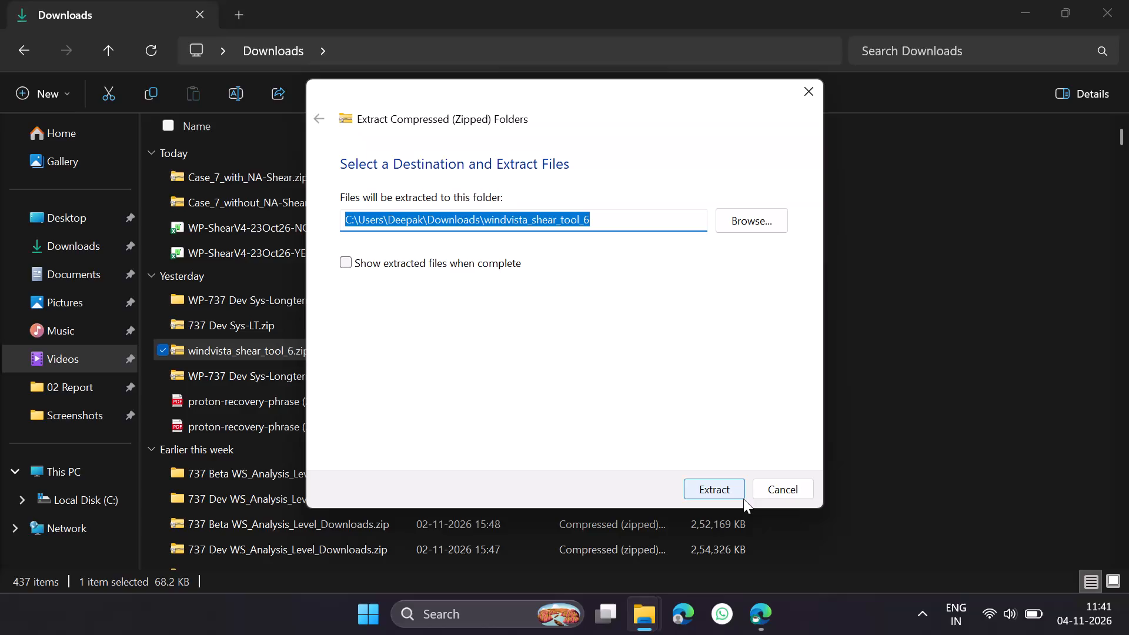
Extract windvista_shear_tool_6.zip to its proposed folder in Downloads and open the inner windvista_shear_tool folder.
click(739, 493)
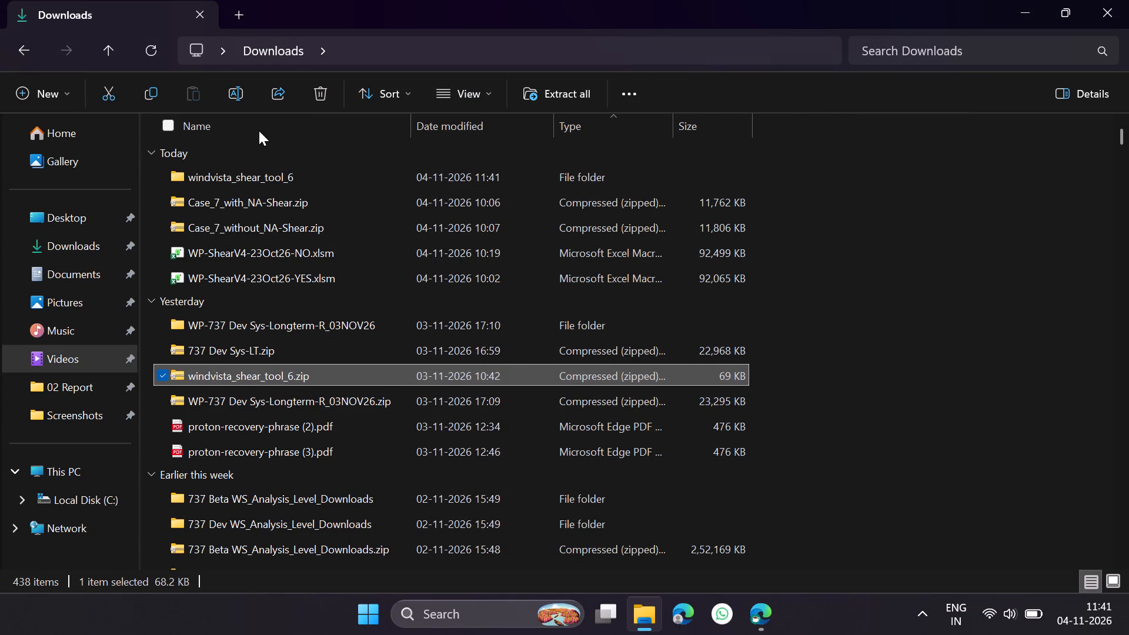
click(253, 190)
double_click(257, 177)
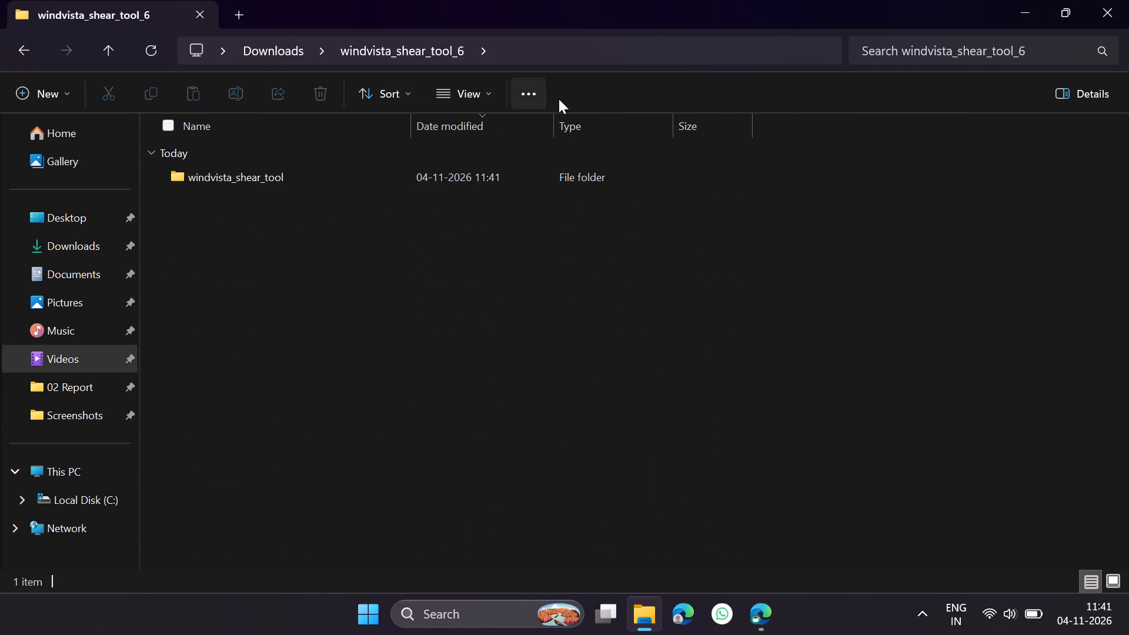
double_click(491, 176)
Open a command prompt in the windvista_shear_tool folder and run start.bat.
click(742, 45)
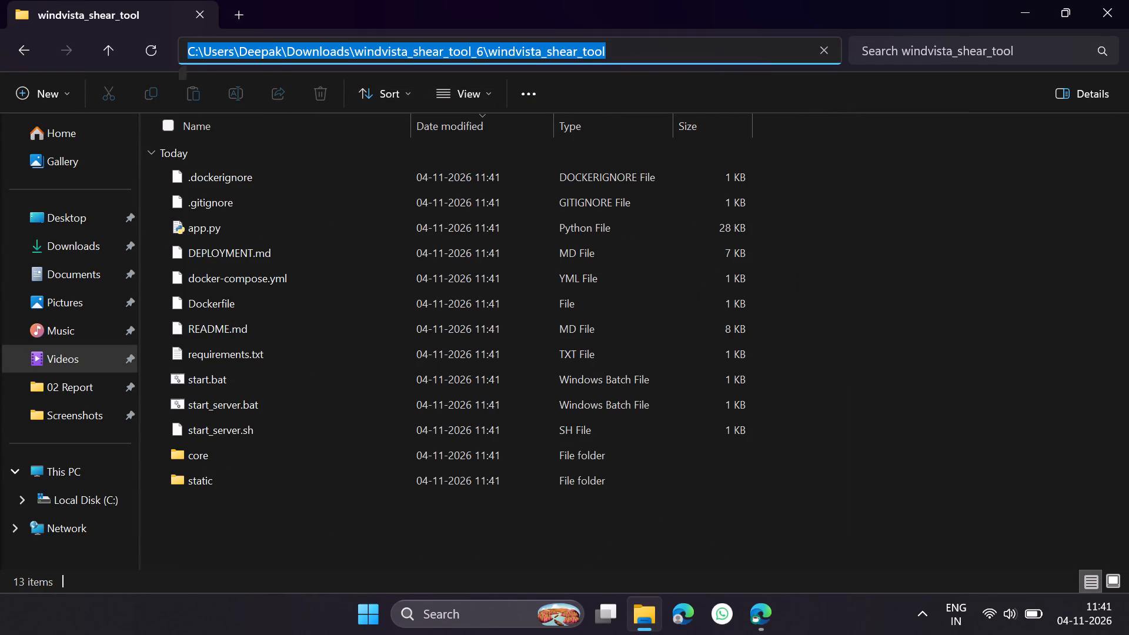
text(cmd)
key(Return)
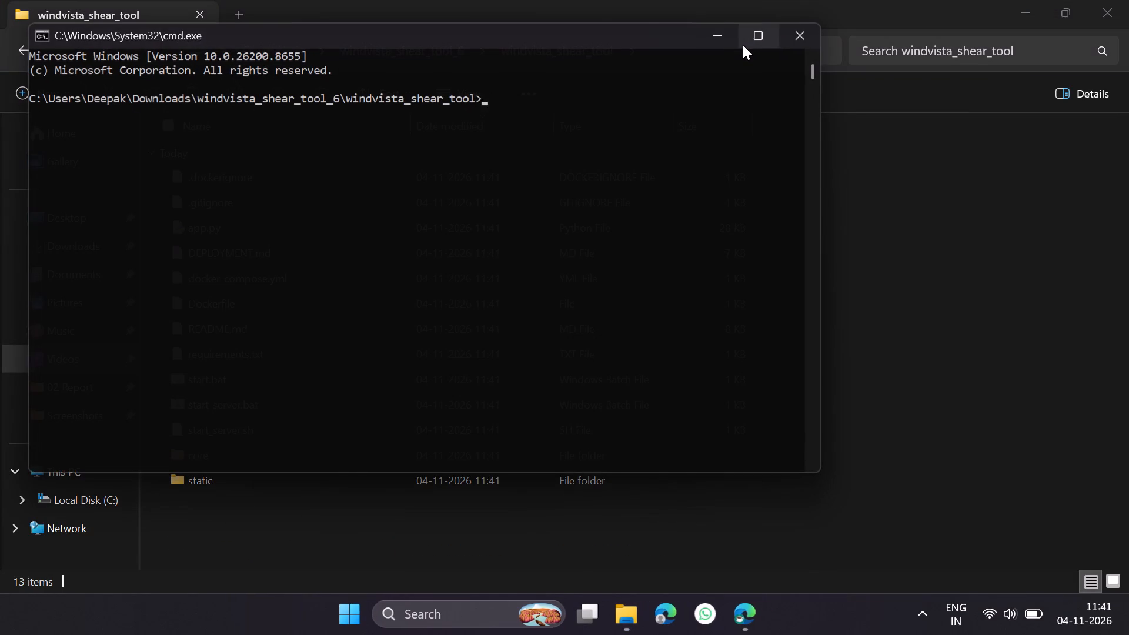
text(start.)
click(741, 622)
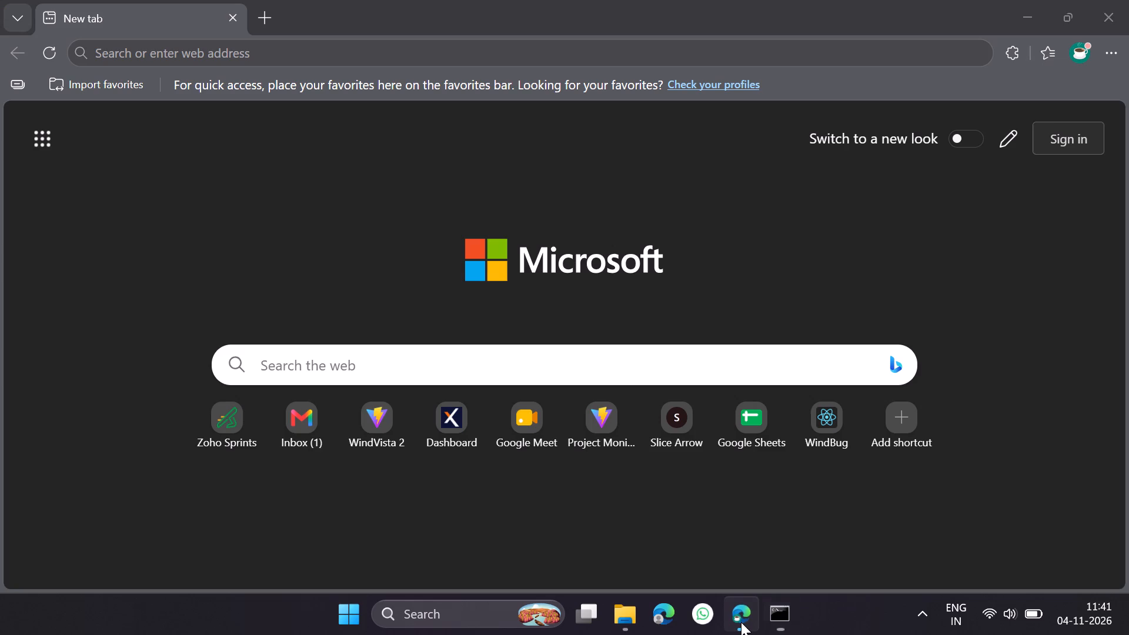
click(741, 622)
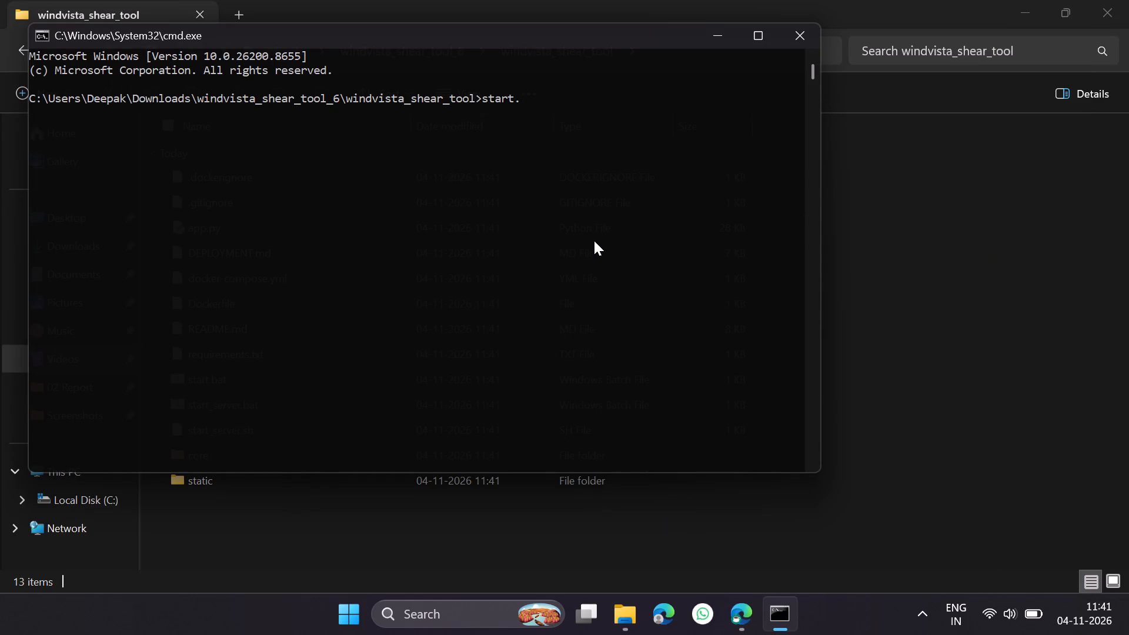
text(bat)
key(Return)
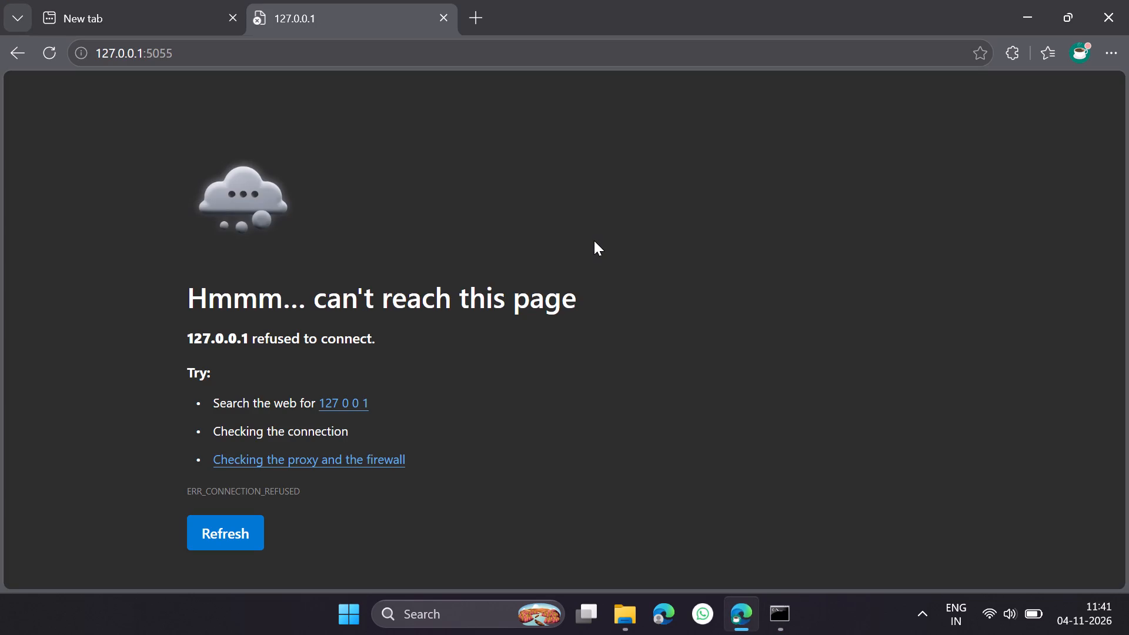
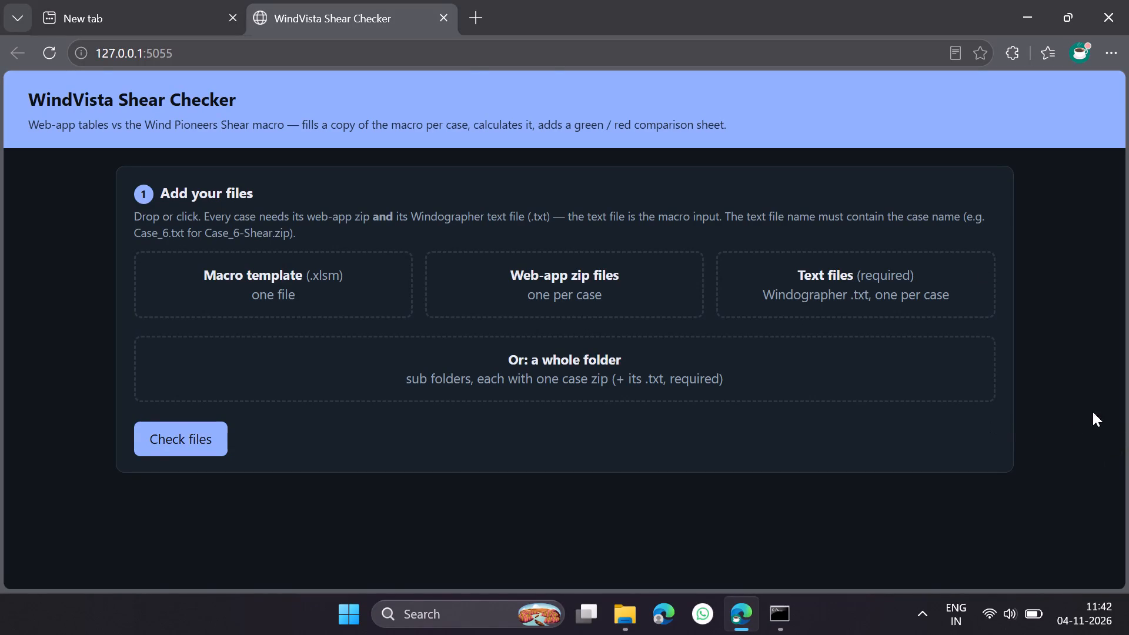
Add WP-ShearV4-23Oct26-YES.xlsm from Downloads as the macro template.
click(332, 252)
click(333, 267)
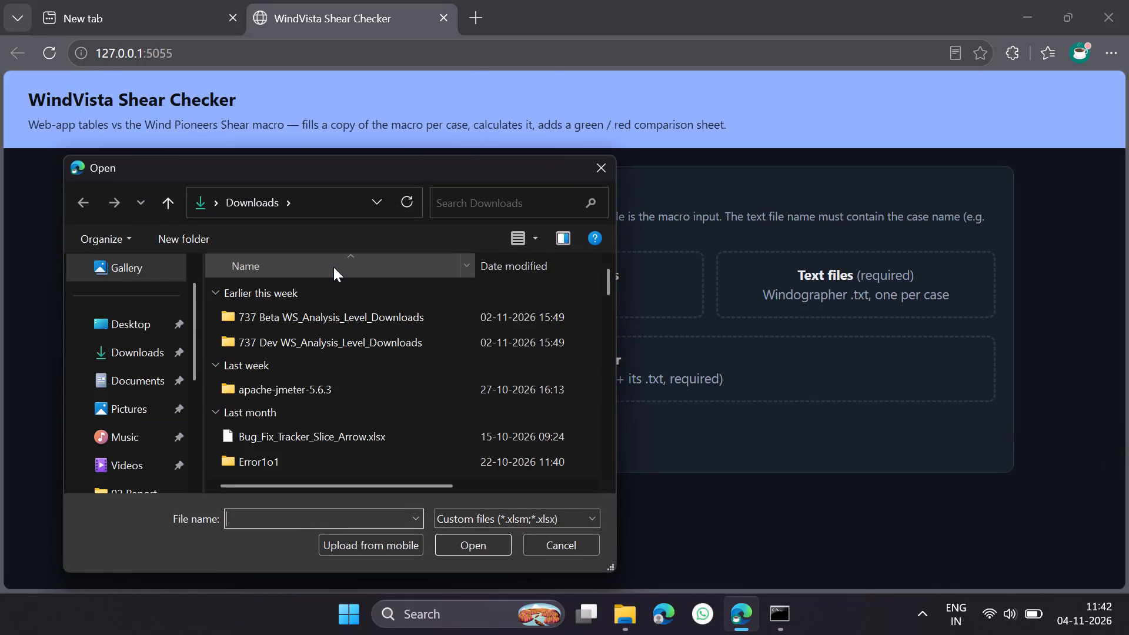
click(321, 366)
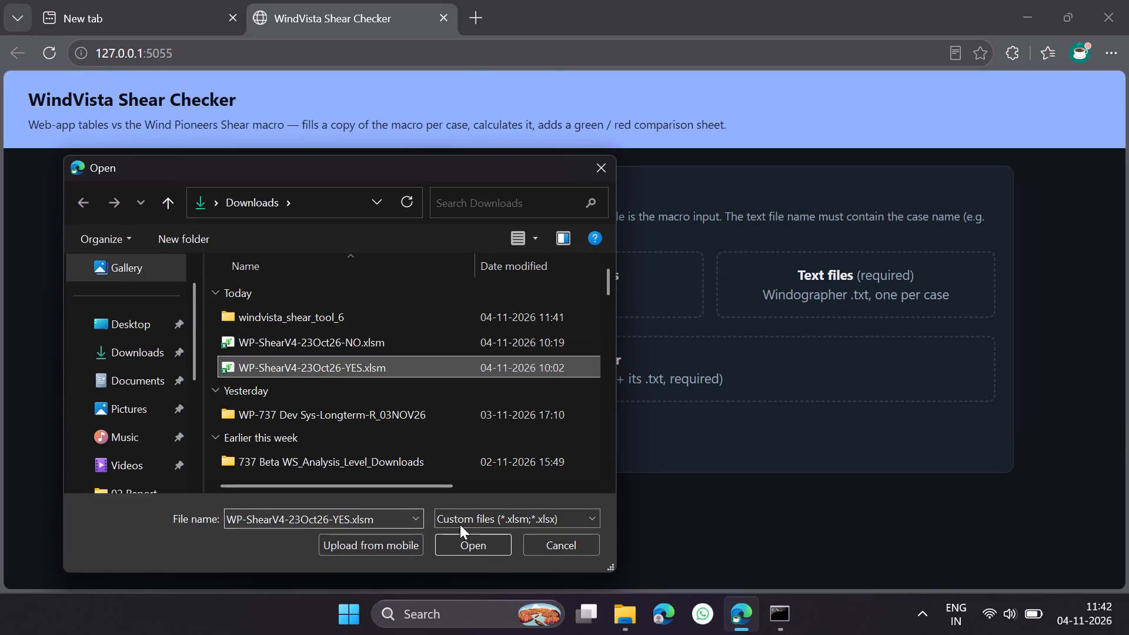
click(489, 558)
click(489, 547)
Add Case_7_without_NA-Shear.zip from Downloads as the web-app zip file.
click(592, 253)
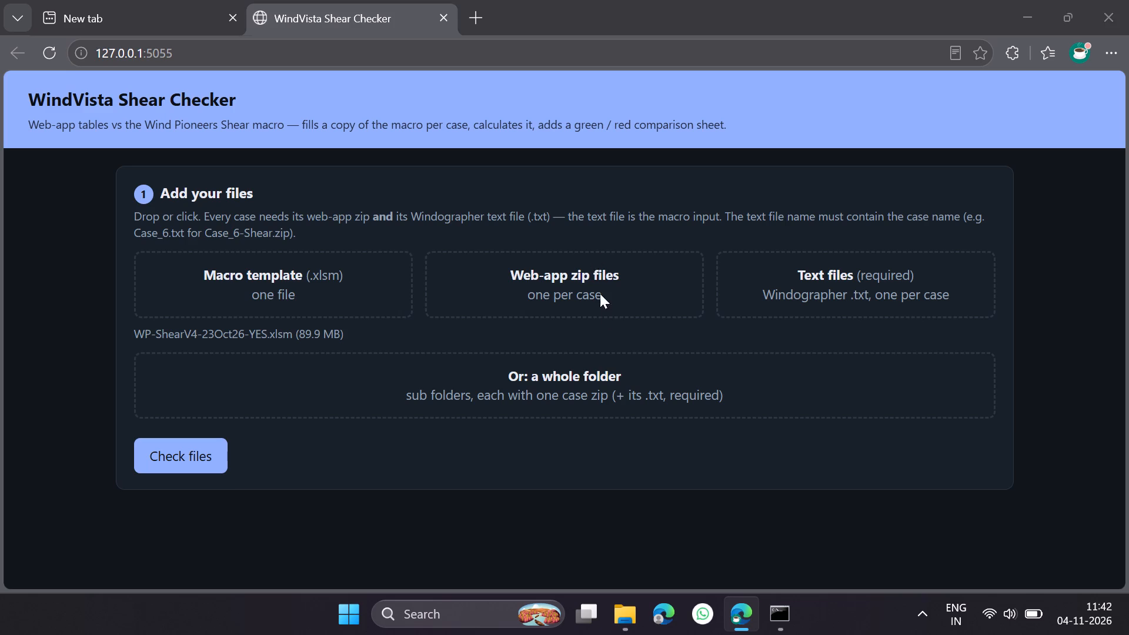
click(329, 366)
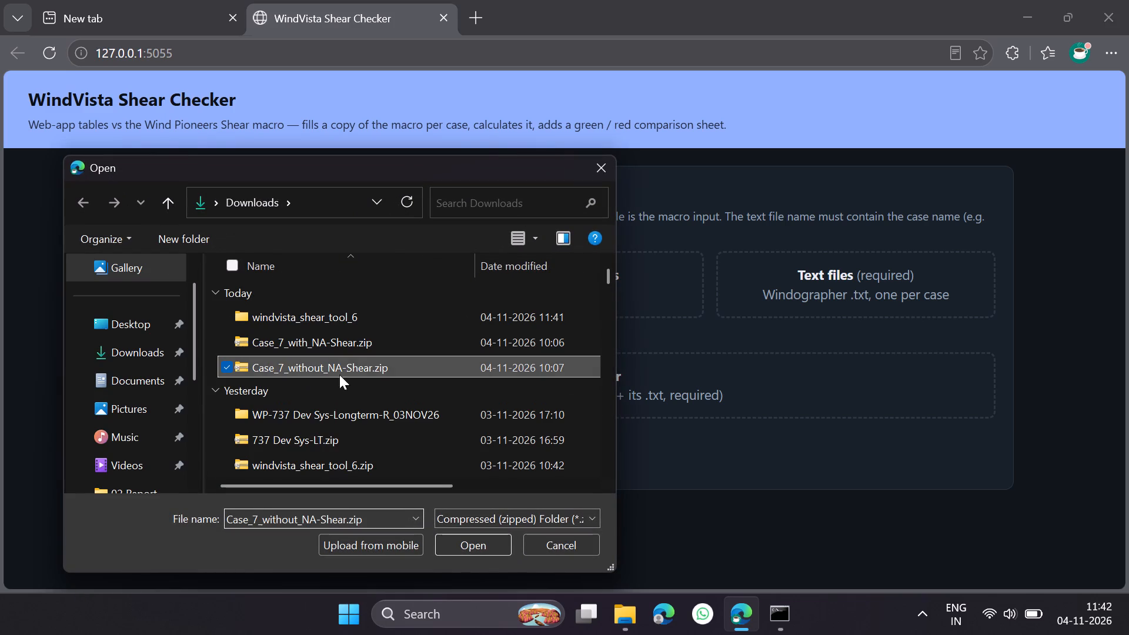
click(485, 550)
Add Case_7_without_NA-Shear.txt from Downloads as the required Windographer text file.
click(846, 279)
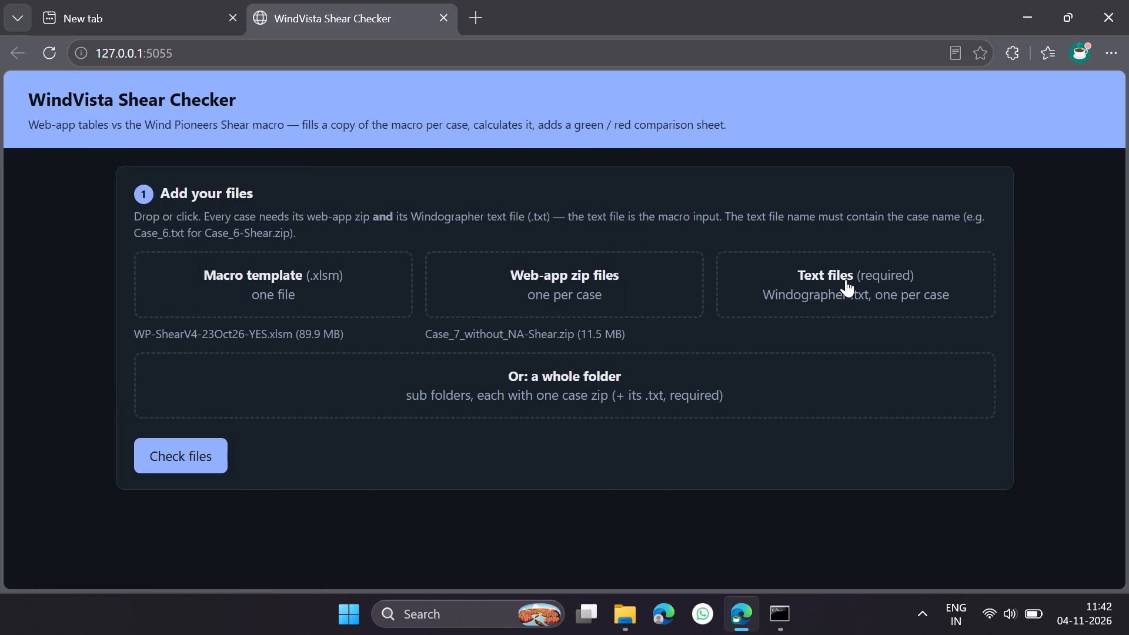
scroll(309, 407, down, 2)
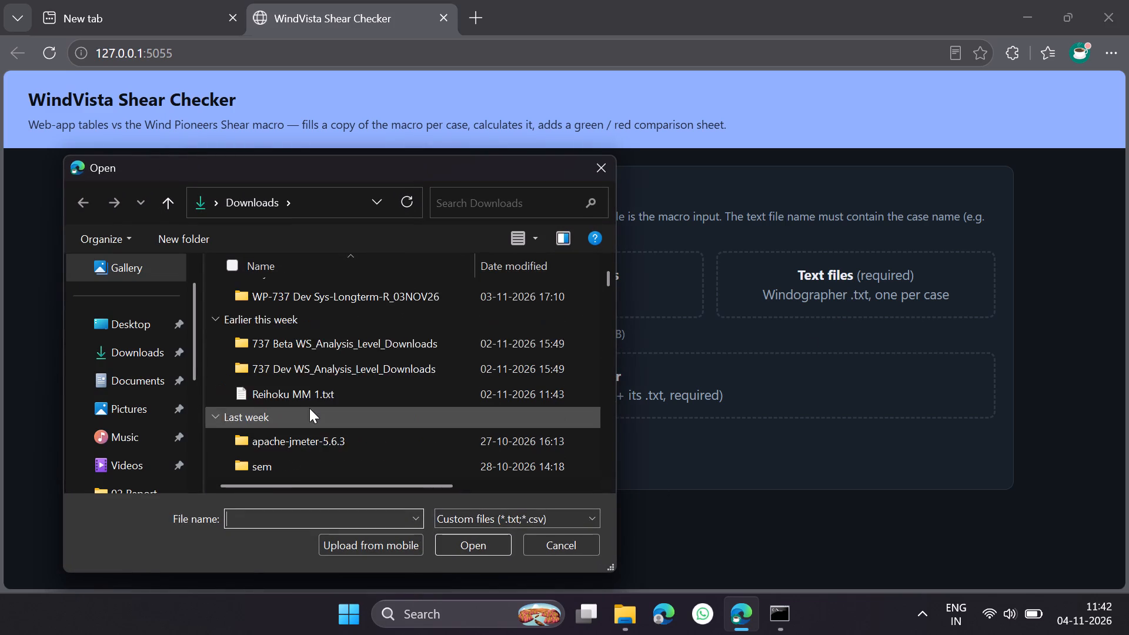
scroll(309, 408, down, 3)
click(320, 358)
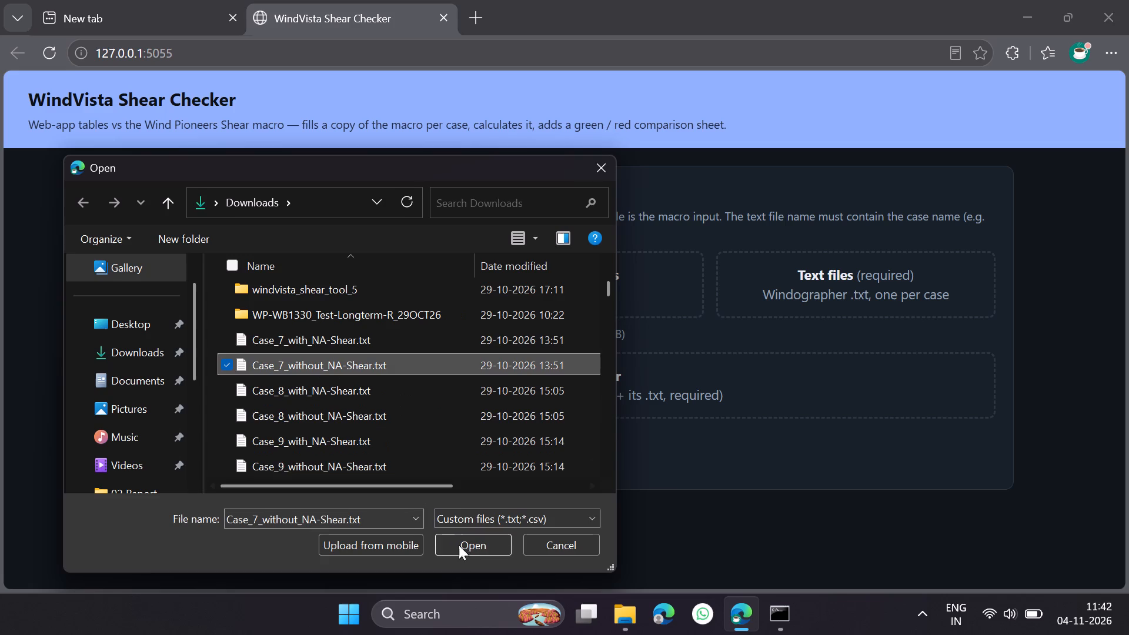
click(465, 550)
Upload the three added files and start the file check.
click(188, 458)
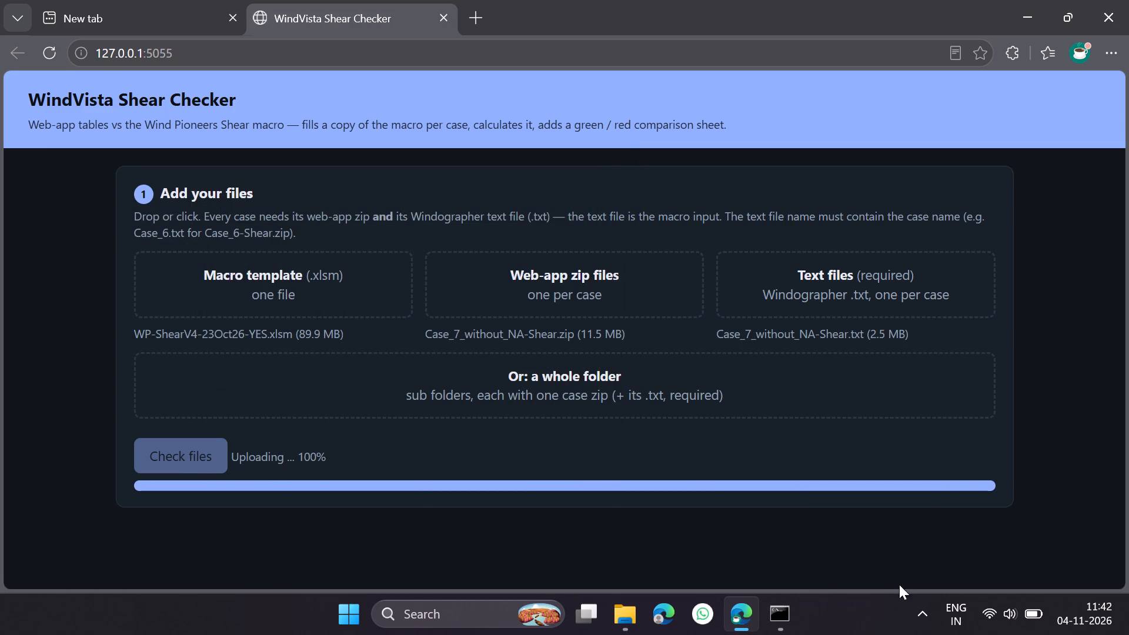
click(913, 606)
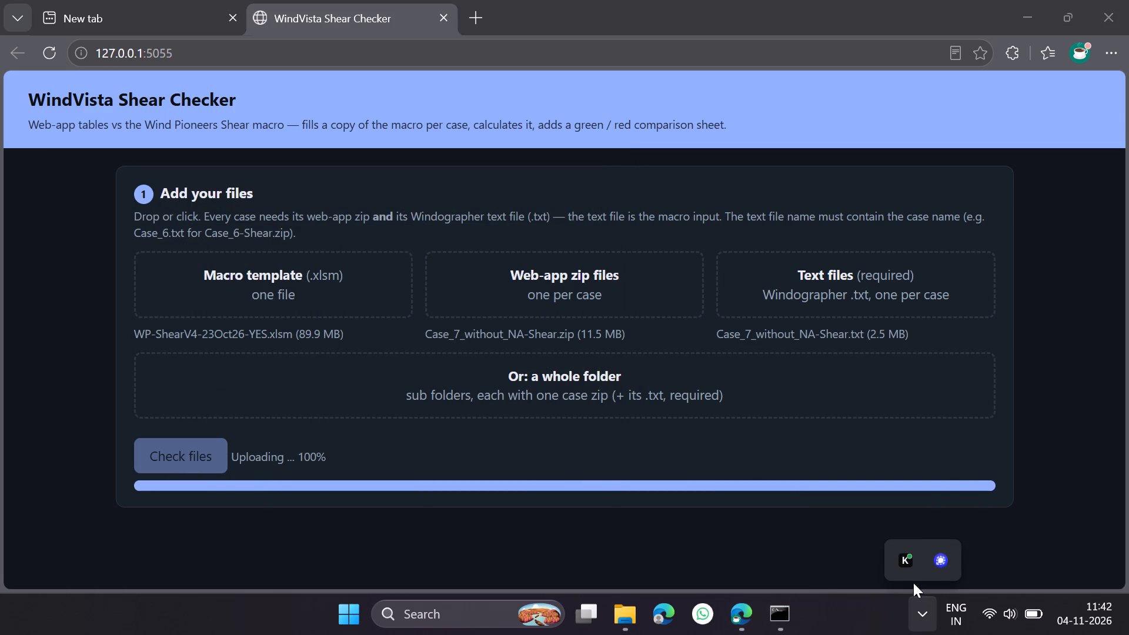
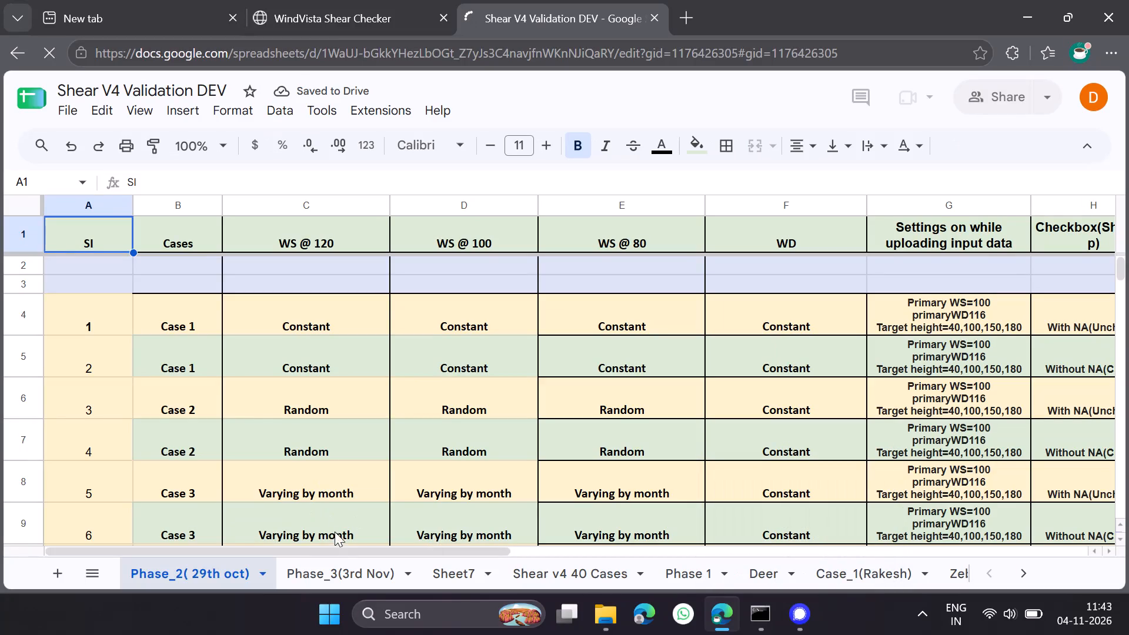
Examine the case assignees and validation status columns on the Phase_2( 29th oct) and Phase_3(3rd Nov) sheets of Shear V4 Validation DEV.
drag(335, 550, 710, 547)
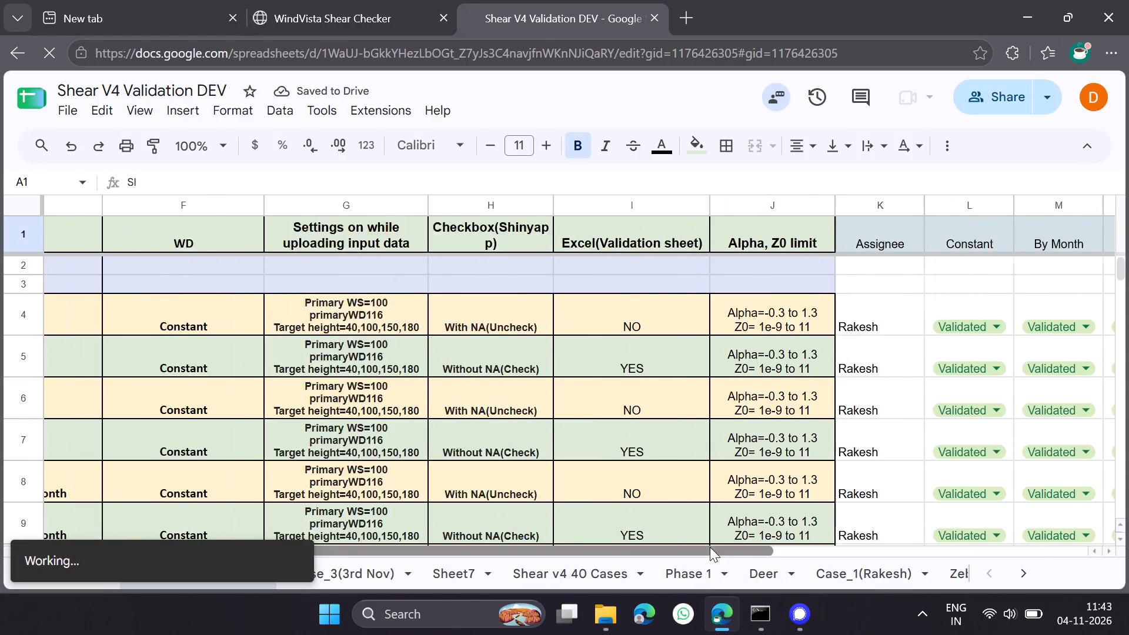
drag(710, 547, 830, 534)
scroll(570, 393, down, 6)
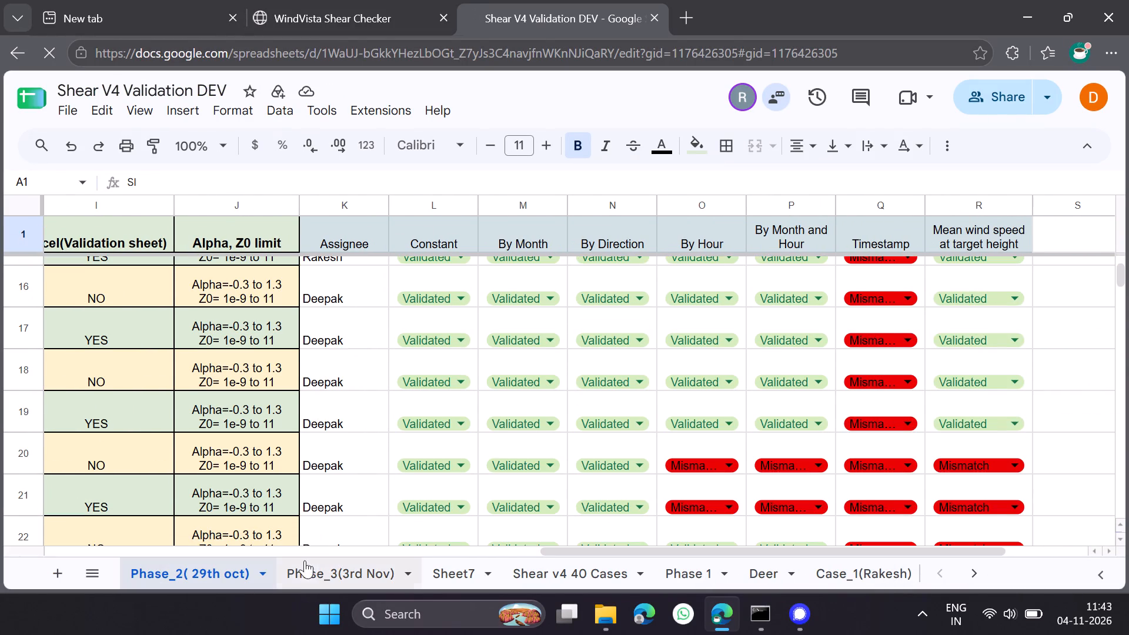
click(302, 573)
drag(490, 555, 665, 552)
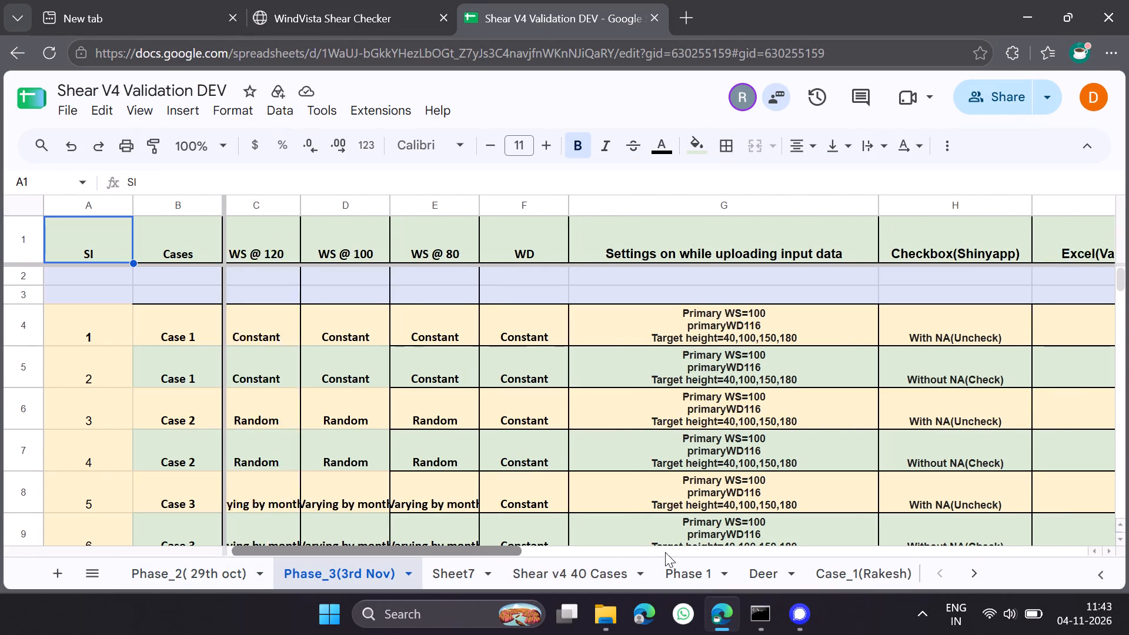
drag(665, 552, 854, 539)
scroll(841, 407, down, 7)
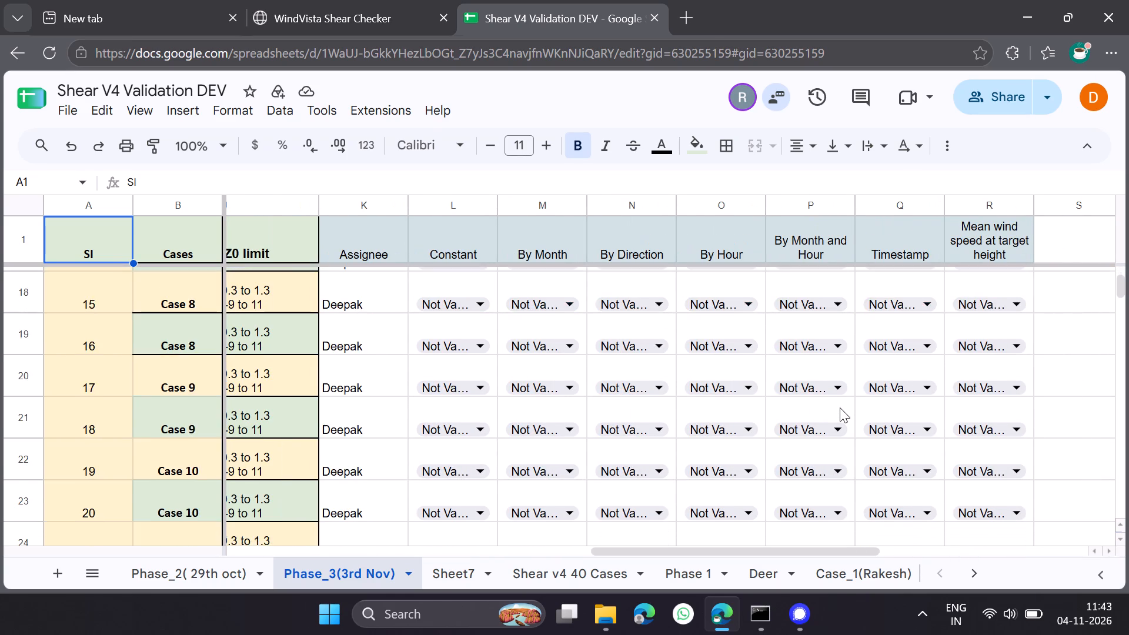
scroll(840, 407, down, 11)
scroll(840, 407, up, 3)
scroll(840, 407, down, 4)
scroll(840, 407, up, 4)
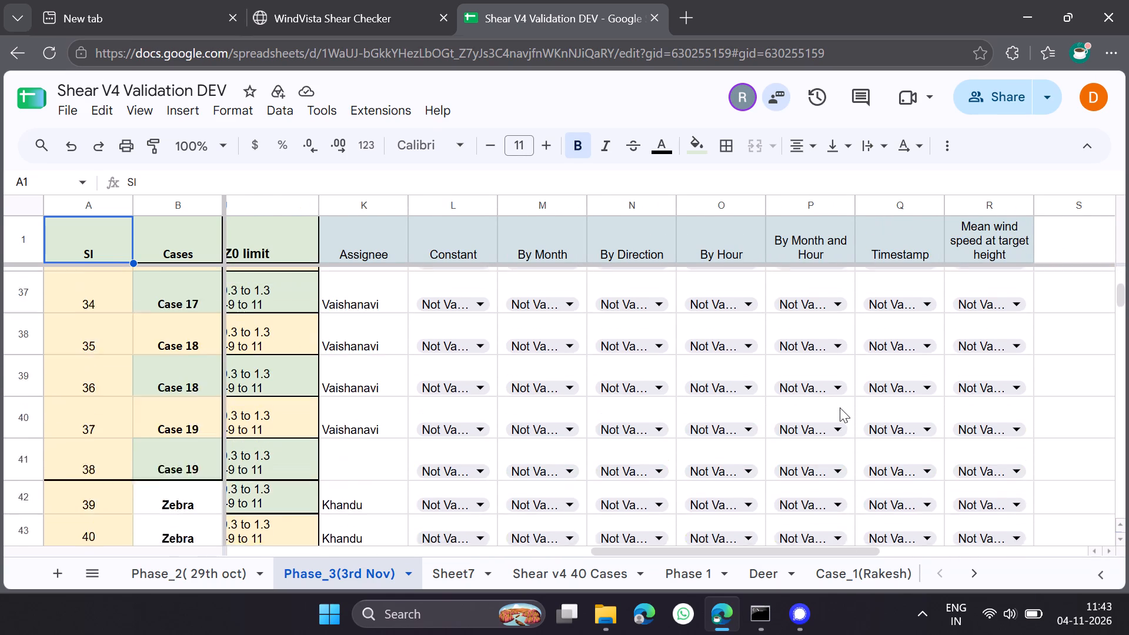
scroll(840, 407, up, 10)
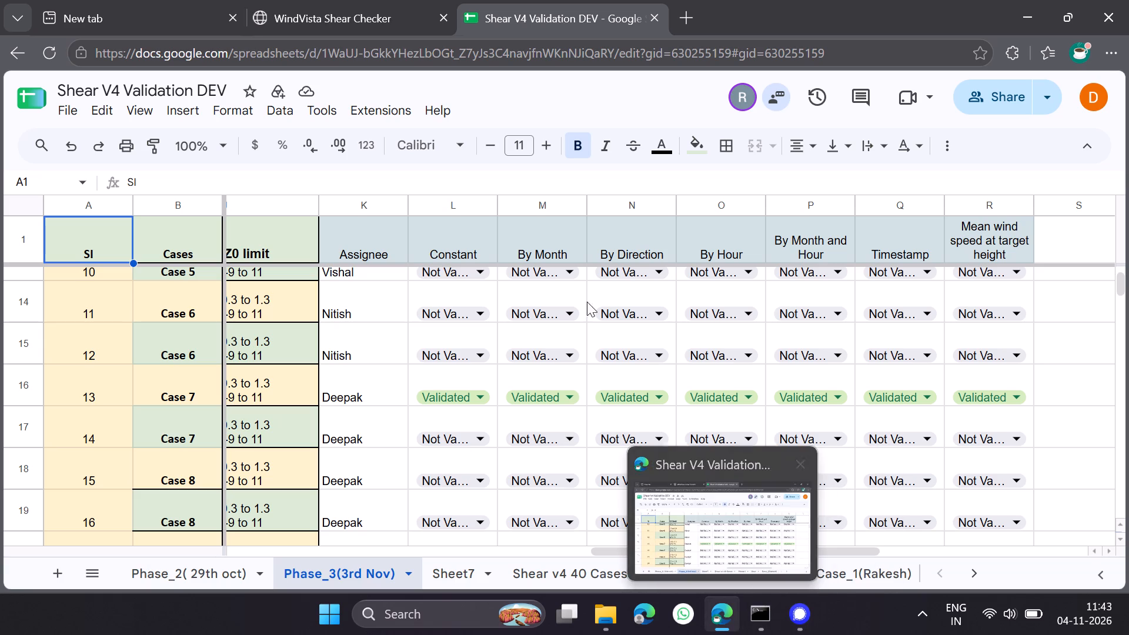
Switch to the WindVista Shear Checker and select target heights 40, 100, 150 and 180 for Case_7_without_NA.
click(260, 0)
scroll(336, 512, down, 5)
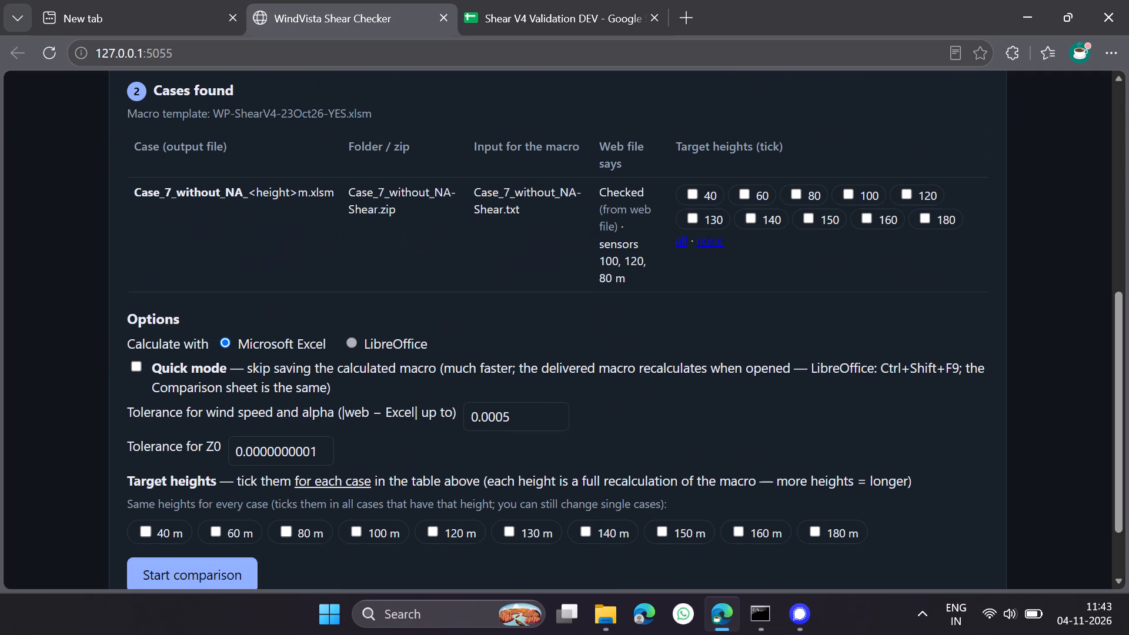
click(702, 184)
click(870, 199)
click(833, 225)
click(956, 219)
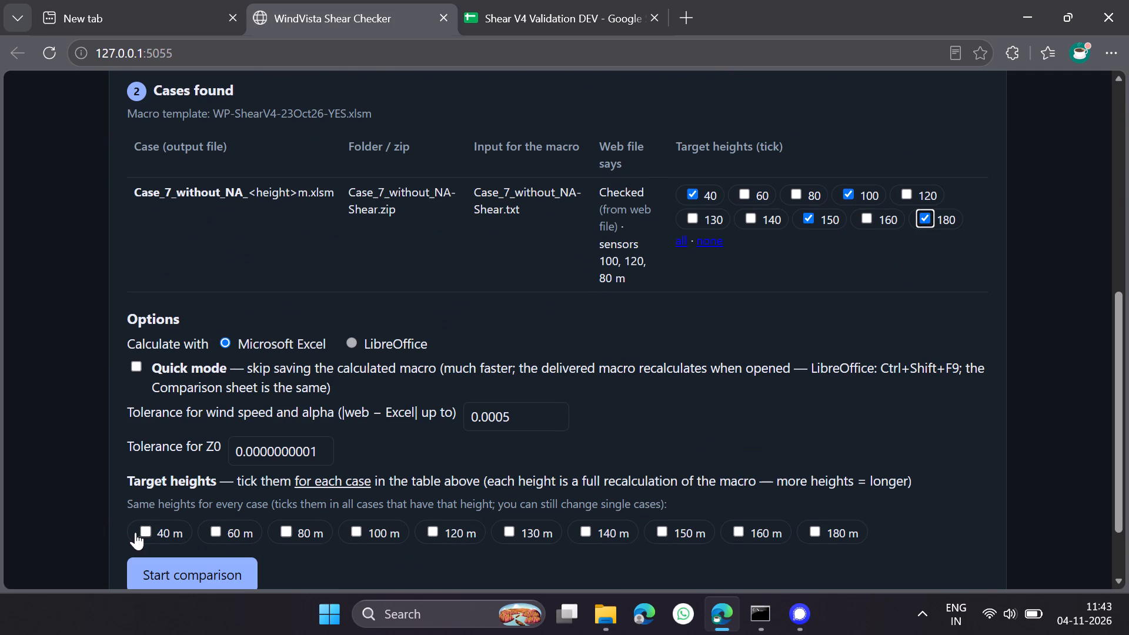
Select 40 m, 100 m, 150 m and 180 m as the same target heights for every case.
click(146, 532)
click(392, 529)
click(695, 526)
click(850, 527)
Start the comparison with the selected target heights.
scroll(196, 454, down, 5)
click(186, 492)
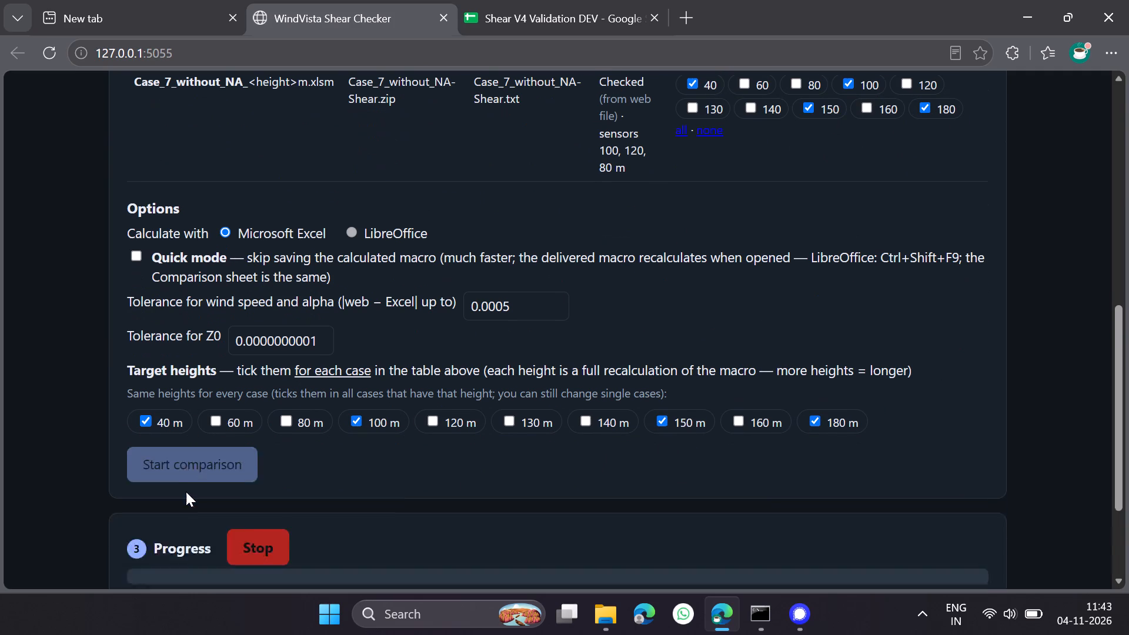
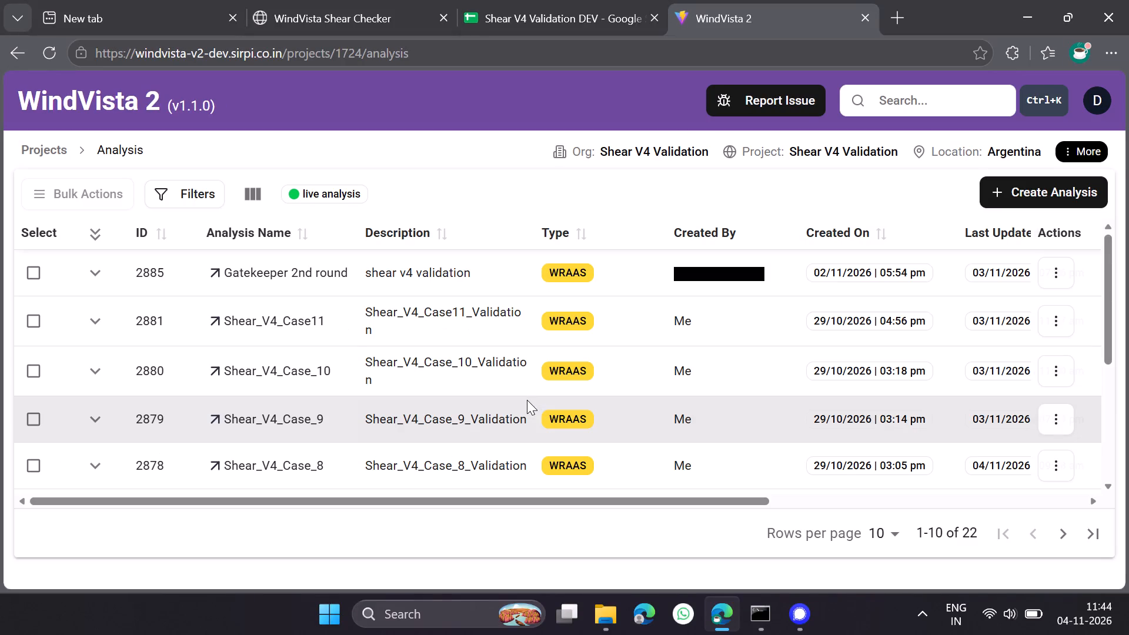
Open the Shear_V4_Case_8 analysis in WindVista 2 and download the Shear Report for the Case_8_with_NA system.
scroll(527, 400, down, 5)
scroll(527, 400, up, 7)
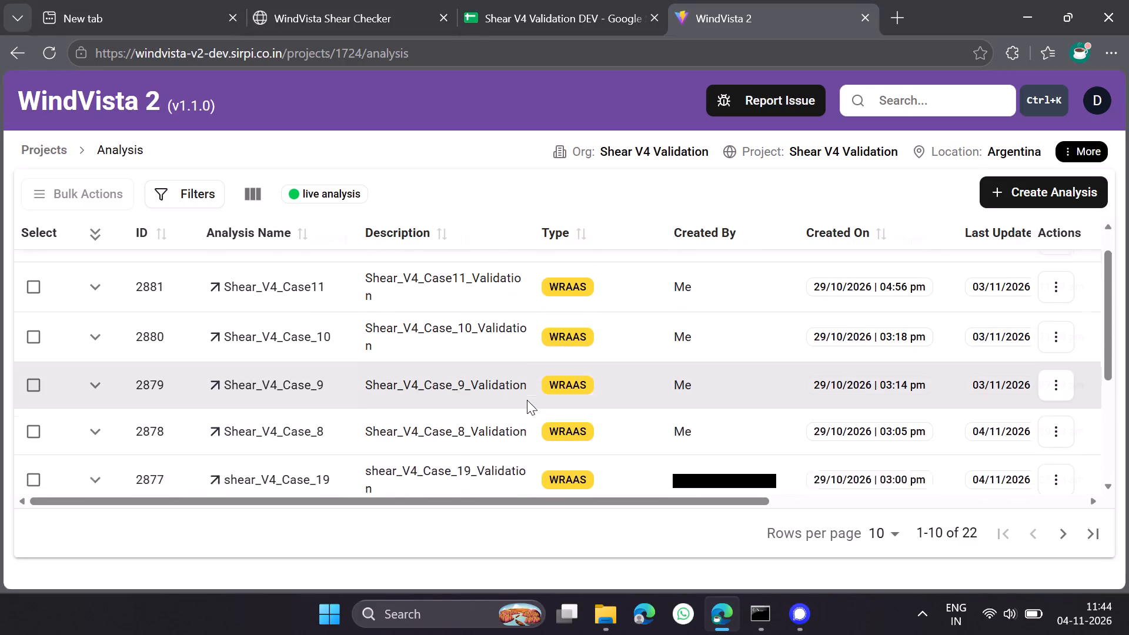
click(278, 470)
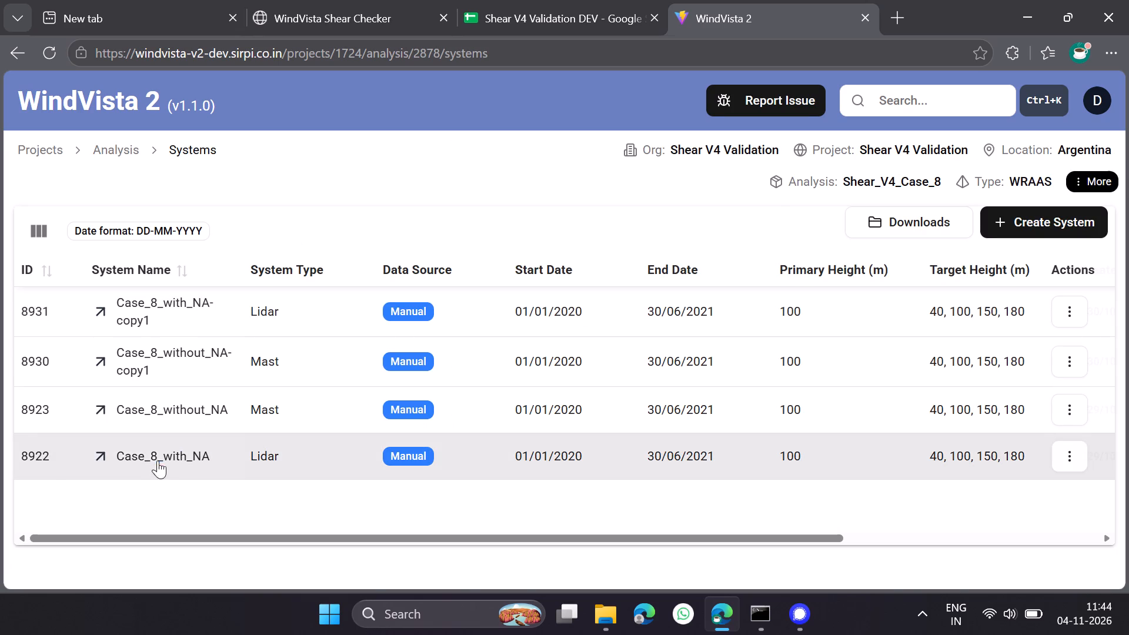
click(158, 460)
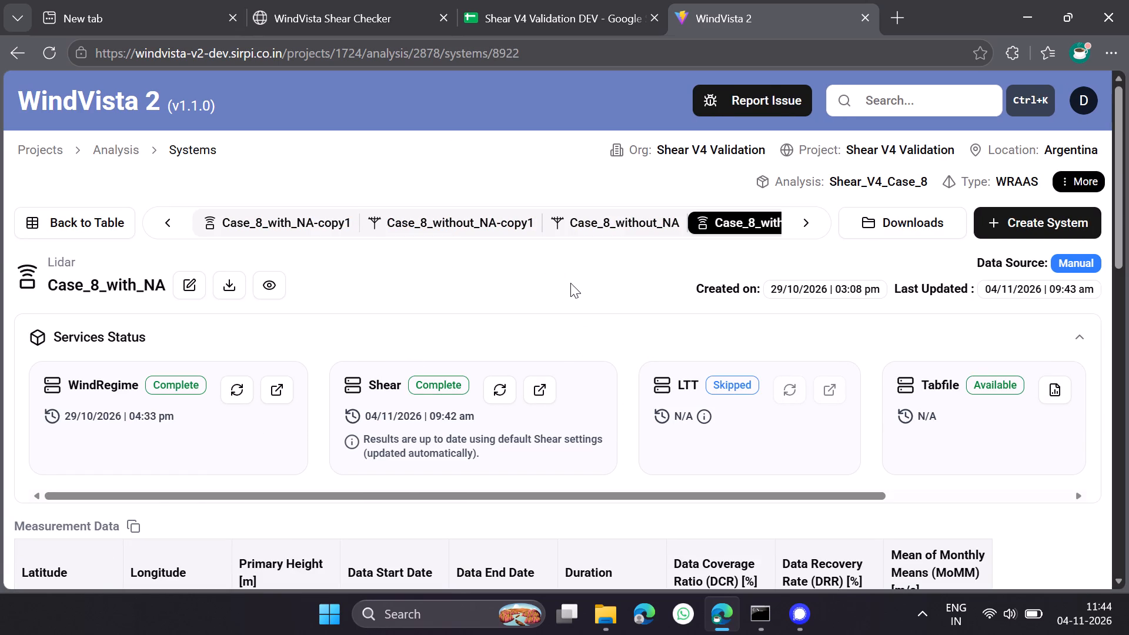
click(581, 220)
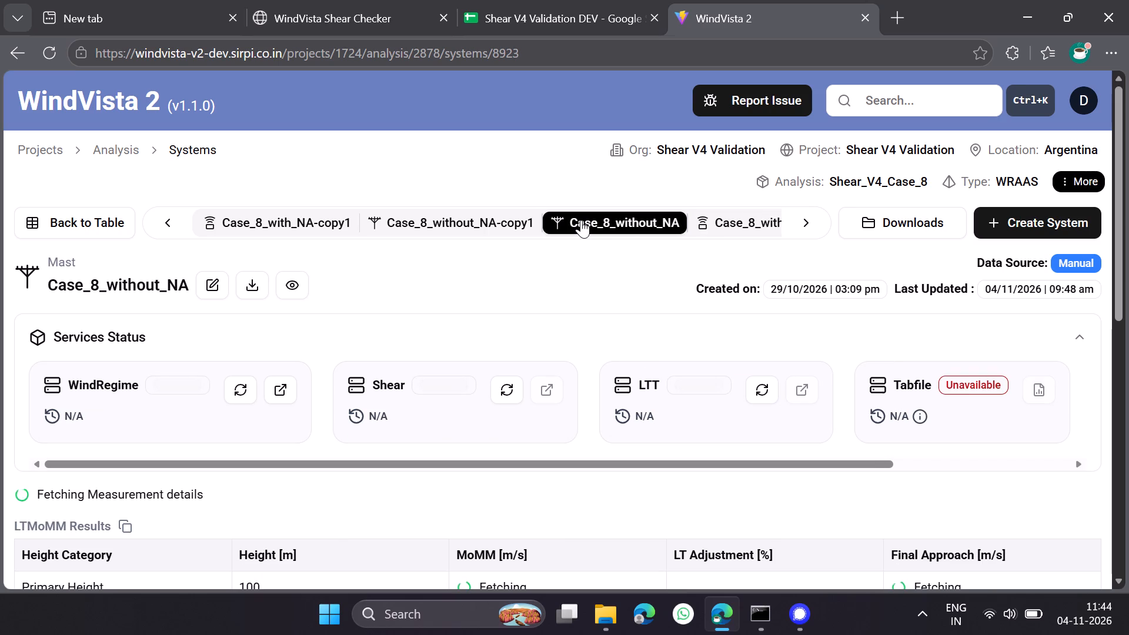
click(735, 221)
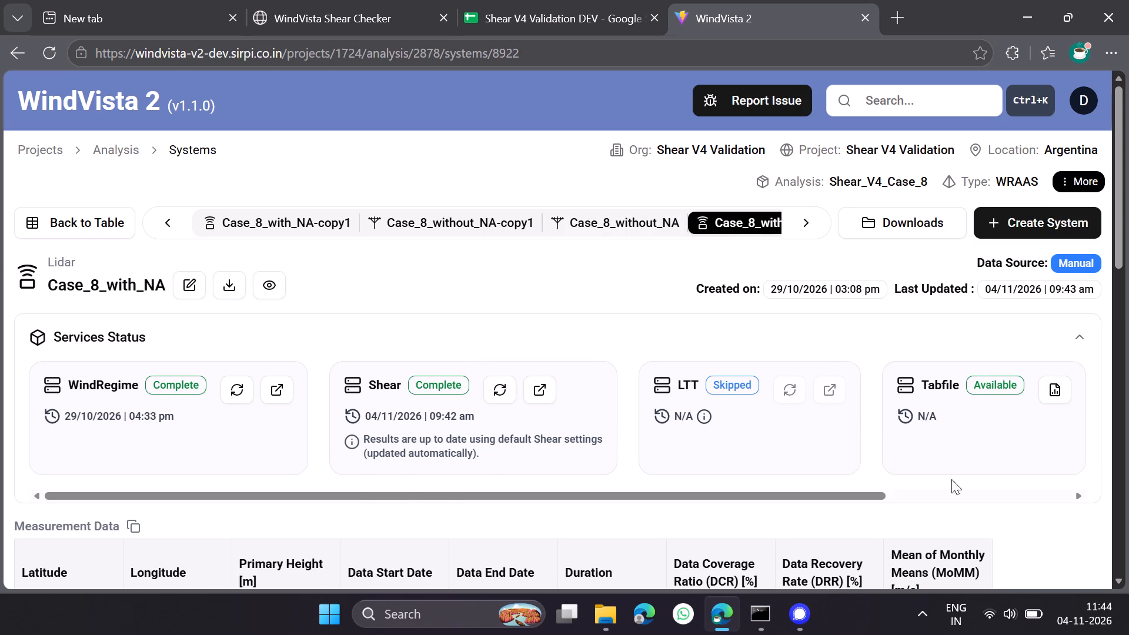
drag(865, 498, 1128, 483)
click(1058, 385)
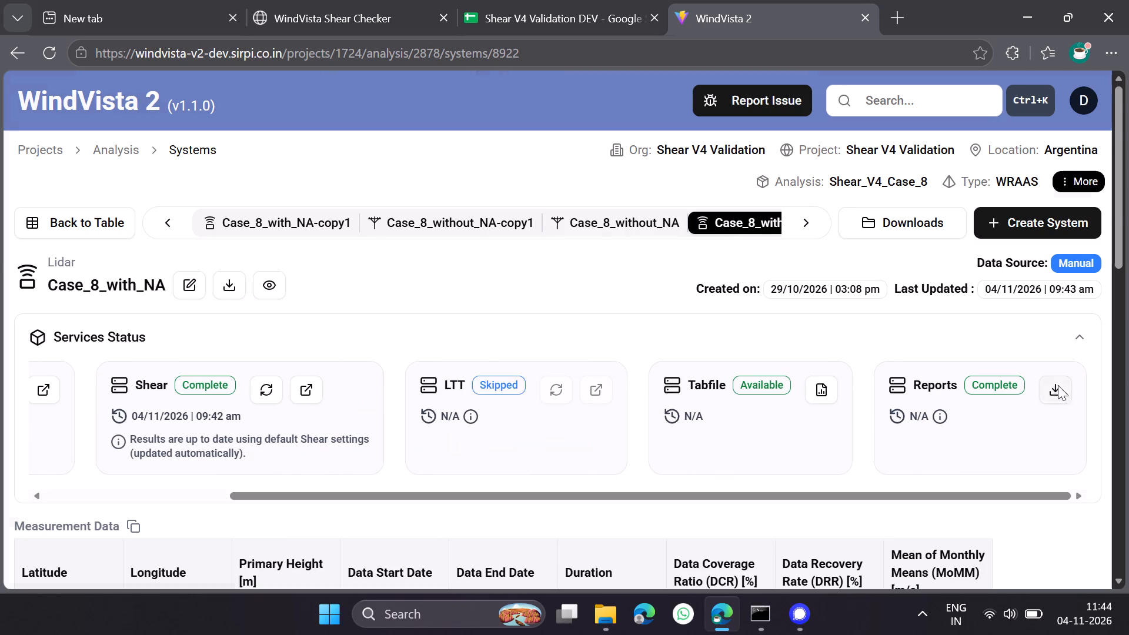
click(330, 277)
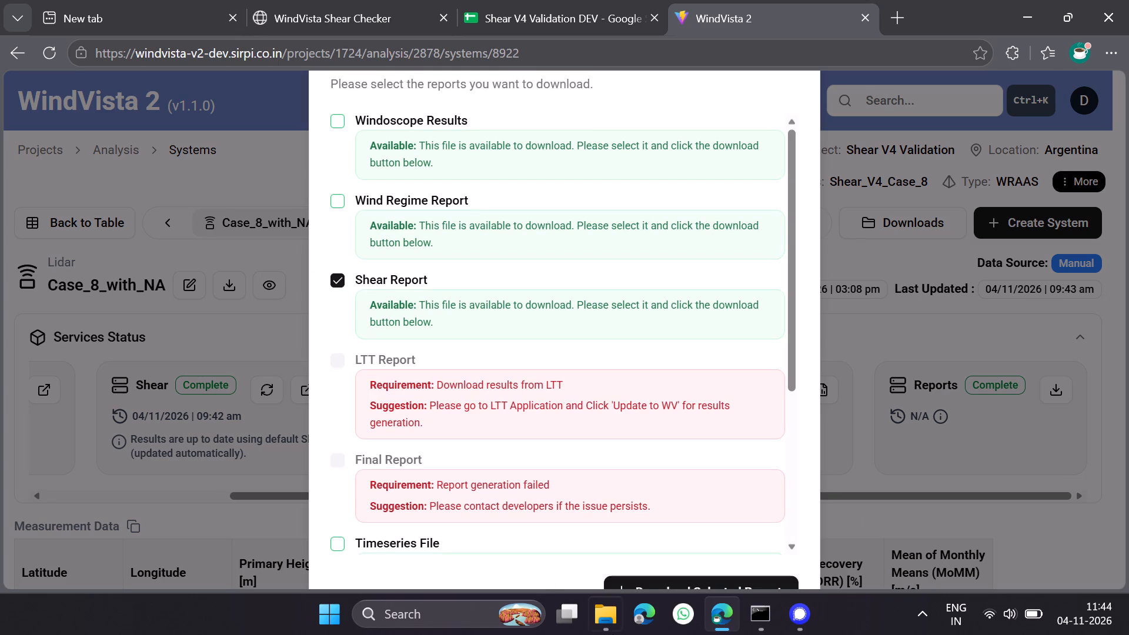
click(668, 581)
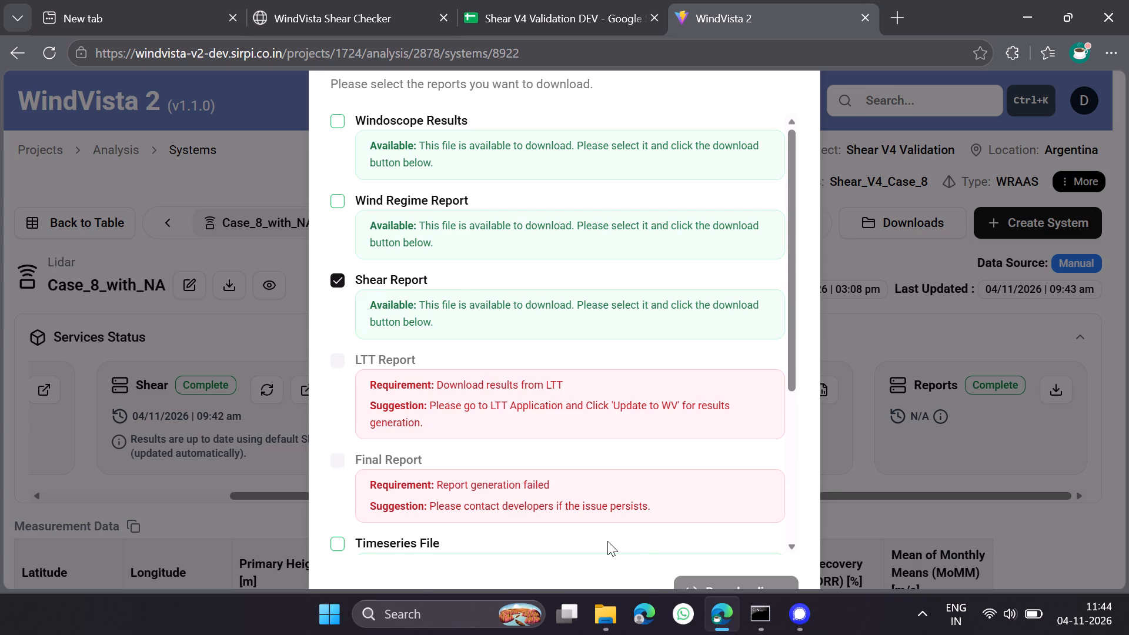
scroll(537, 282, up, 7)
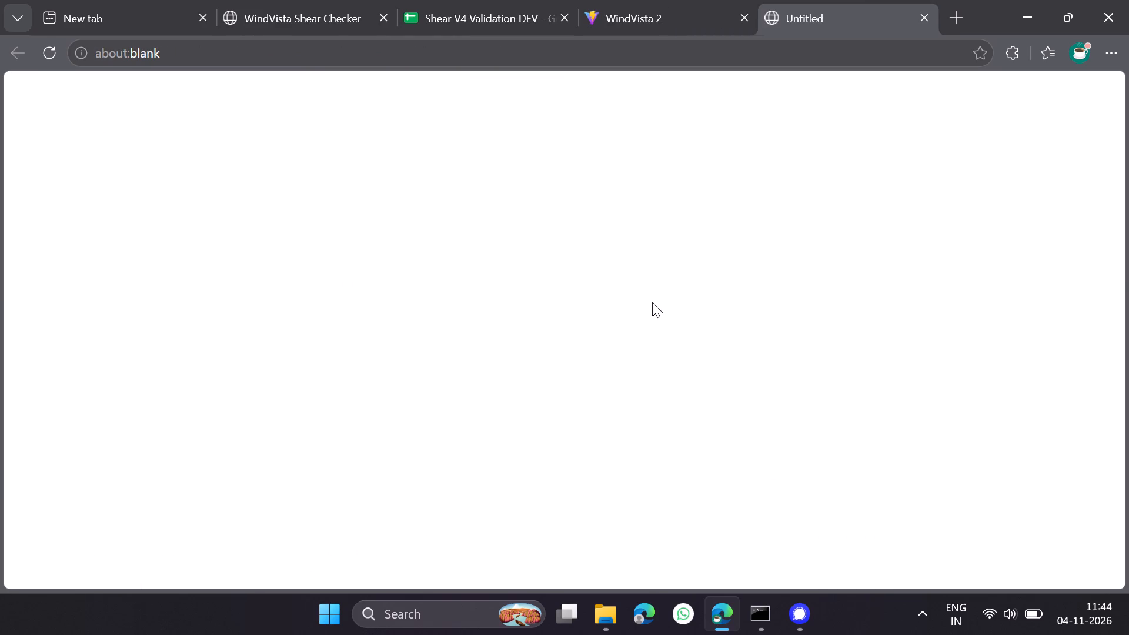
key(Escape)
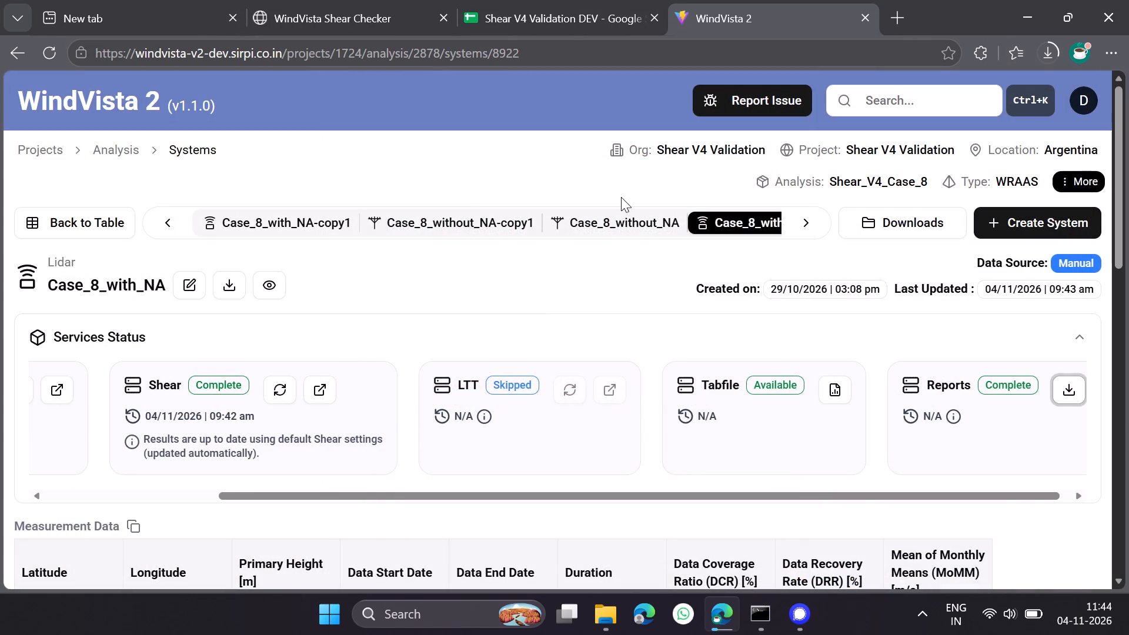
Download the Shear Report for the Case_8_without_NA system and close the report selection.
click(620, 218)
drag(830, 500, 1084, 464)
click(1051, 387)
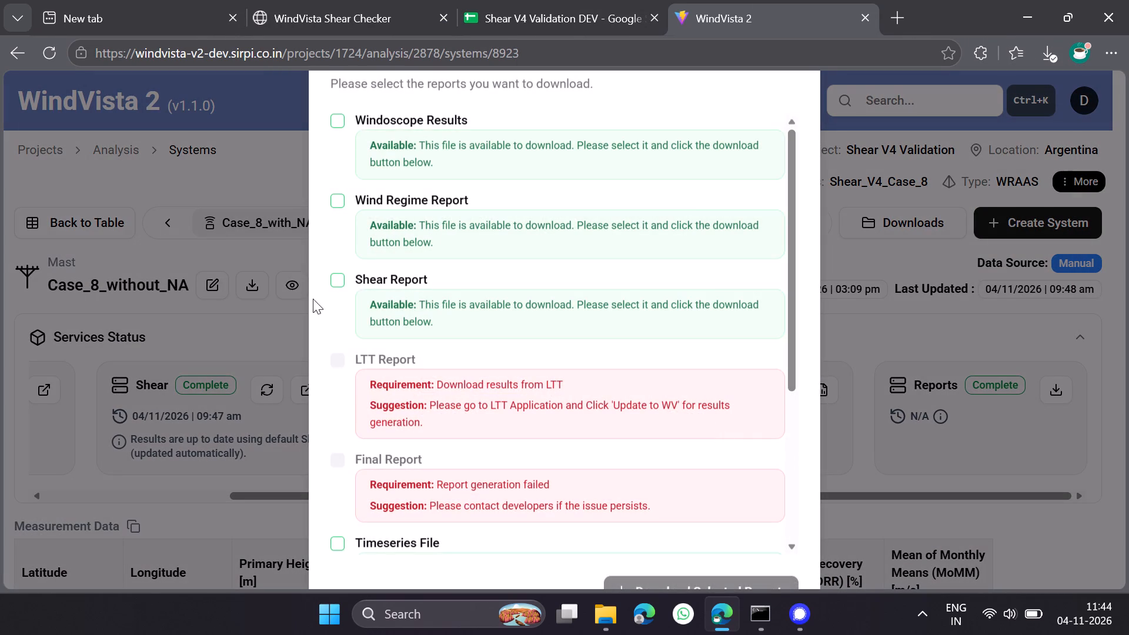
click(365, 271)
click(366, 277)
click(741, 577)
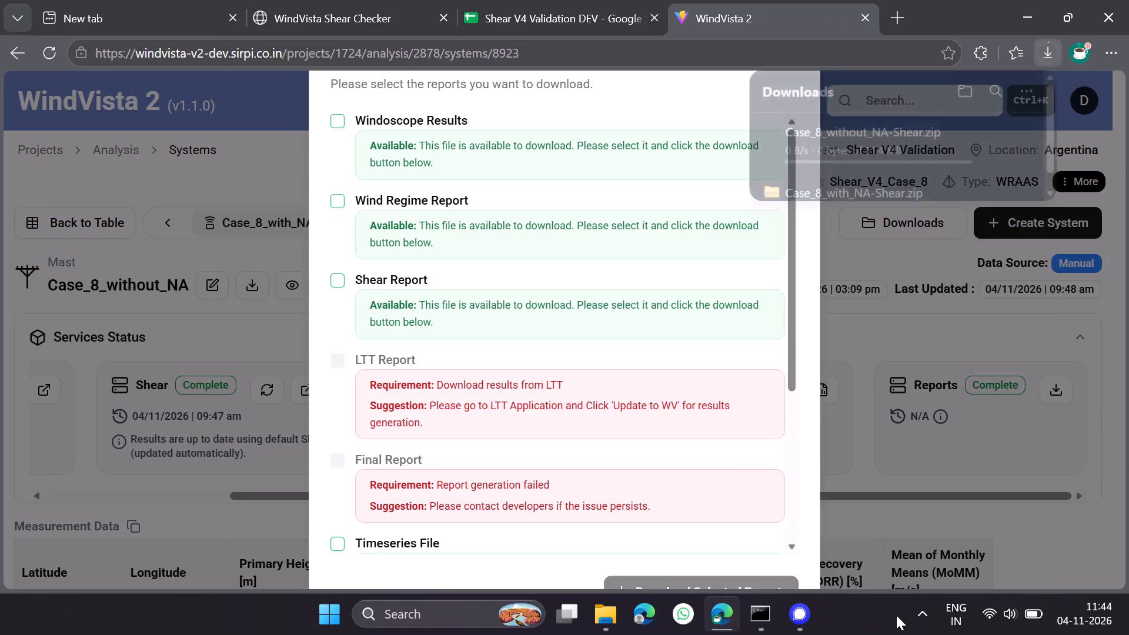
click(510, 97)
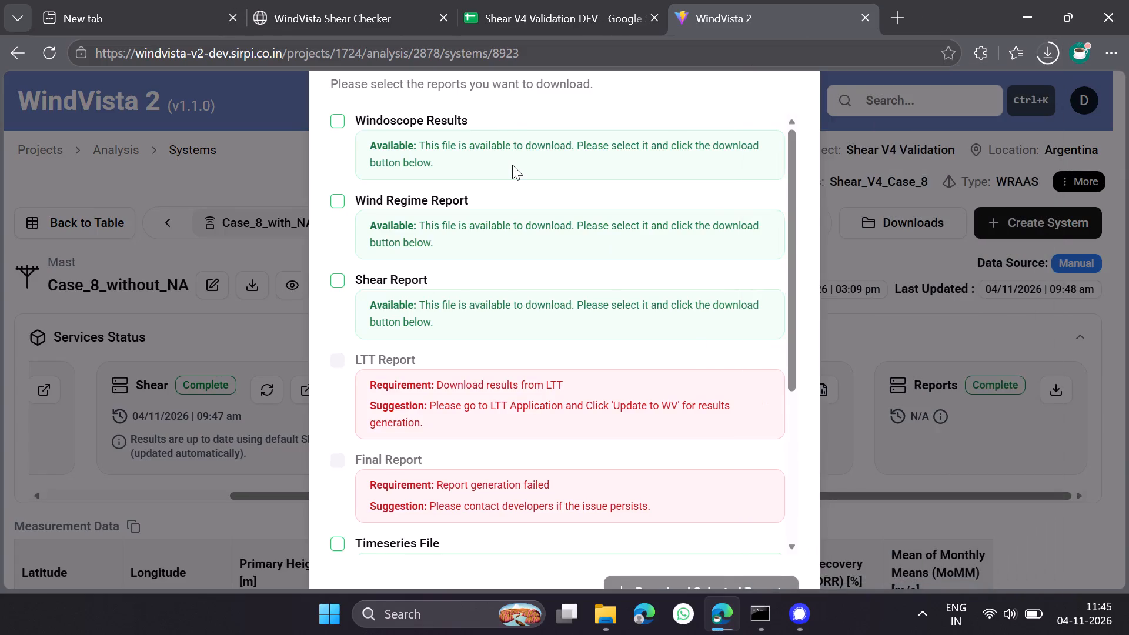
key(Escape)
Open the Shear_V4_Case_9 analysis and re-run the Shear computation for the Case_9_without_NA system.
click(121, 147)
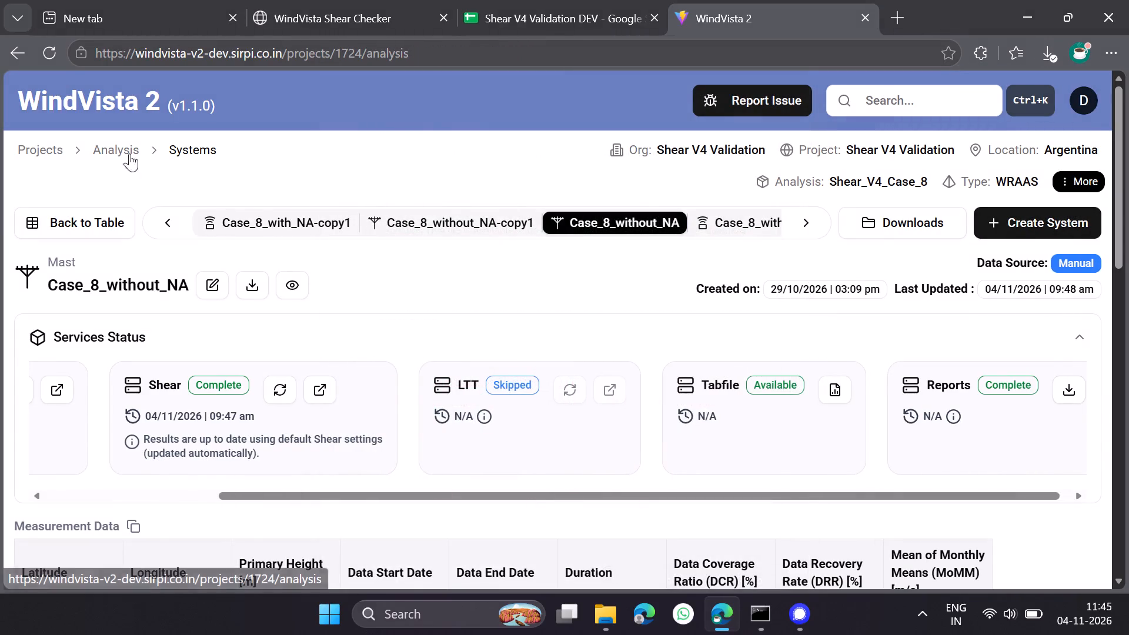
click(268, 422)
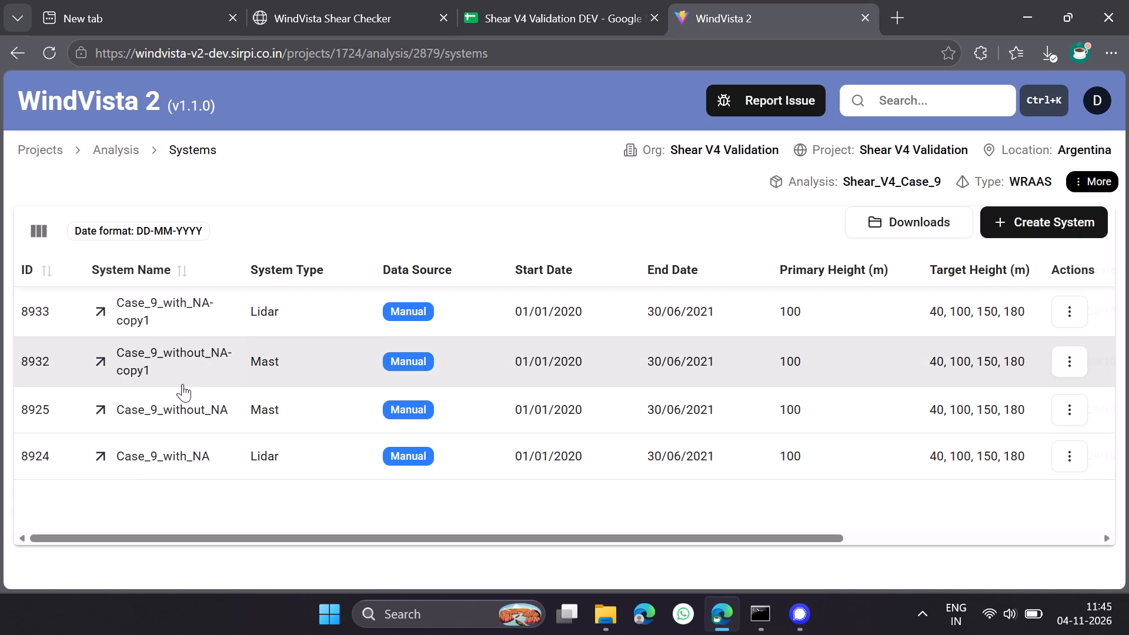
click(184, 417)
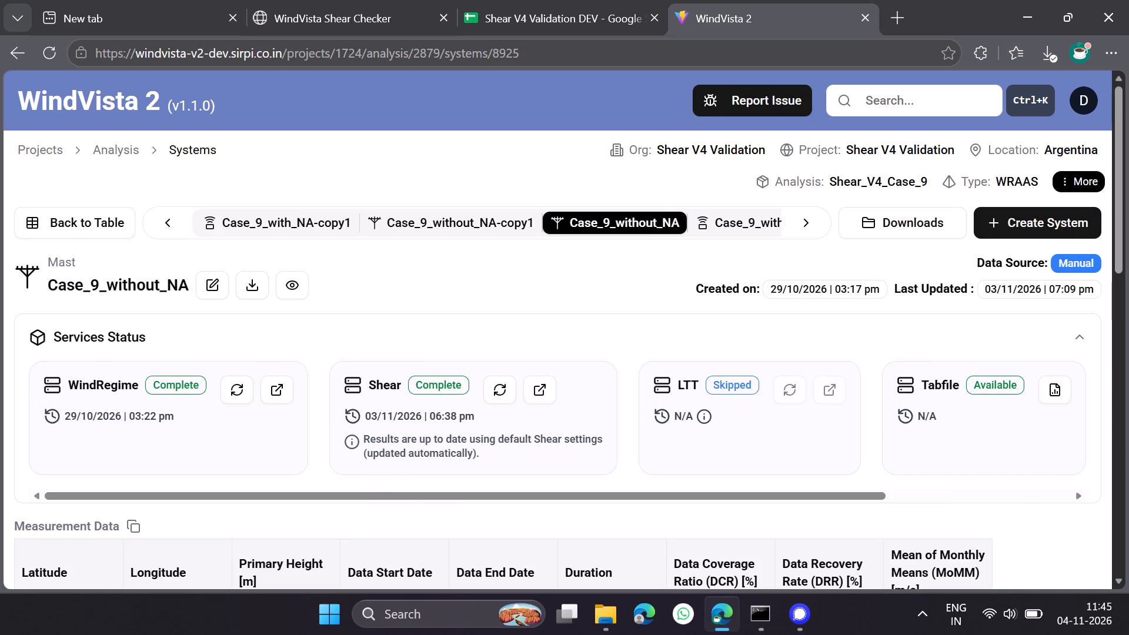
click(503, 383)
click(753, 362)
Re-run the Shear computation for the Case_9_with_NA system.
click(732, 222)
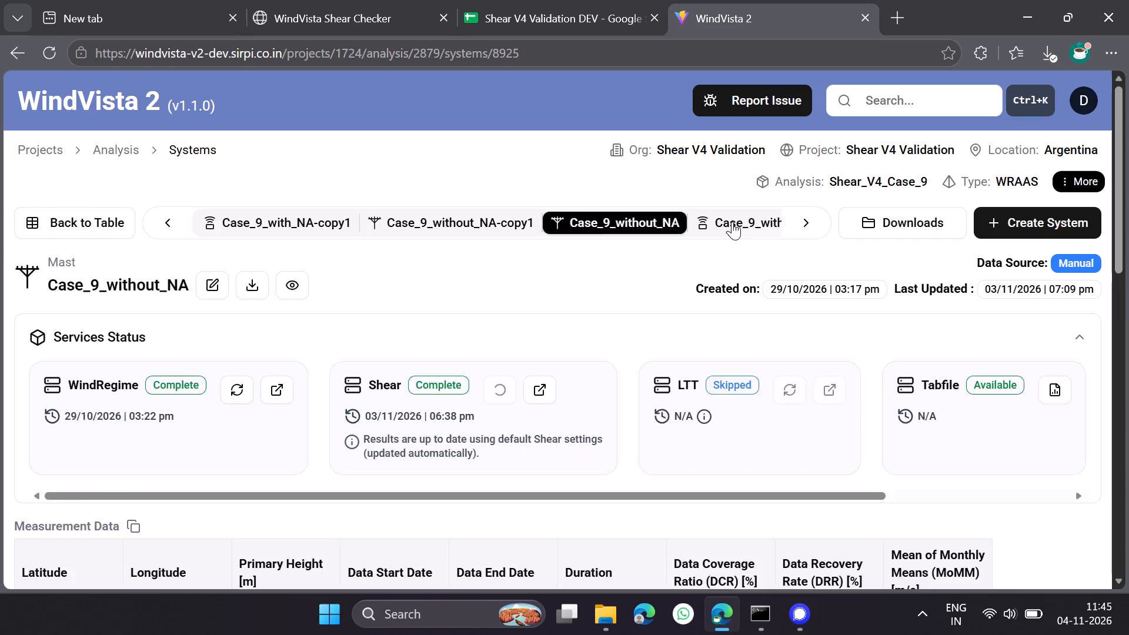
click(510, 385)
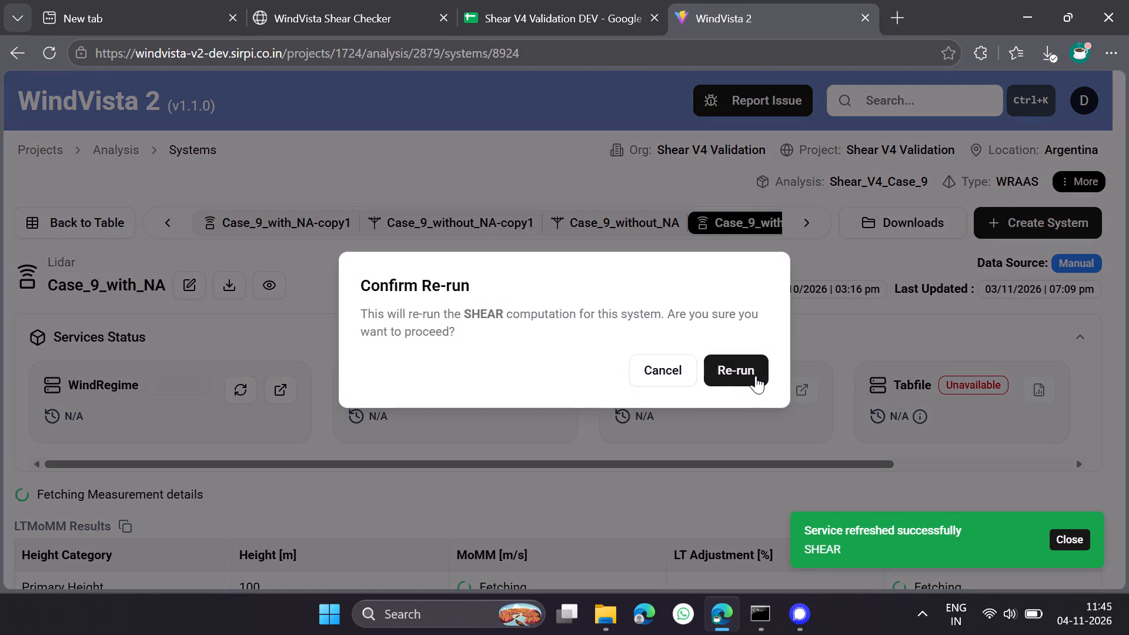
click(756, 376)
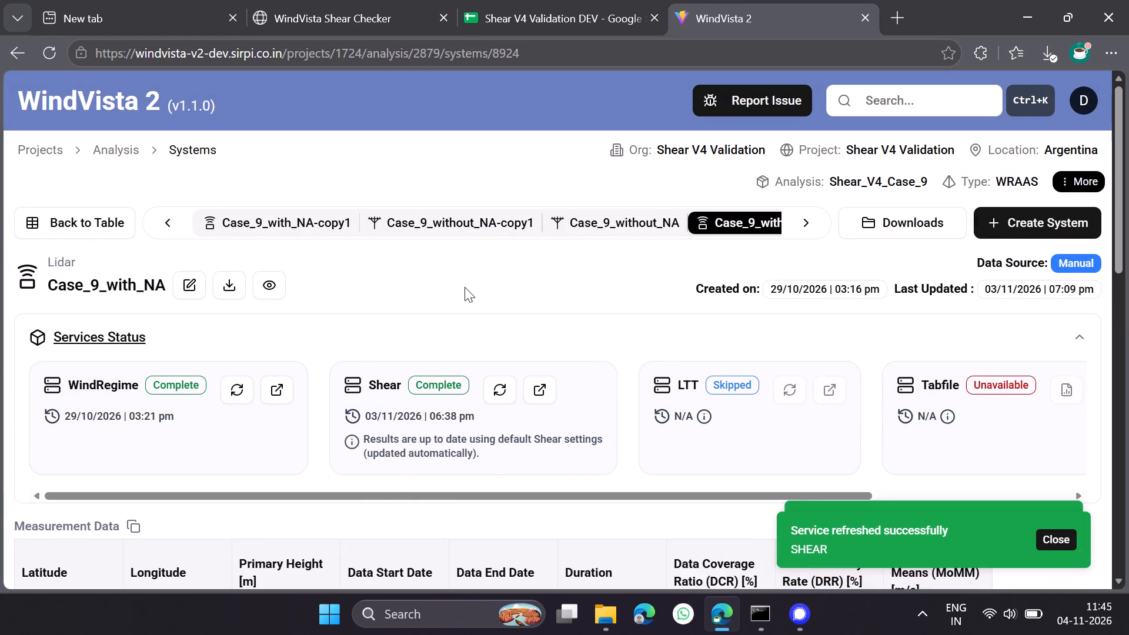
triple_click(796, 230)
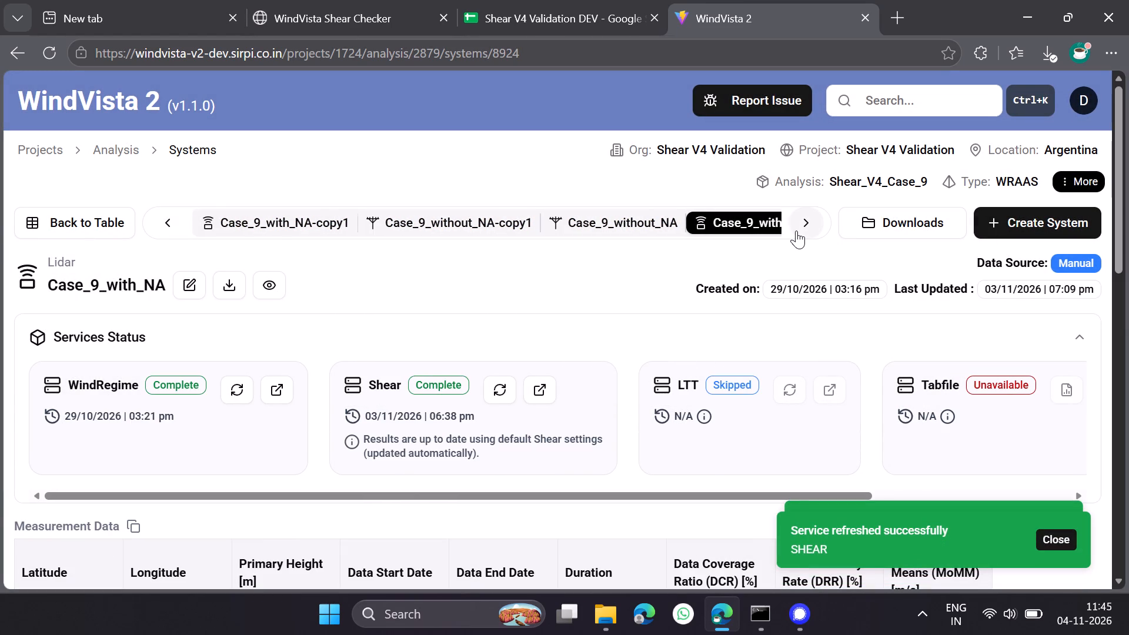
click(796, 230)
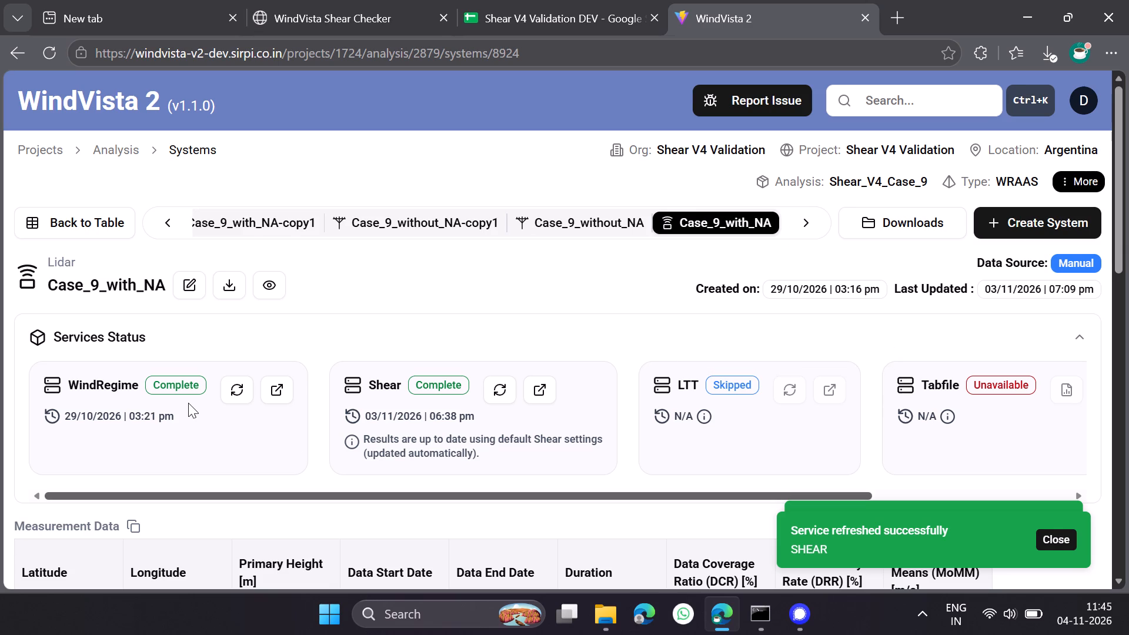
Switch to the Shear V4 Validation DEV spreadsheet.
click(481, 0)
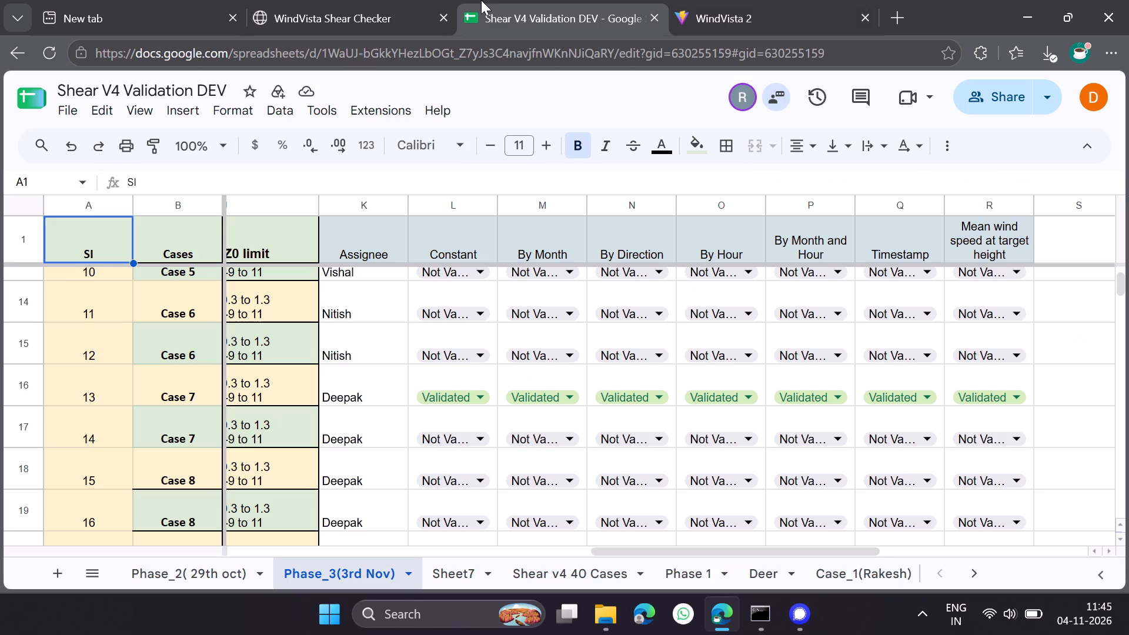
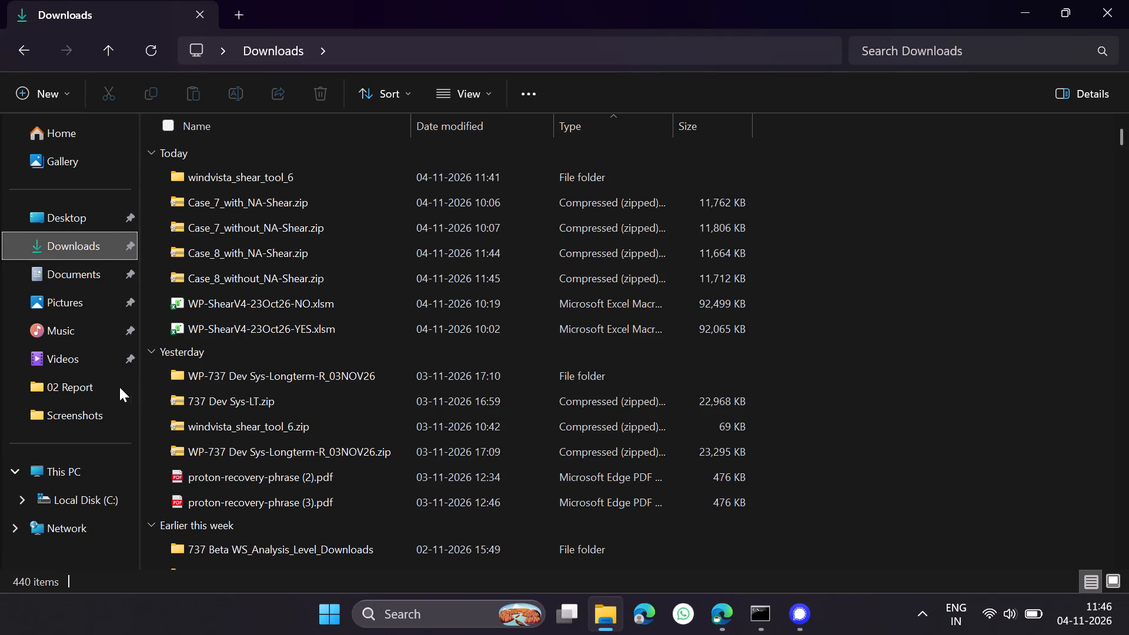
click(75, 303)
click(98, 273)
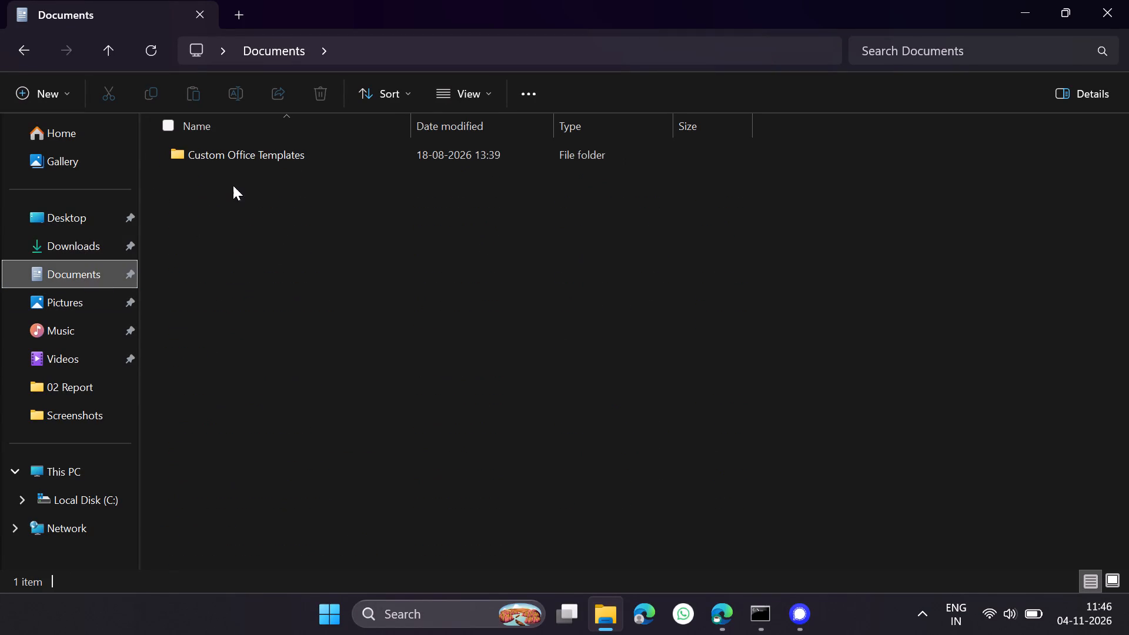
double_click(282, 153)
scroll(894, 460, down, 11)
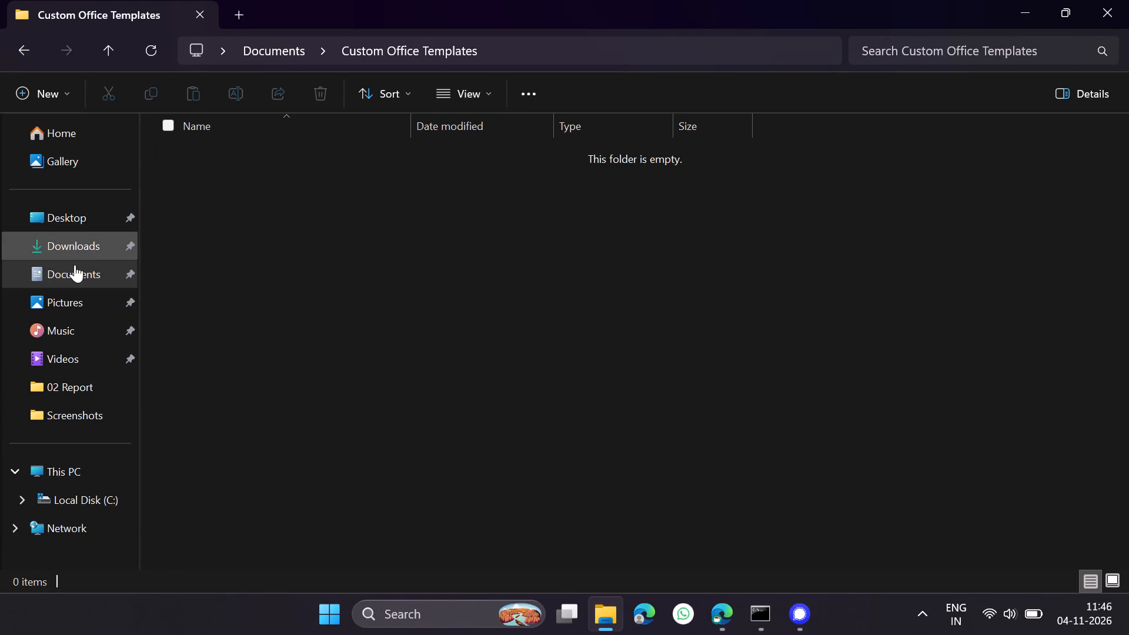
click(104, 289)
double_click(214, 161)
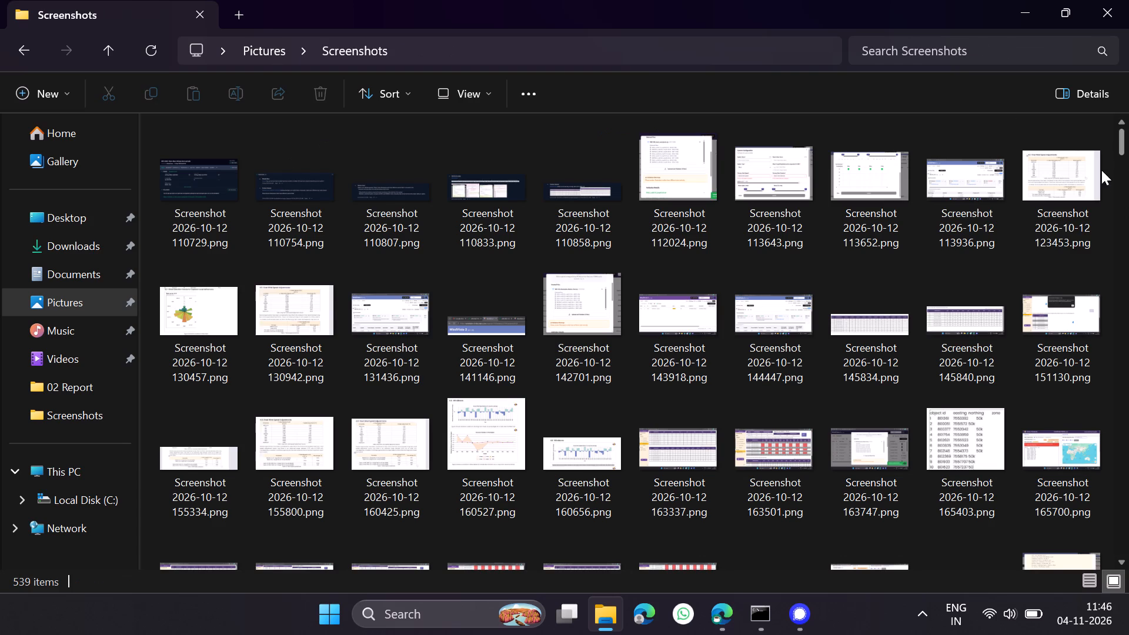
drag(1123, 138, 1127, 579)
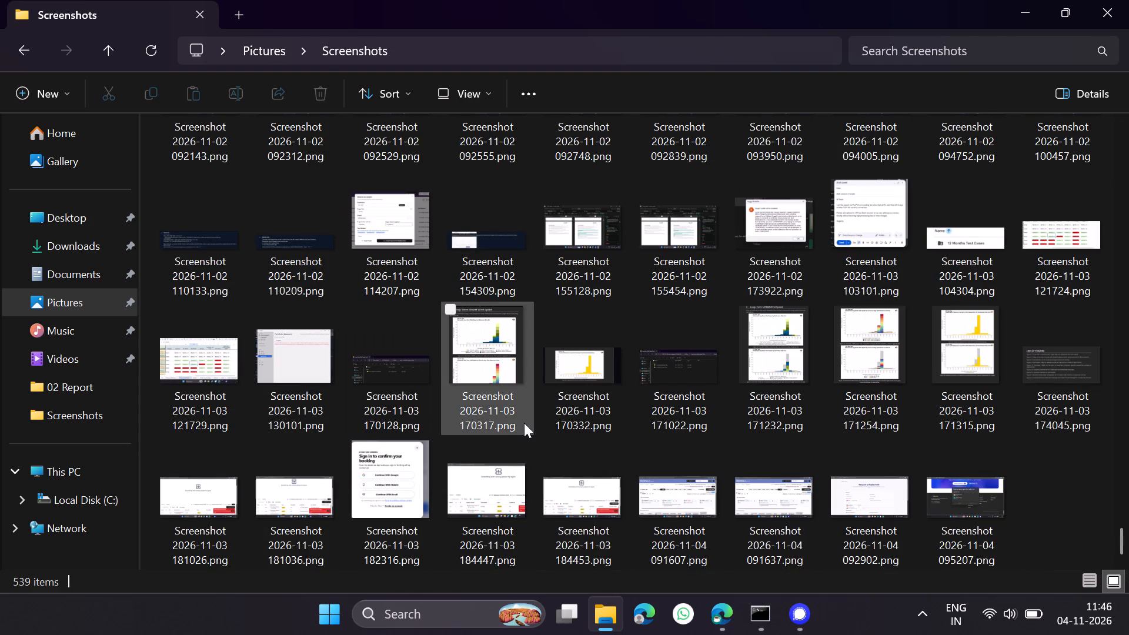
double_click(1083, 387)
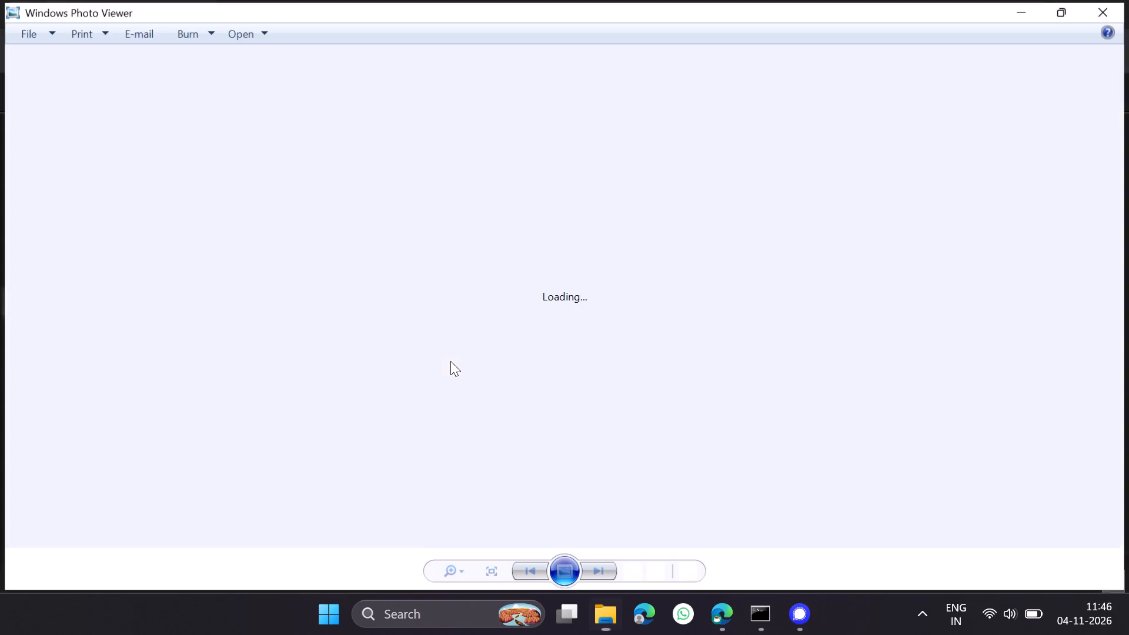
right_click(483, 280)
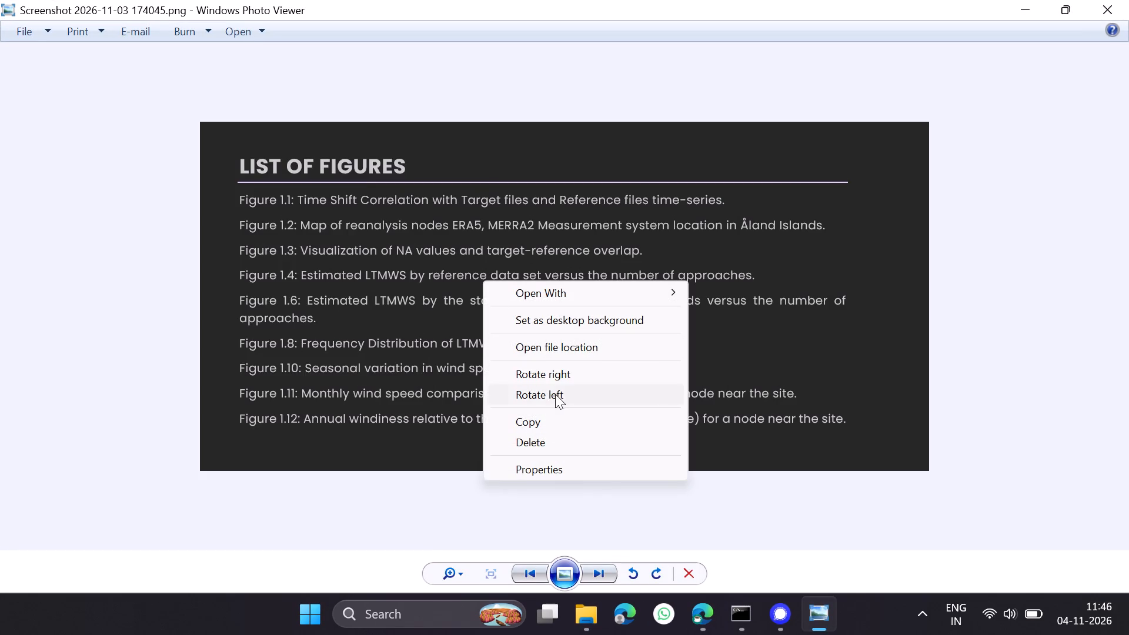
click(543, 427)
click(1128, 0)
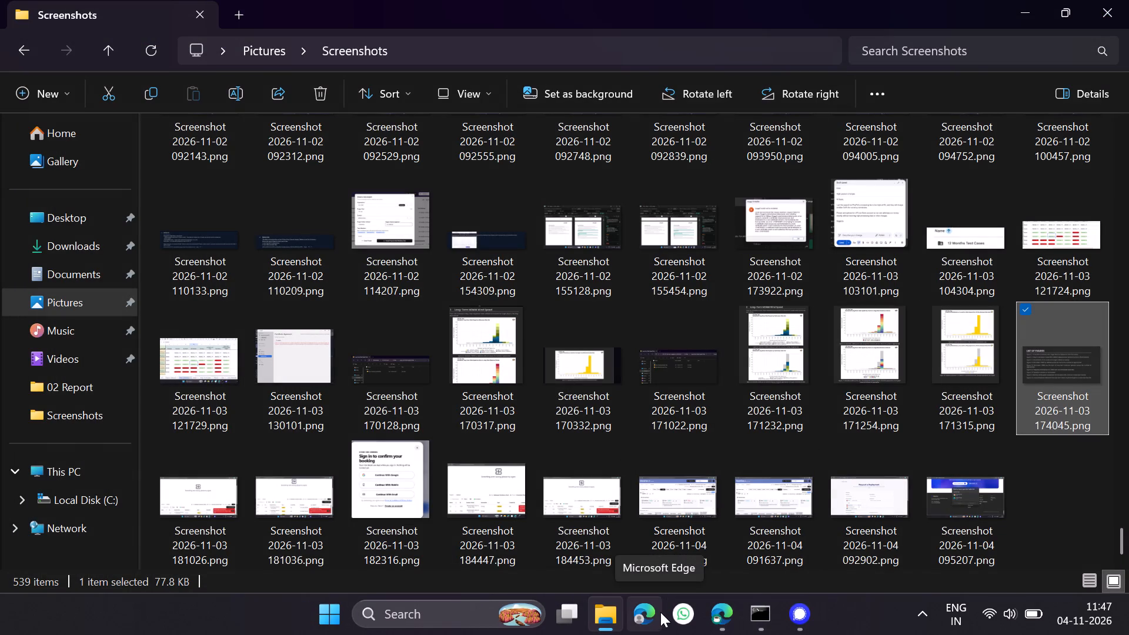
Switch to Edge and open the Zoho Sprints item WB 737 - LT downloads in a new tab.
click(709, 611)
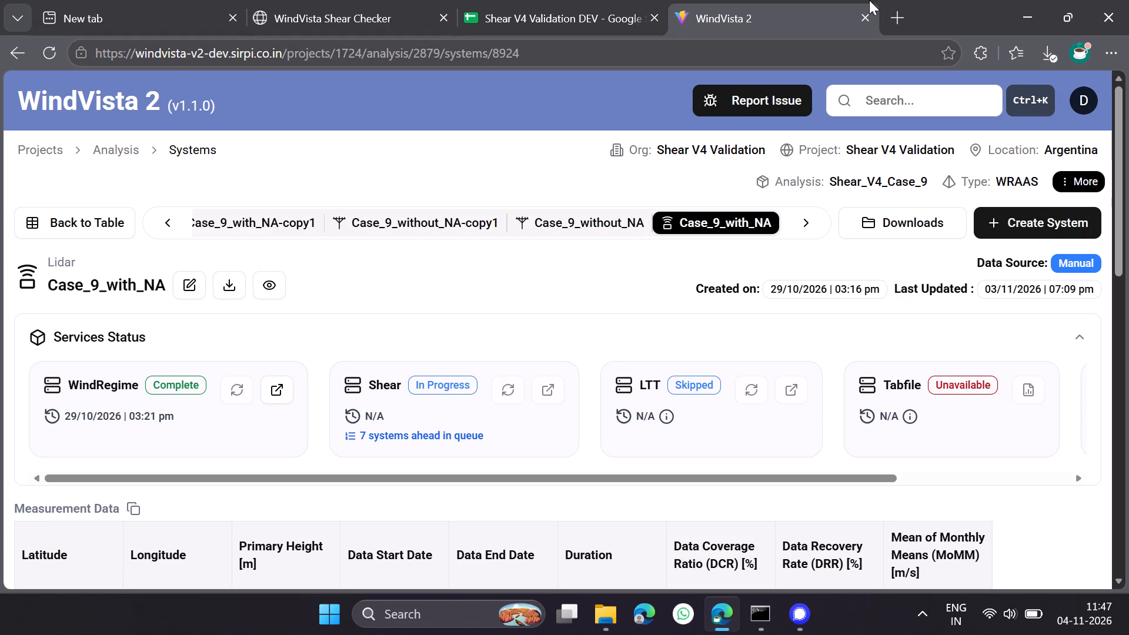
click(899, 0)
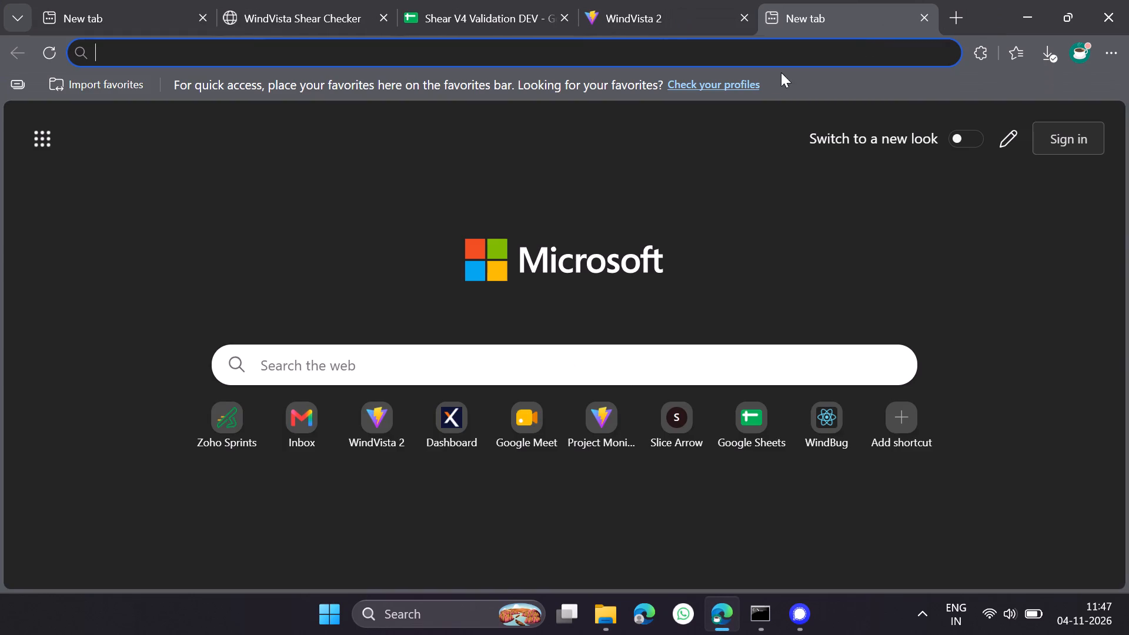
click(772, 52)
text(zoho)
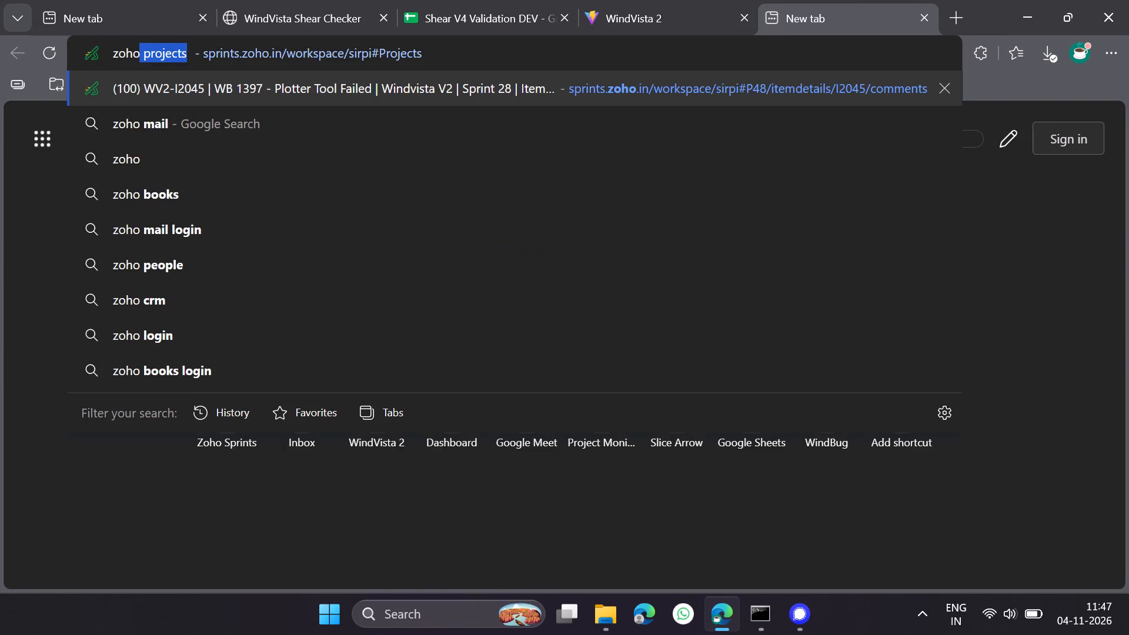
key(Insert)
key(BackSpace)
key(Insert)
key(BackSpace)
key(BackSpace)
key(BackSpace)
key(BackSpace)
key(BackSpace)
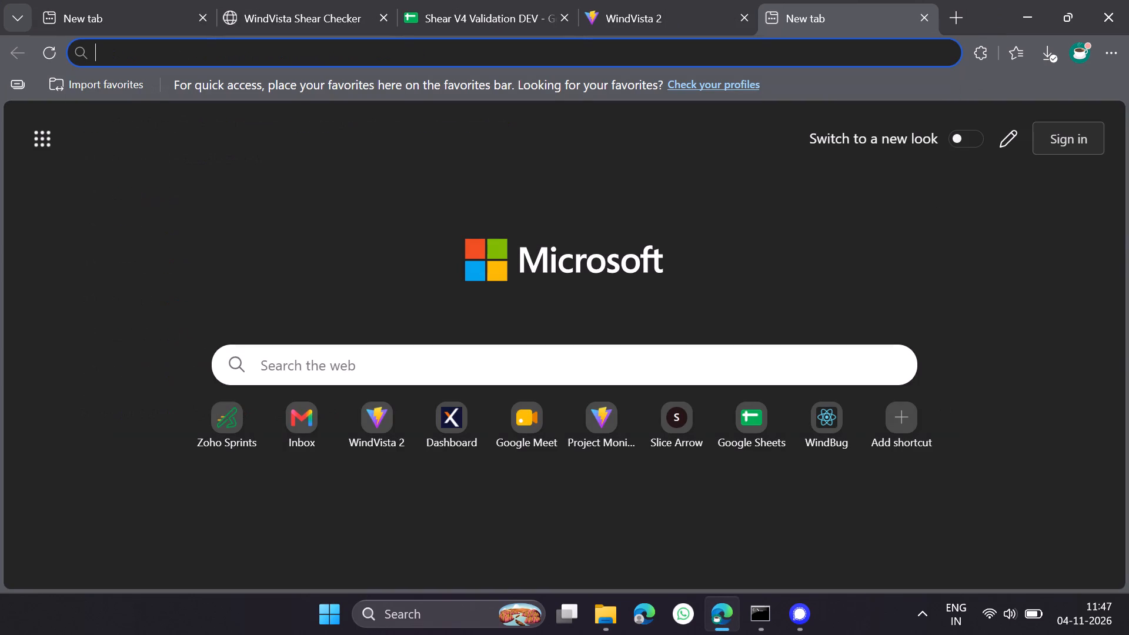
text(737)
key(Return)
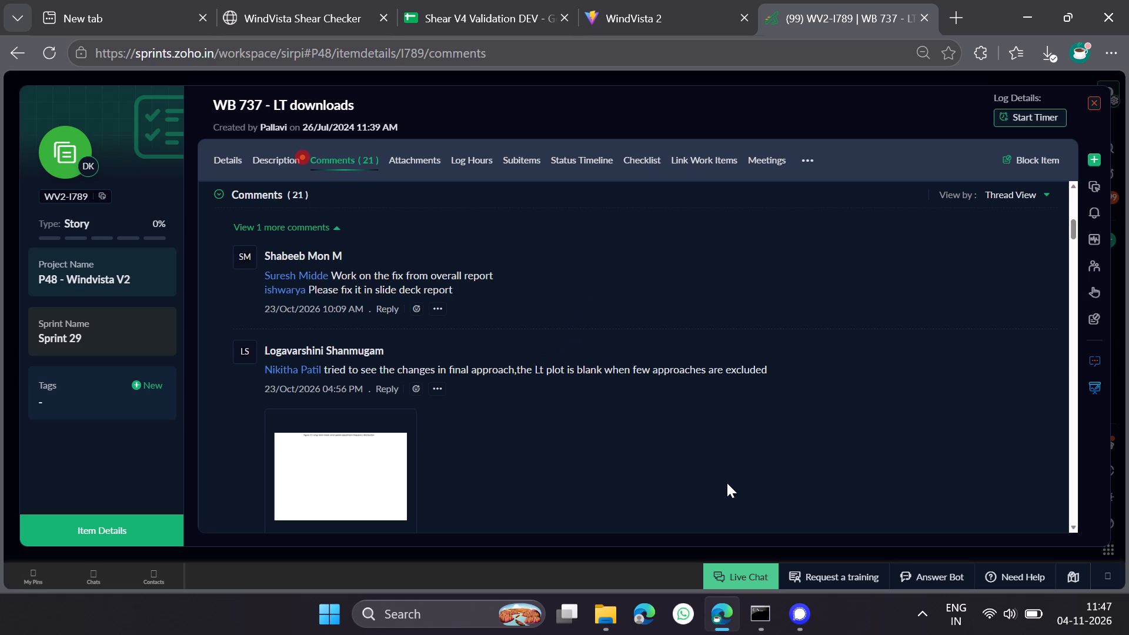
Start a new comment below the last comment on WB 737 and try to paste the copied image.
scroll(362, 372, down, 20)
scroll(362, 372, down, 13)
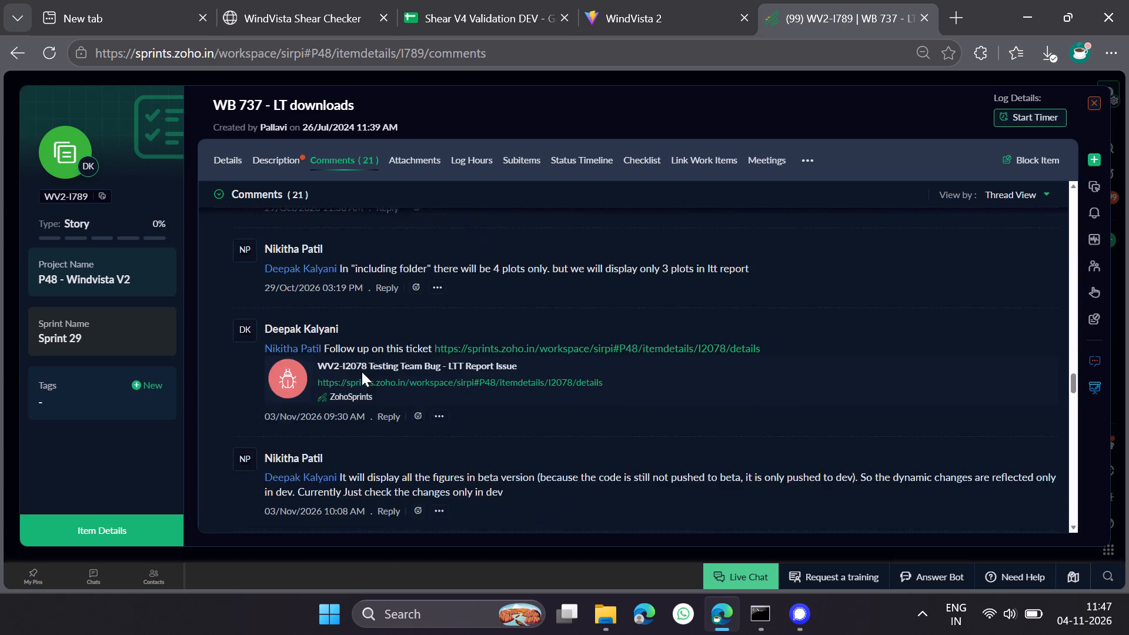
scroll(362, 372, down, 11)
scroll(362, 372, up, 10)
scroll(362, 372, down, 2)
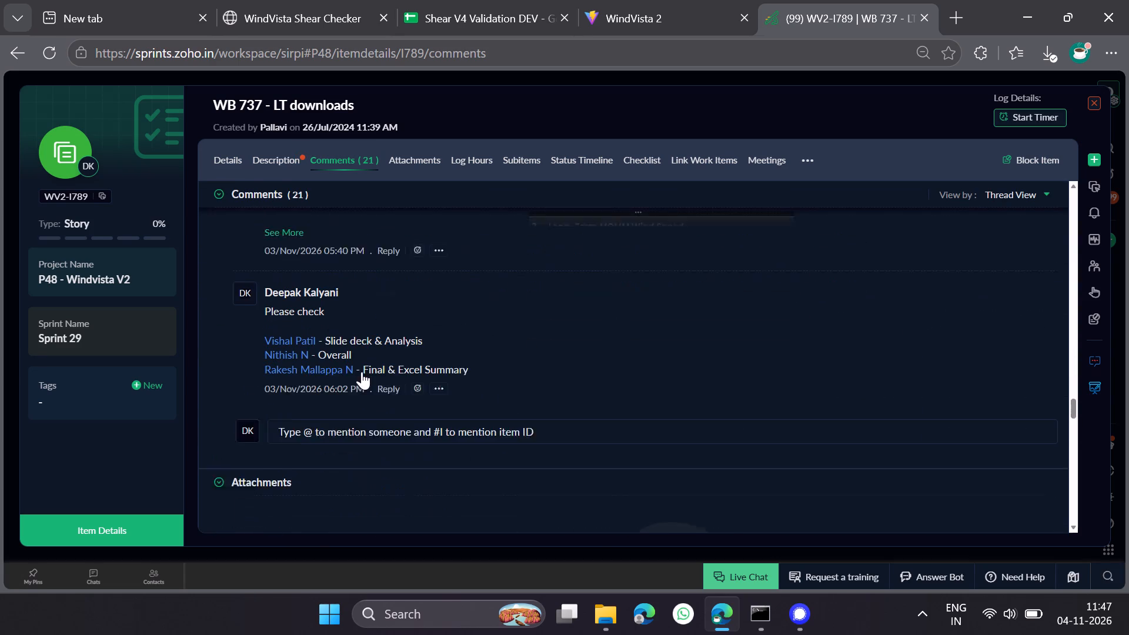
click(358, 376)
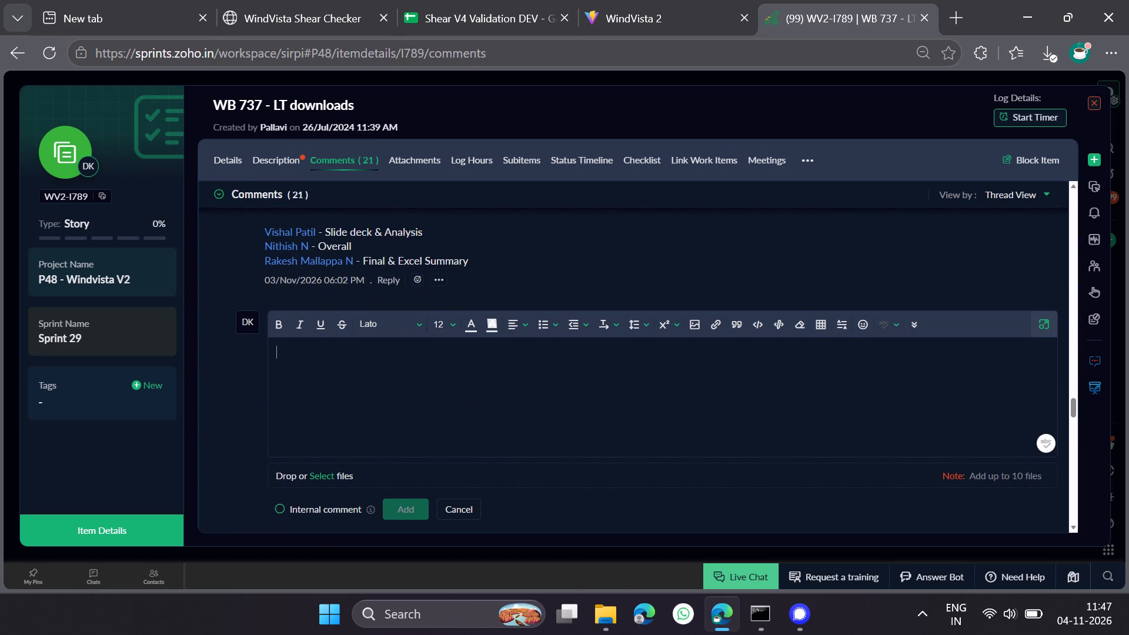
key(ctrl+v)
key(ctrl+v)
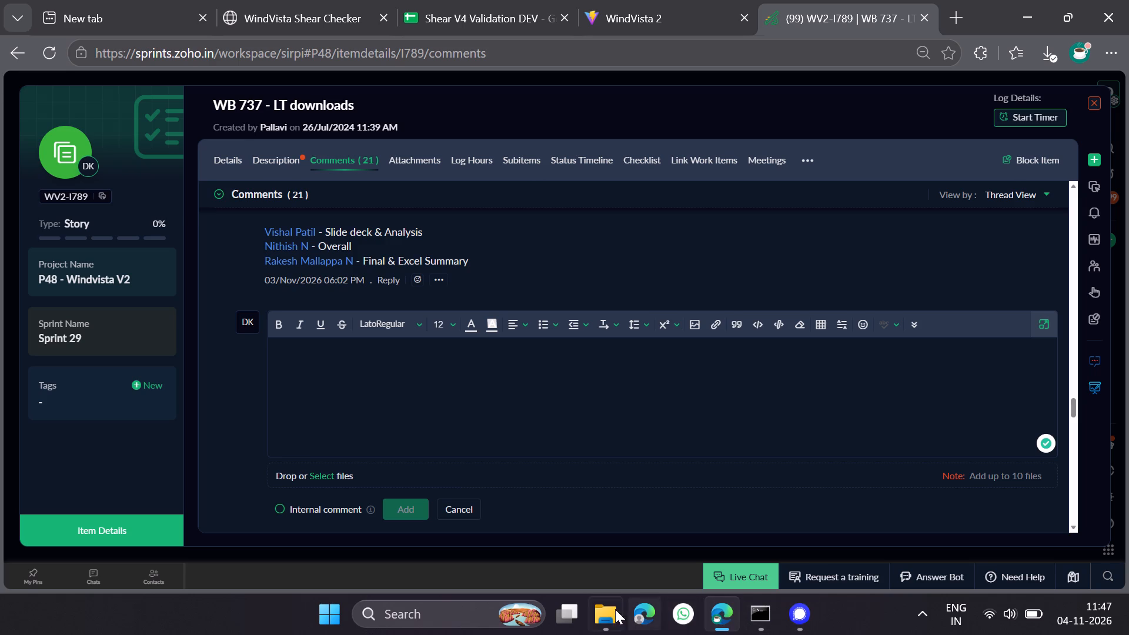
Copy the List of Figures image again from the 174045 screenshot and paste it into the new WB 737 comment.
click(607, 609)
double_click(1087, 349)
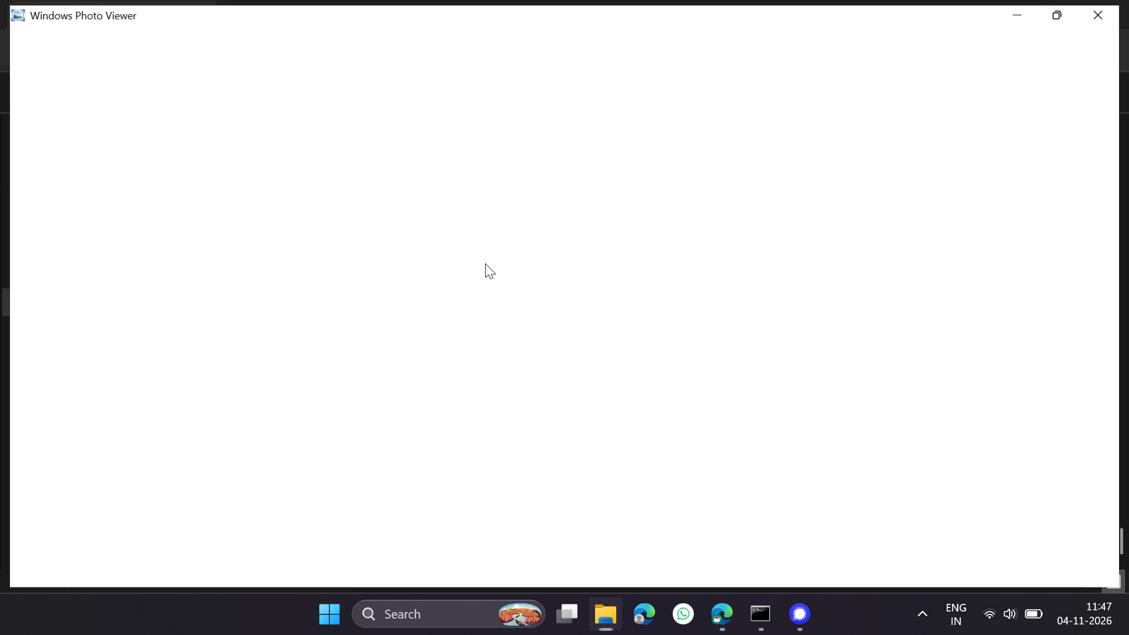
right_click(506, 283)
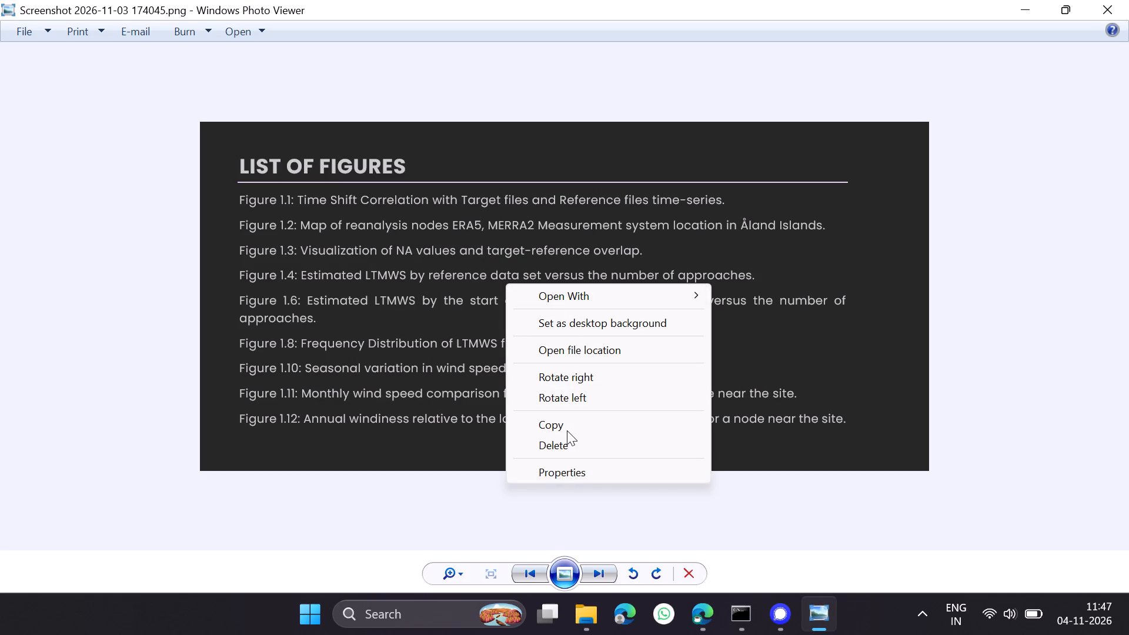
click(567, 425)
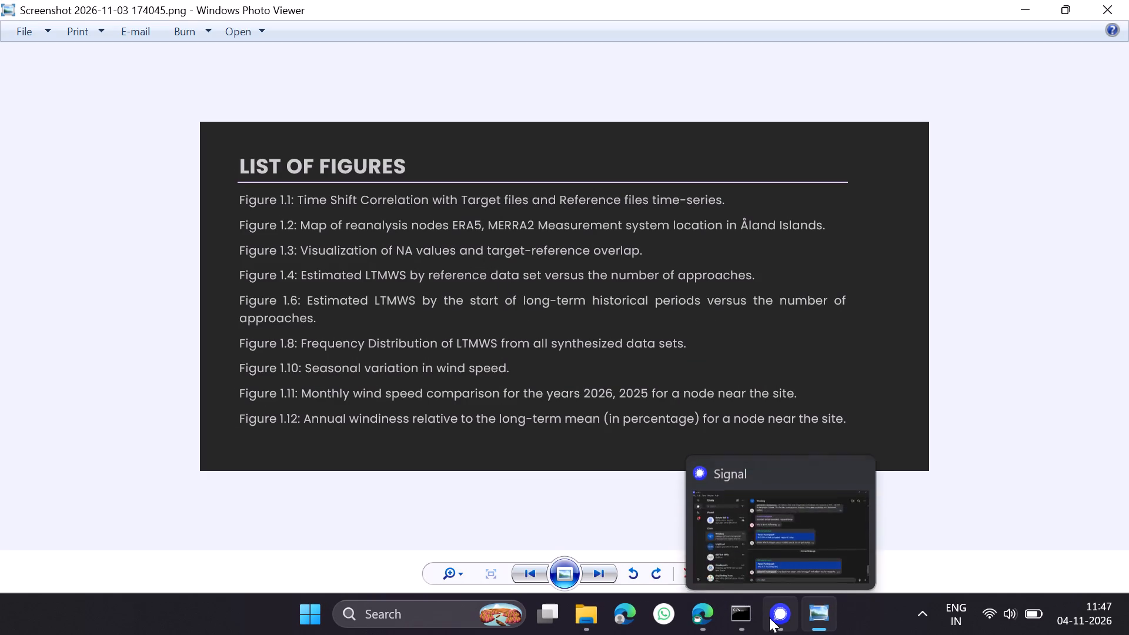
click(696, 621)
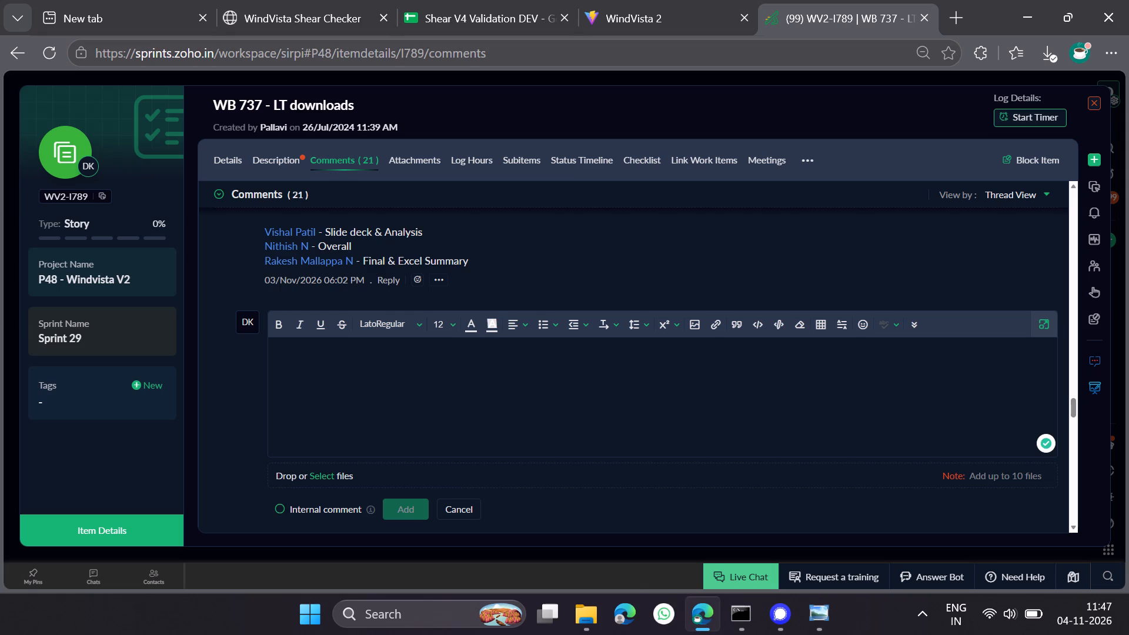
key(ctrl+v)
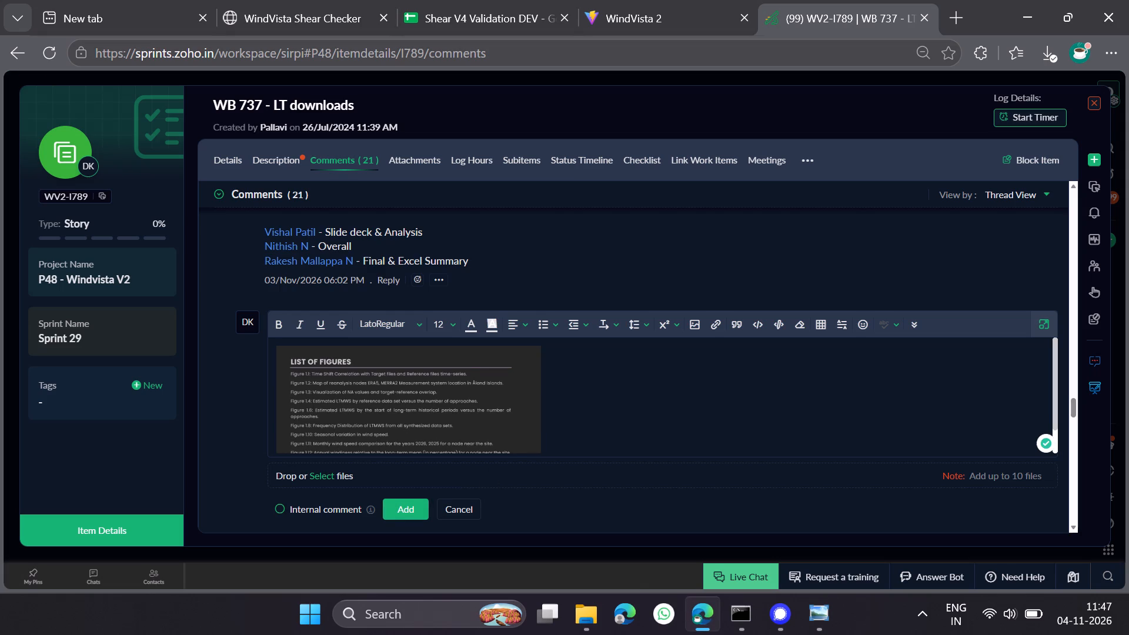
Insert empty space above the pasted List of Figures image in the comment for a line of text.
key(Left)
key(shift+Return)
key(shift+Return)
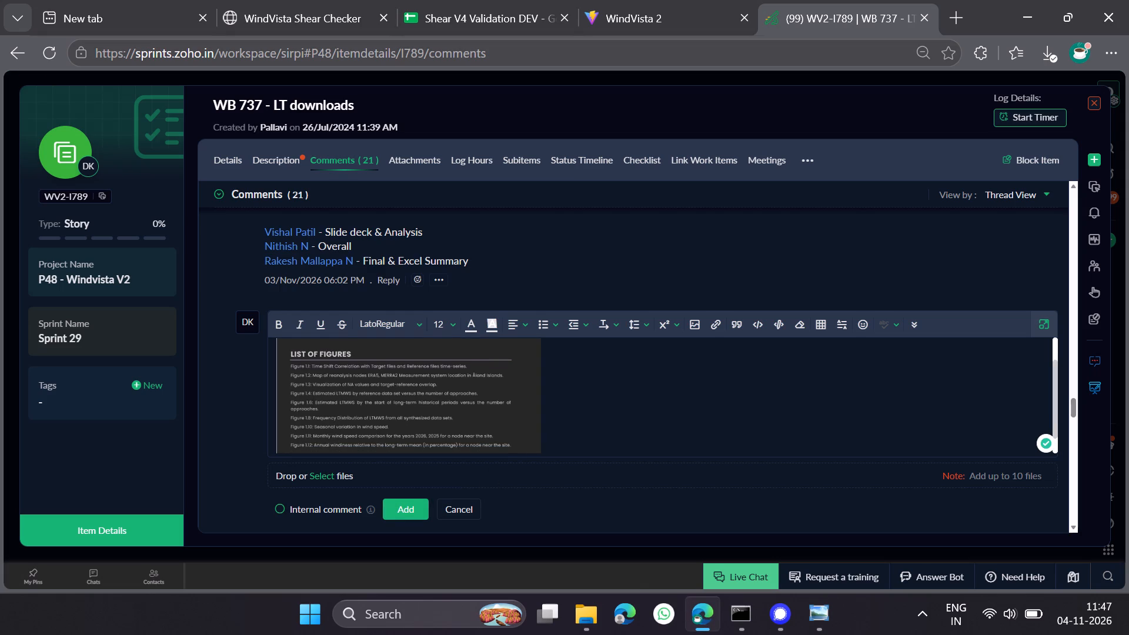
key(Up)
key(Up)
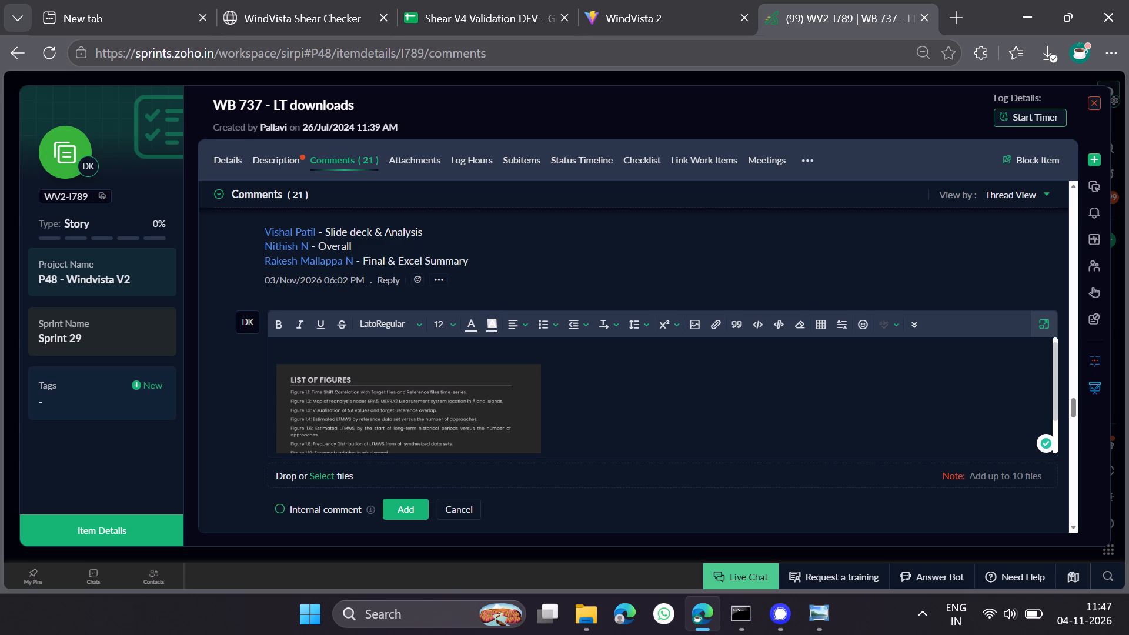
key(BackSpace)
key(BackSpace)
key(BackSpace)
Mention teammate Nikitha on the line above the List of Figures image in the new WB 737 comment.
key(shift+at)
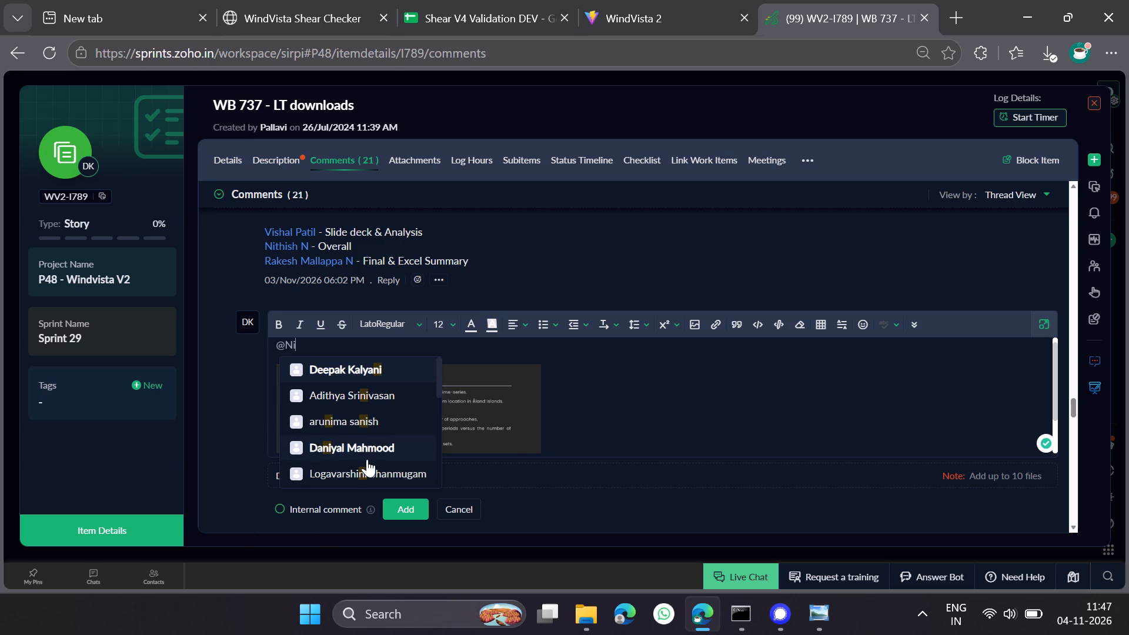
key(k)
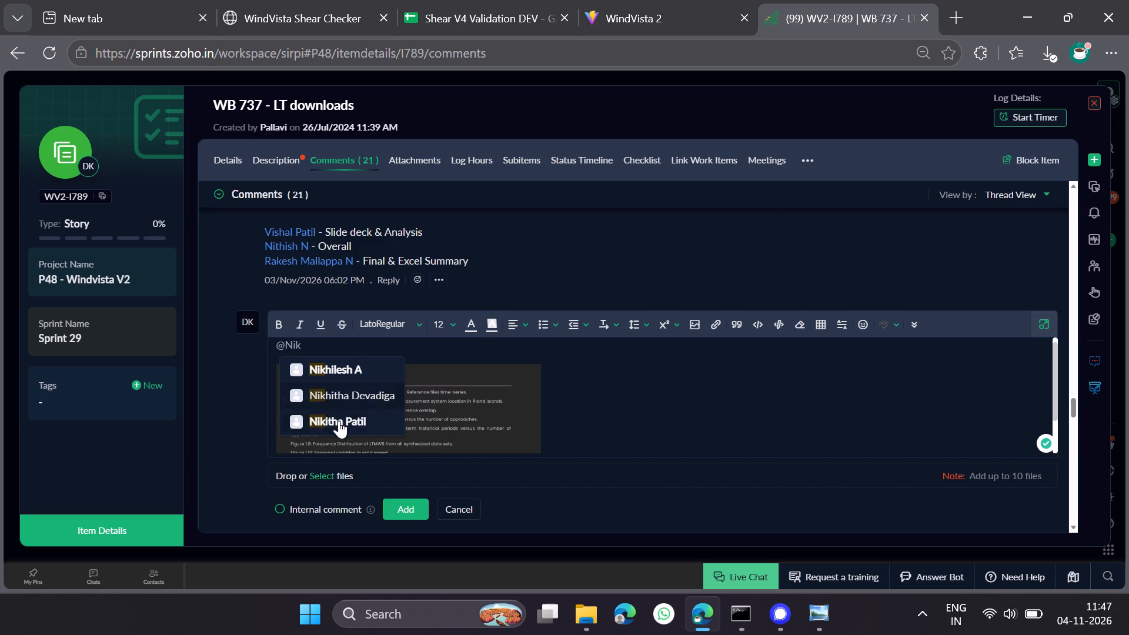
click(339, 420)
Write "Fix the figure serial no. when data is not excluded" after the mention in the comment.
text(ix the)
key(space)
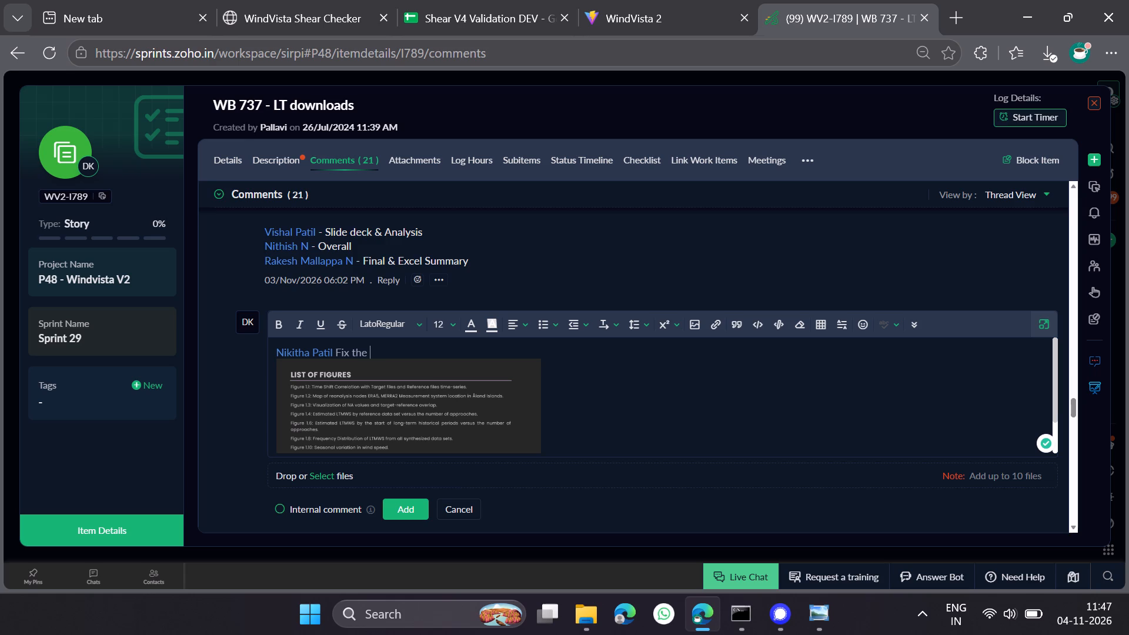
text(fi)
text(gure)
key(space)
text(serai)
key(BackSpace)
key(BackSpace)
text(ial n)
key(o)
text(.)
key(space)
text(in)
key(space)
key(BackSpace)
key(BackSpace)
key(BackSpace)
text(when)
key(space)
text(data is)
key(space)
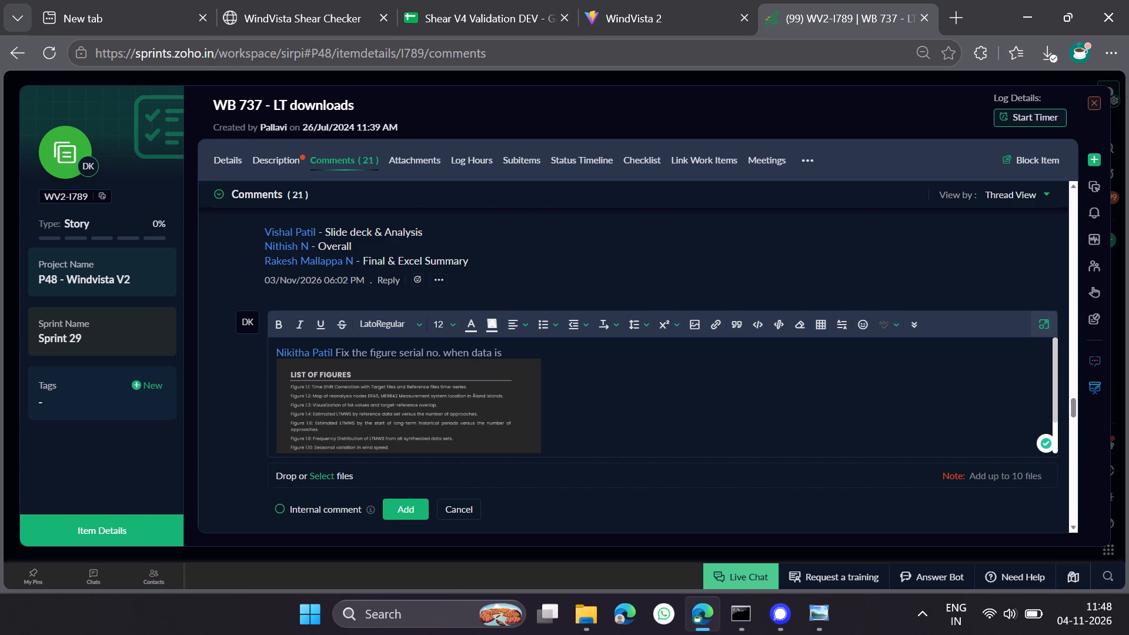
text(no)
key(t)
key(space)
text(excluded)
Switch to WindVista Shear Checker and check the Case_7_without_NA comparison progress and the start.bat command window.
click(281, 0)
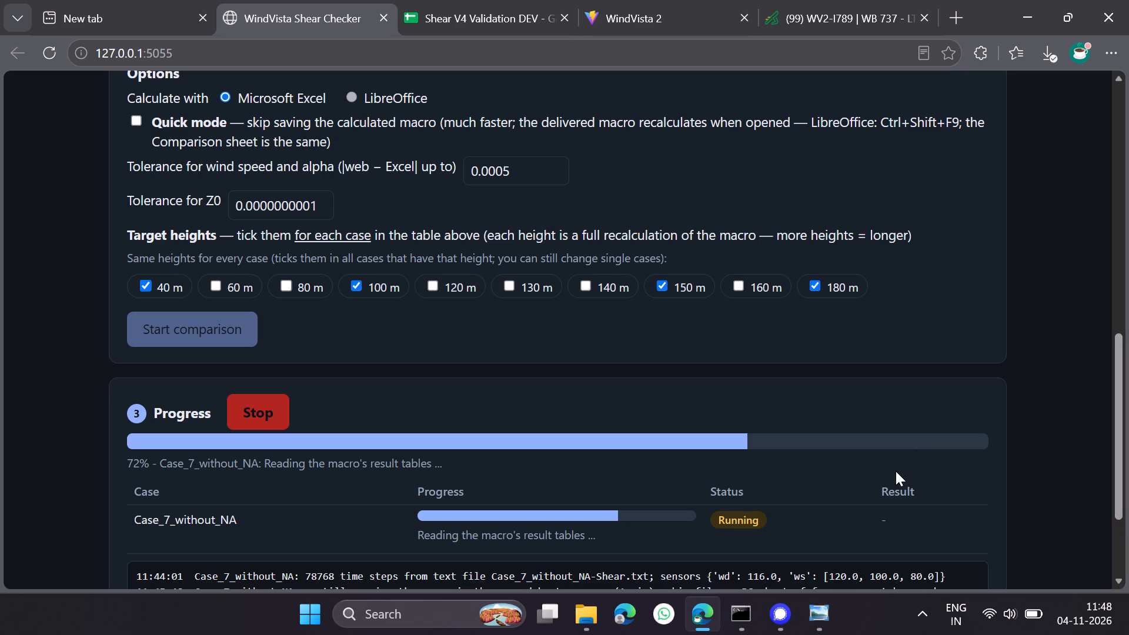
click(735, 621)
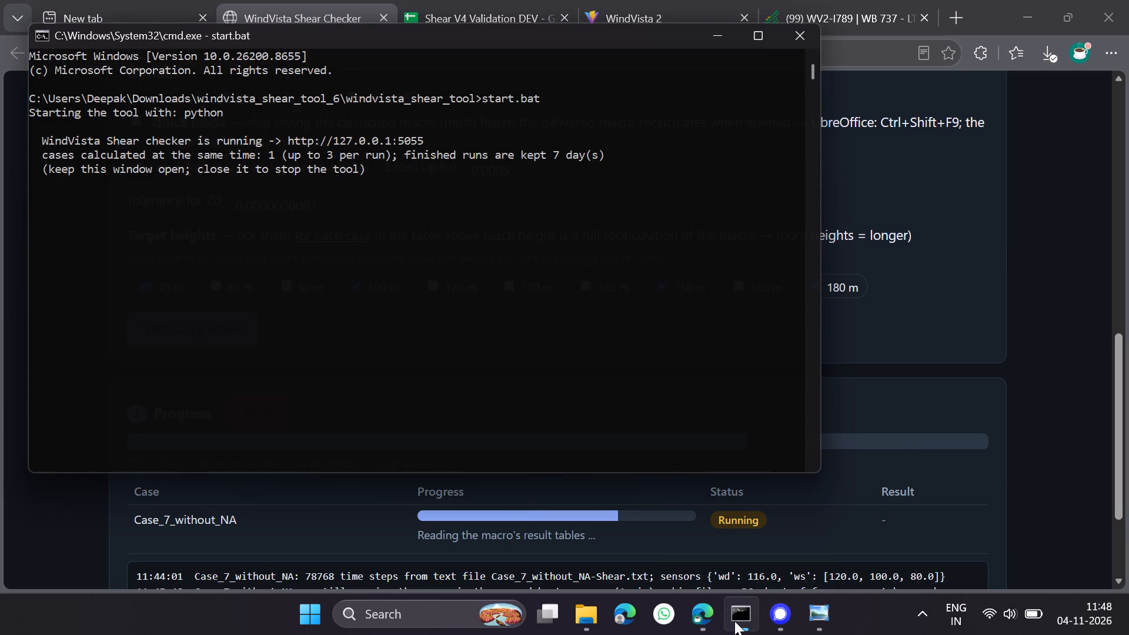
click(937, 349)
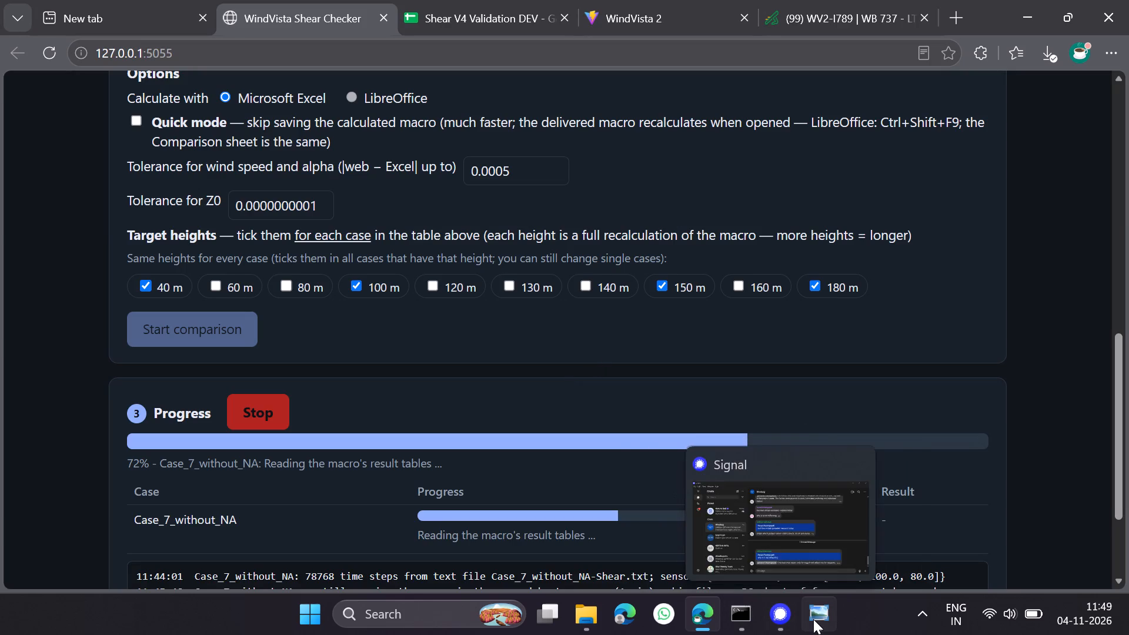
Bring up the screenshot image viewer and close it.
click(831, 517)
click(1128, 0)
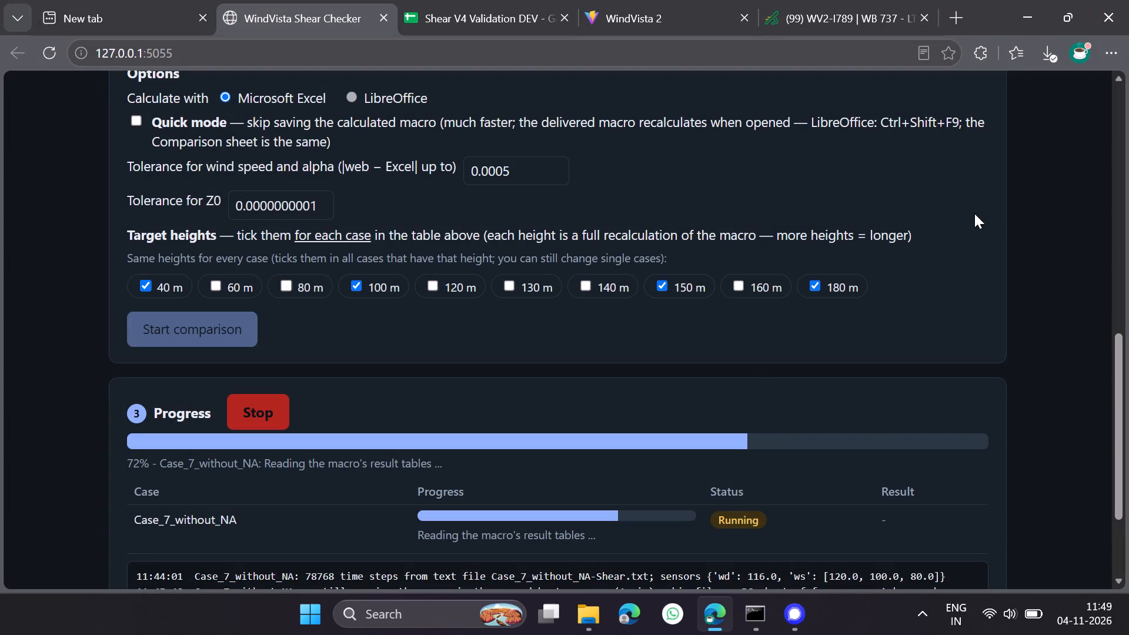
Review the Shear Checker's input files, case settings and progress log, and check the tool's command window again.
click(764, 338)
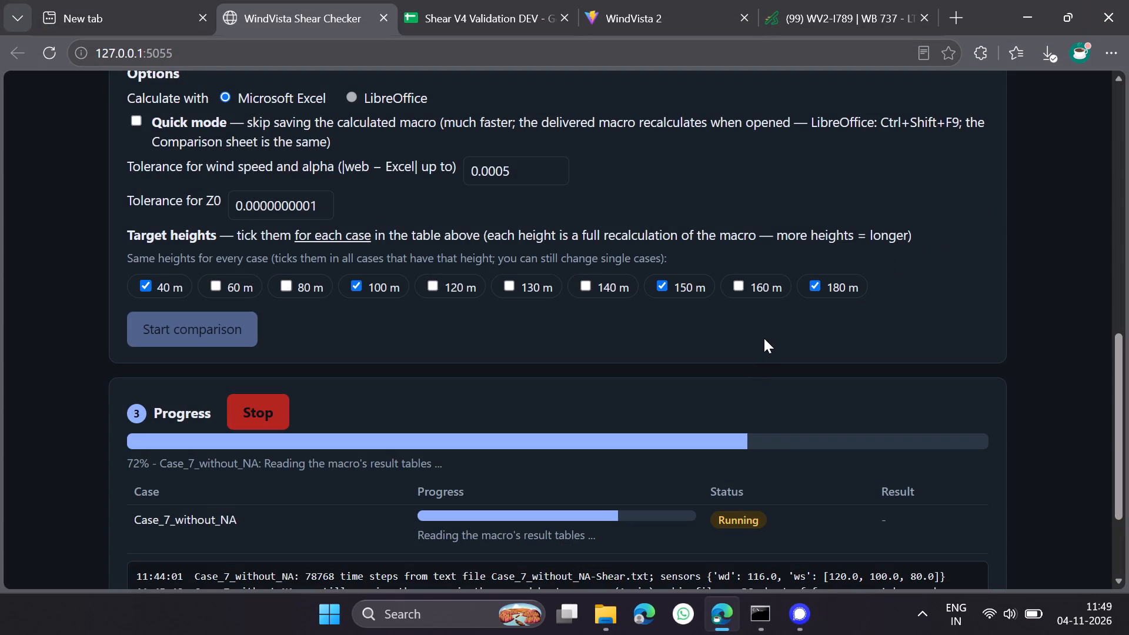
scroll(764, 338, up, 5)
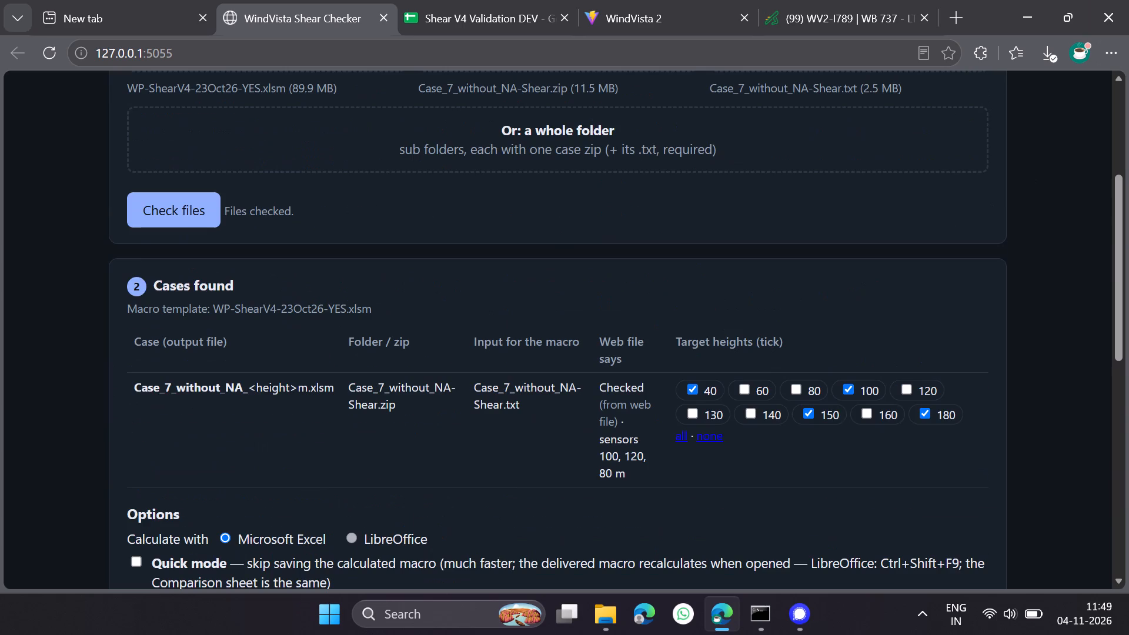
scroll(764, 338, up, 10)
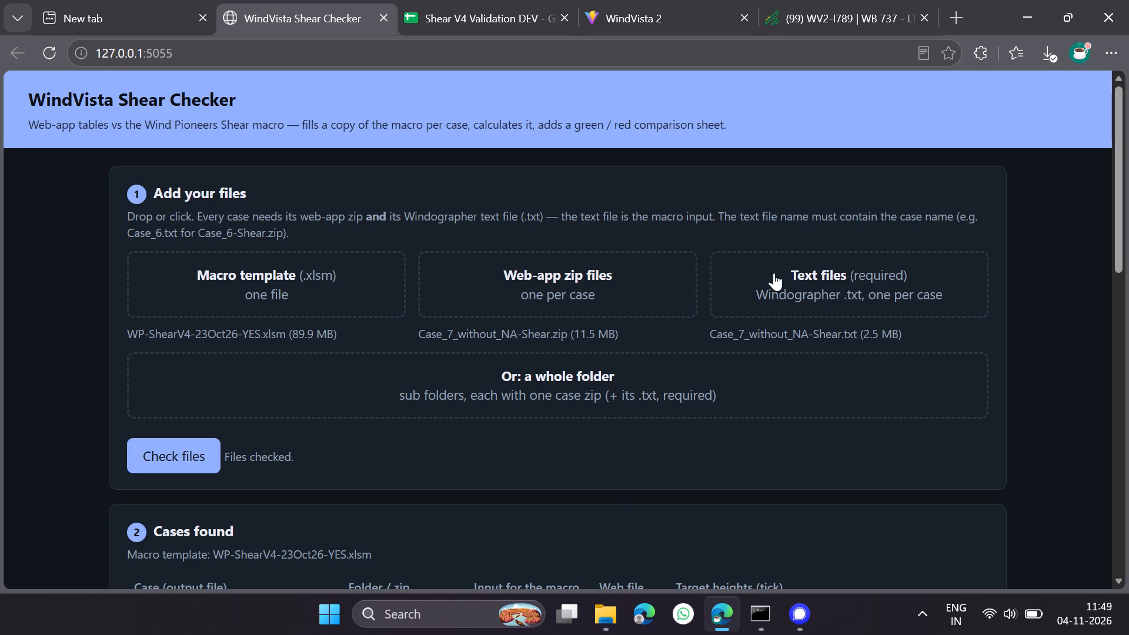
scroll(799, 341, down, 16)
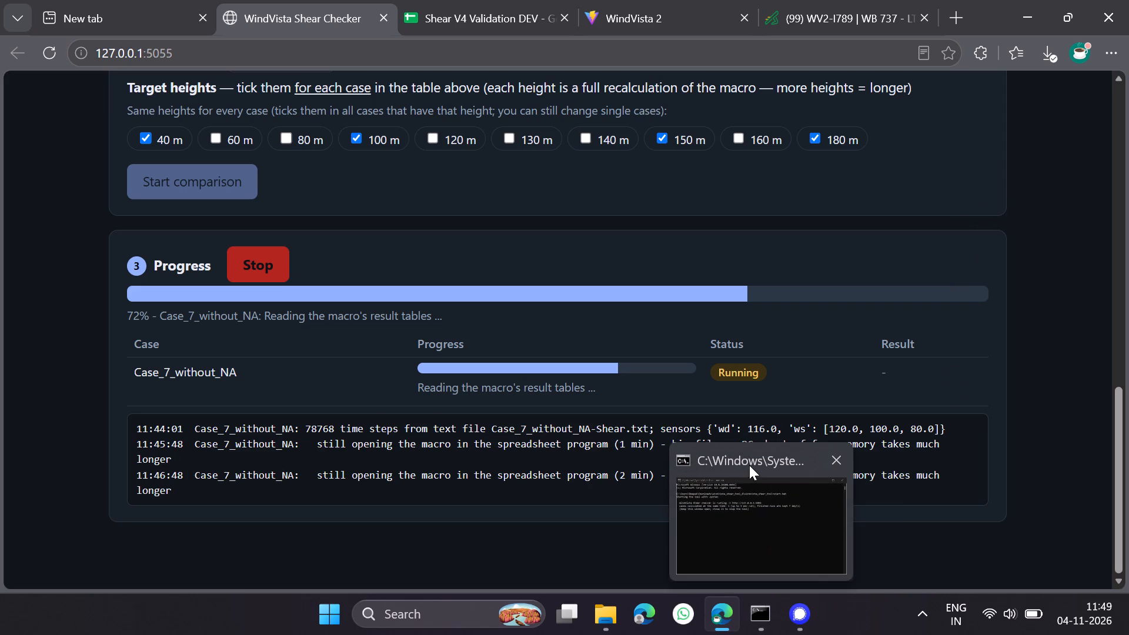
click(742, 492)
click(822, 557)
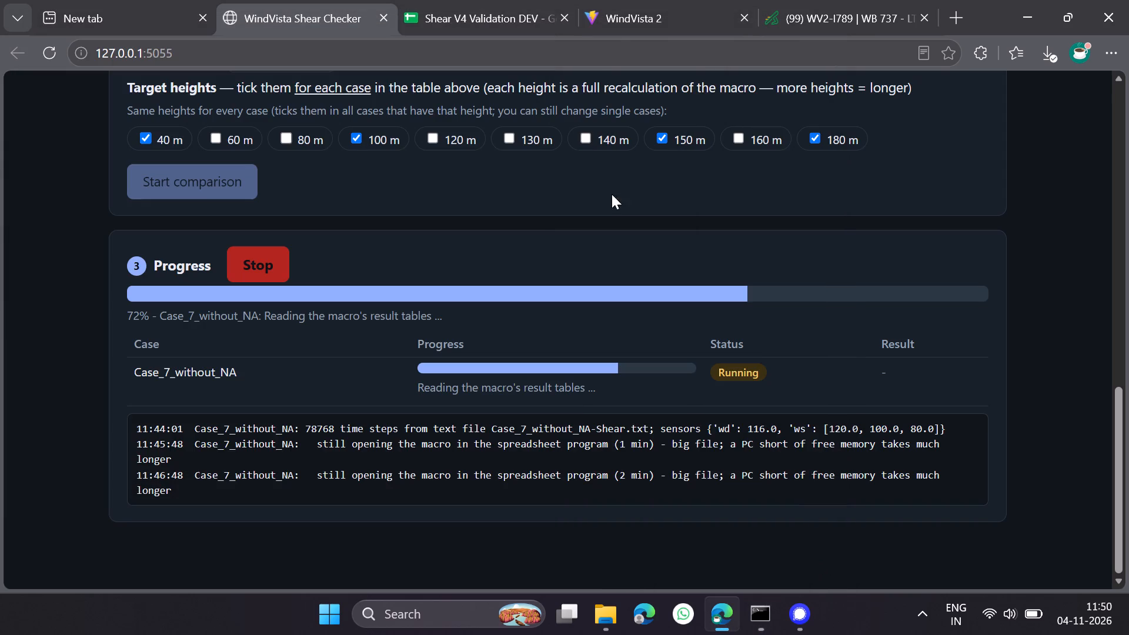
Return to the WB 737 item and post the comment with the List of Figures image.
click(706, 0)
click(822, 0)
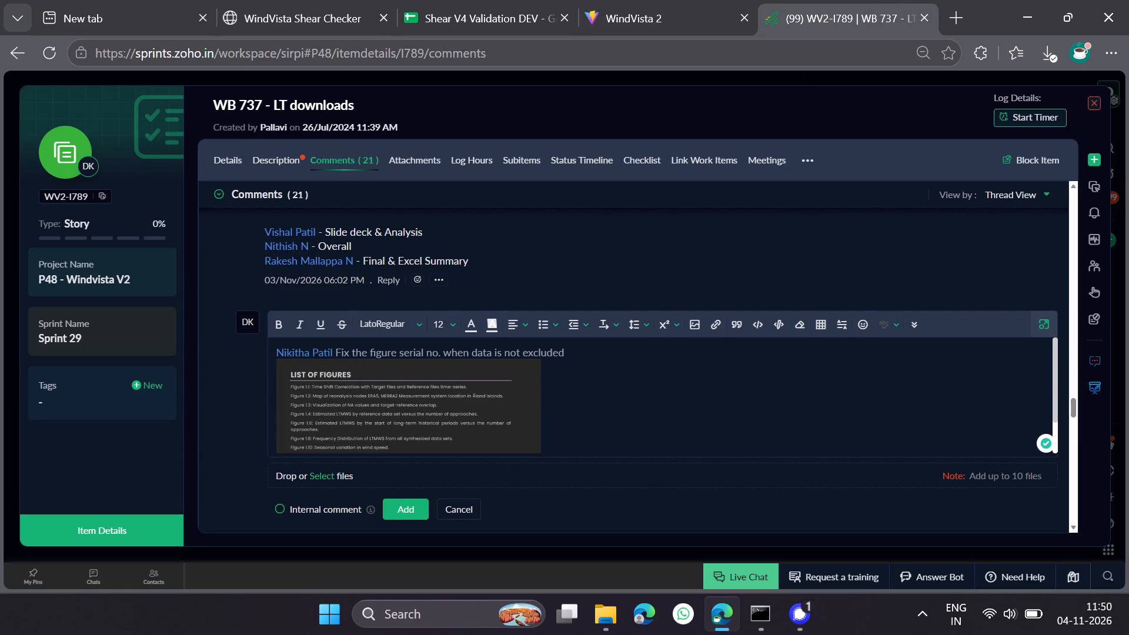
click(419, 504)
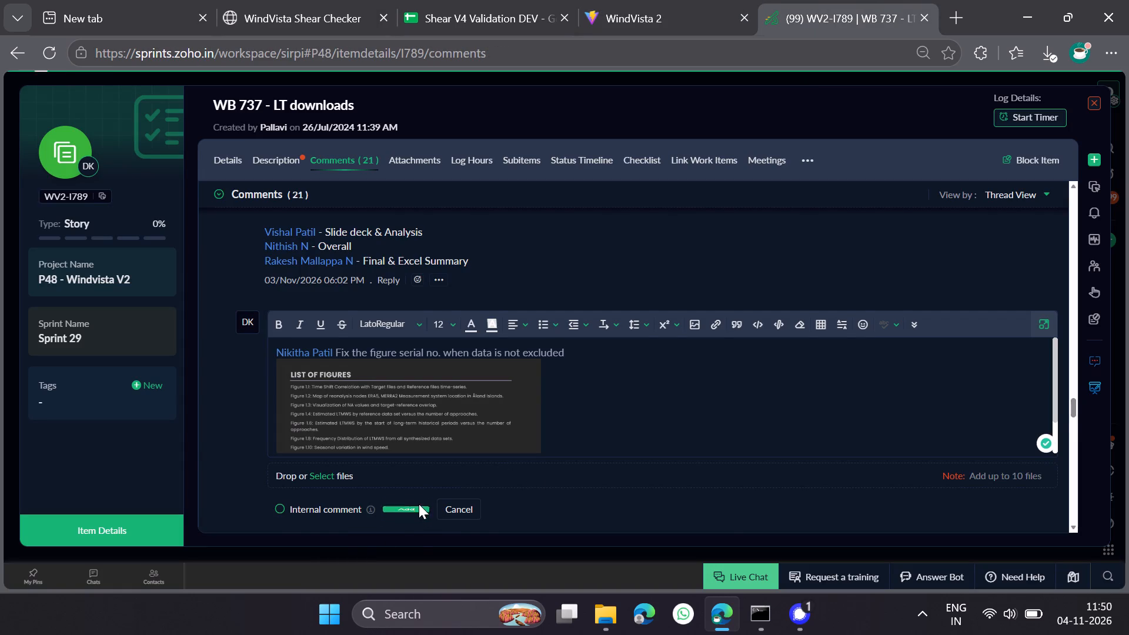
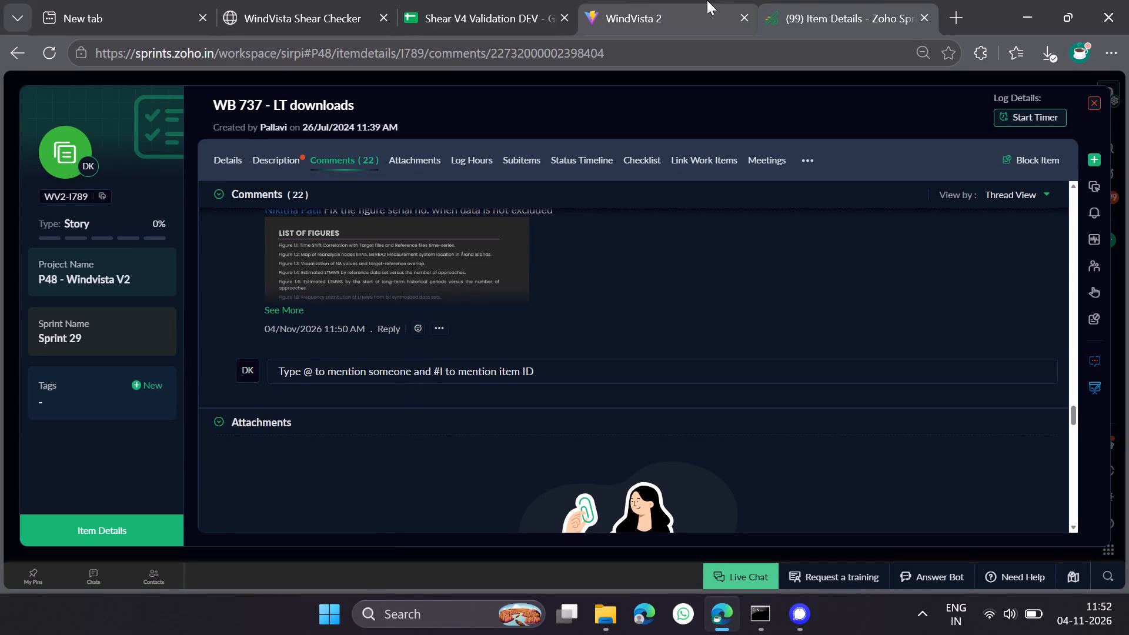
Switch past the Shear V4 Validation DEV sheet to WindVista Shear Checker and check the Case_7_without_NA comparison progress.
click(511, 0)
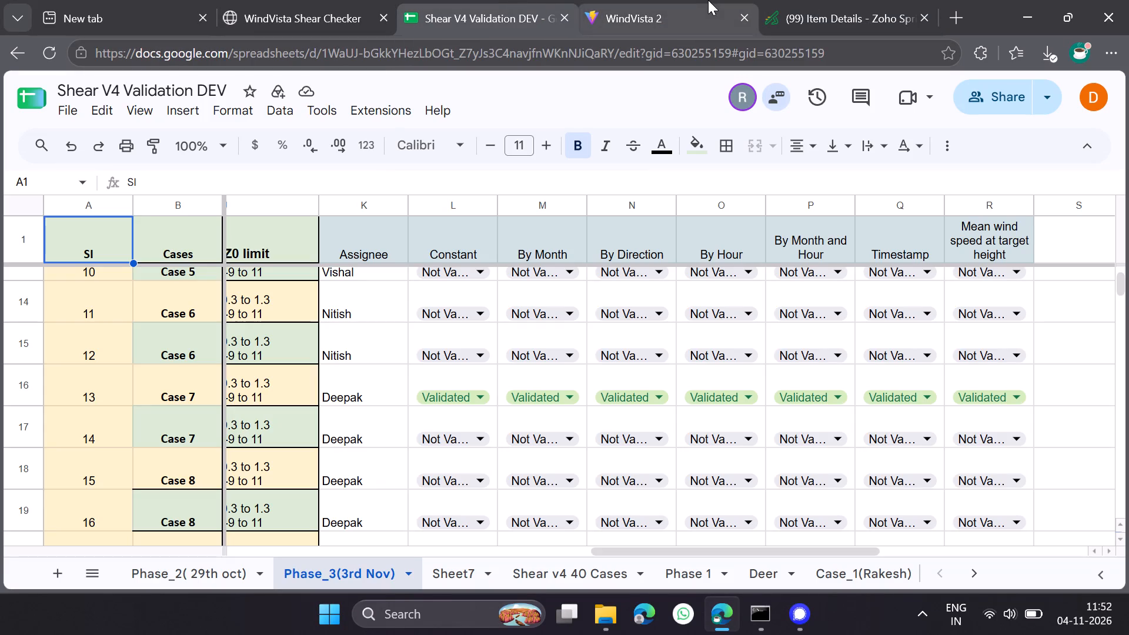
click(331, 0)
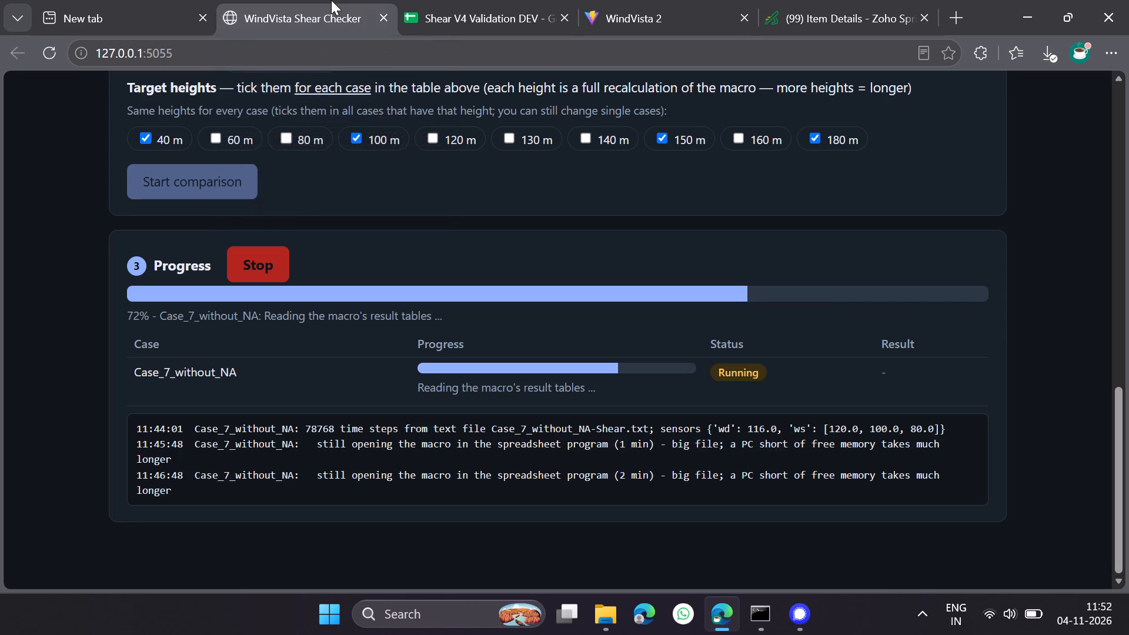
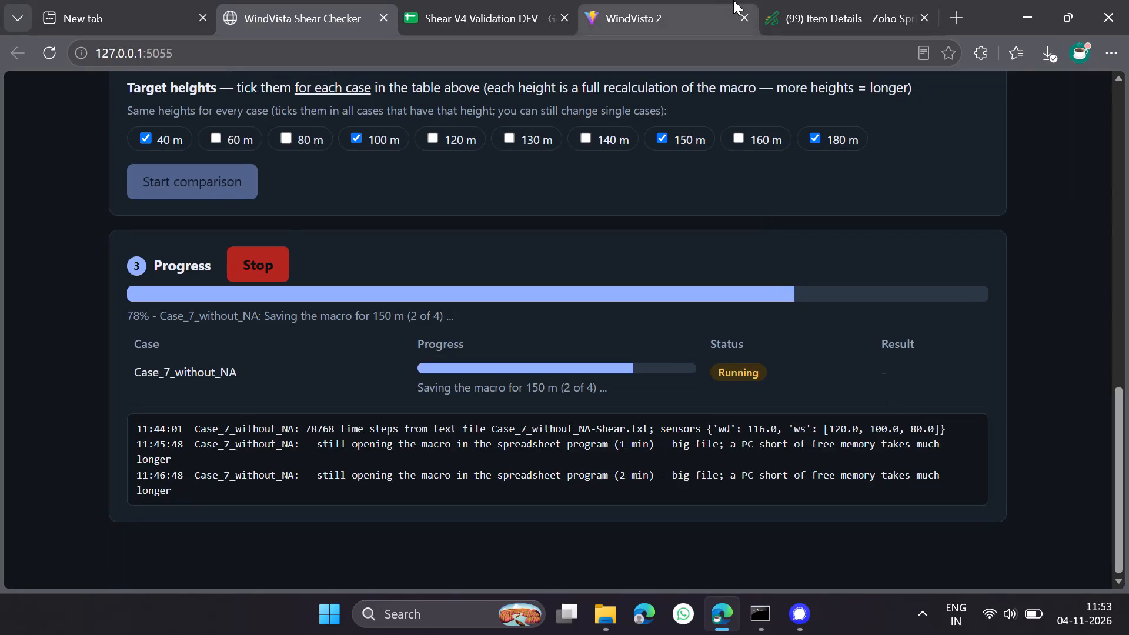
Glance at the WB 737 comments in Zoho Sprints and recheck the Case_7_without_NA comparison progress in WindVista Shear Checker.
click(827, 0)
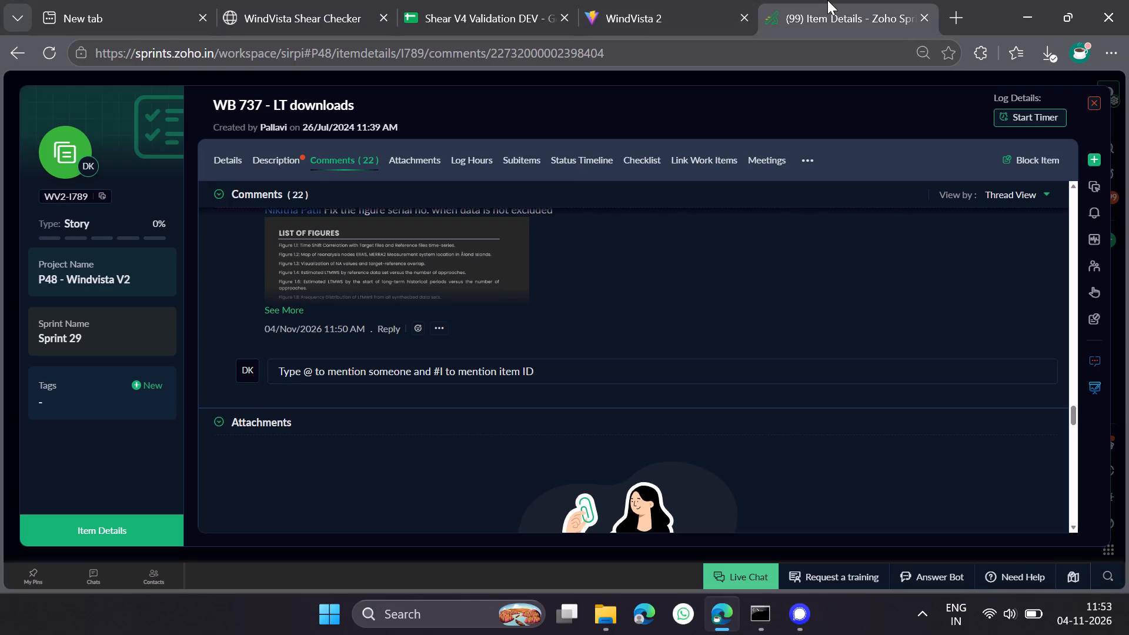
click(683, 0)
click(323, 0)
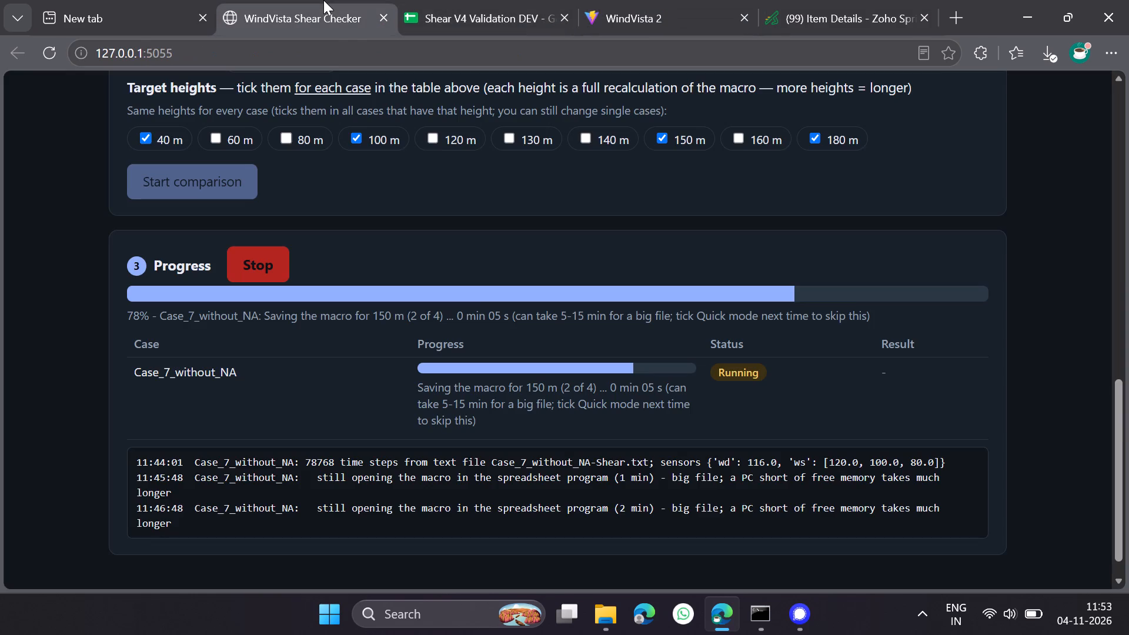
Switch to WindVista 2 and check the Shear service status of the Case_9_with_NA system.
click(505, 0)
click(656, 0)
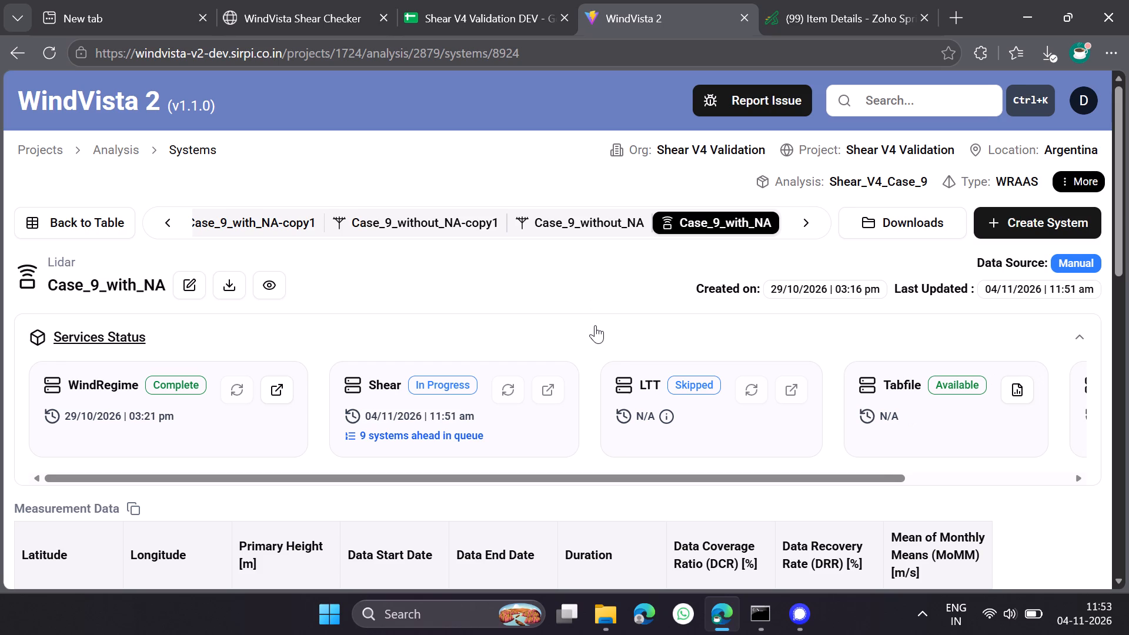
click(577, 283)
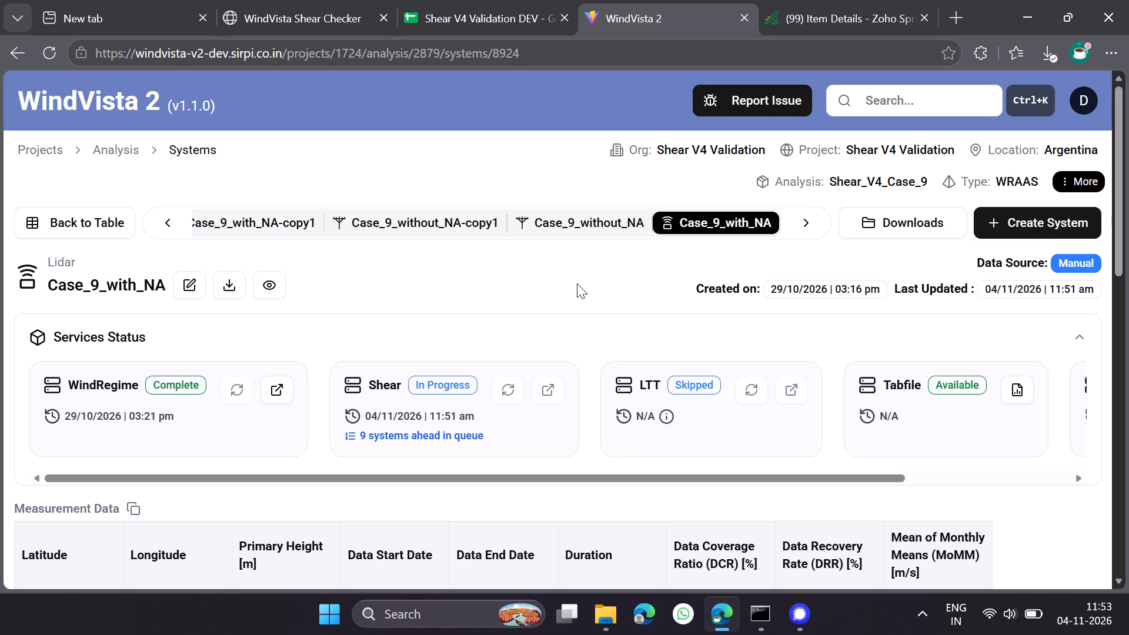
click(583, 266)
Review the validation statuses in the Phase_3(3rd Nov) sheet of Shear V4 Validation DEV and return to WindVista Shear Checker.
click(446, 0)
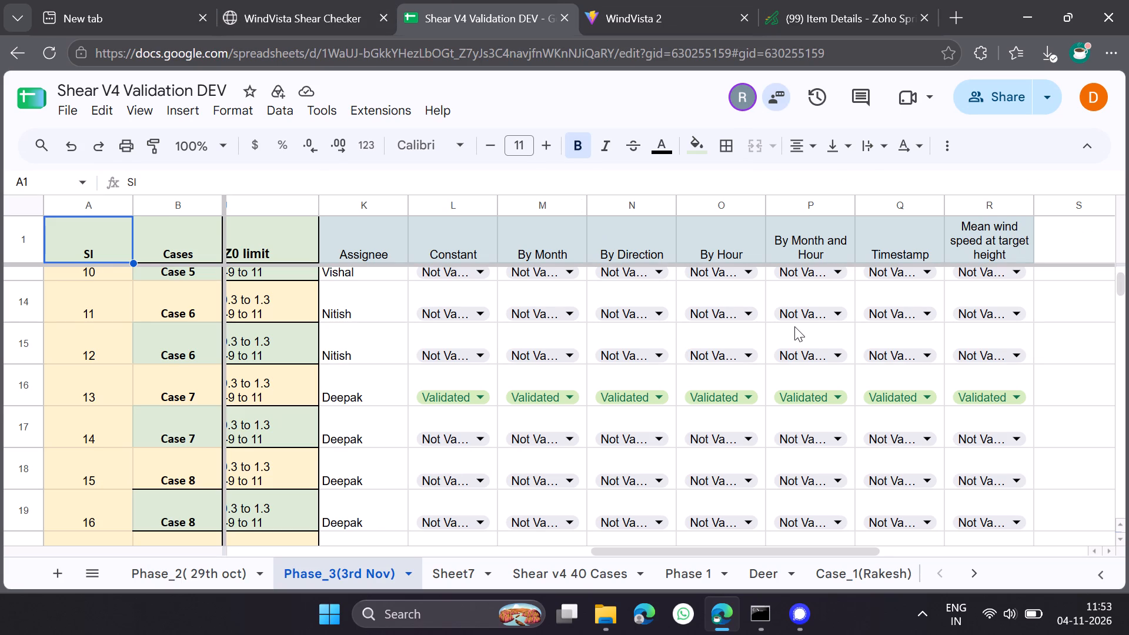
scroll(785, 375, up, 10)
scroll(785, 375, down, 5)
click(717, 0)
click(287, 0)
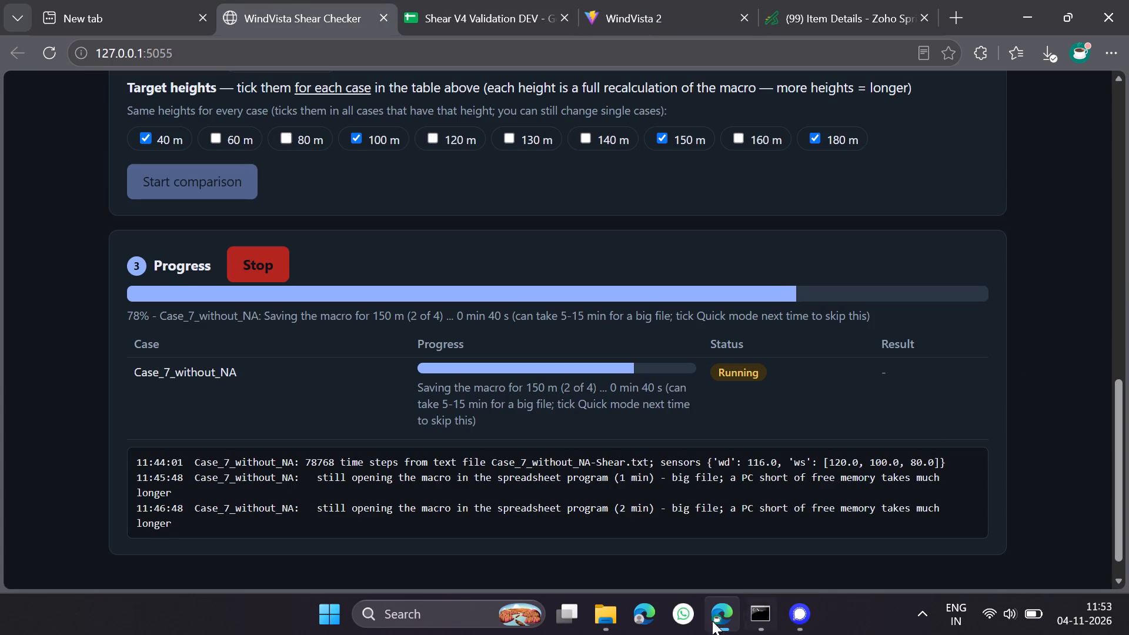
Bring up the File Explorer window showing the Screenshots folder and close it.
click(613, 630)
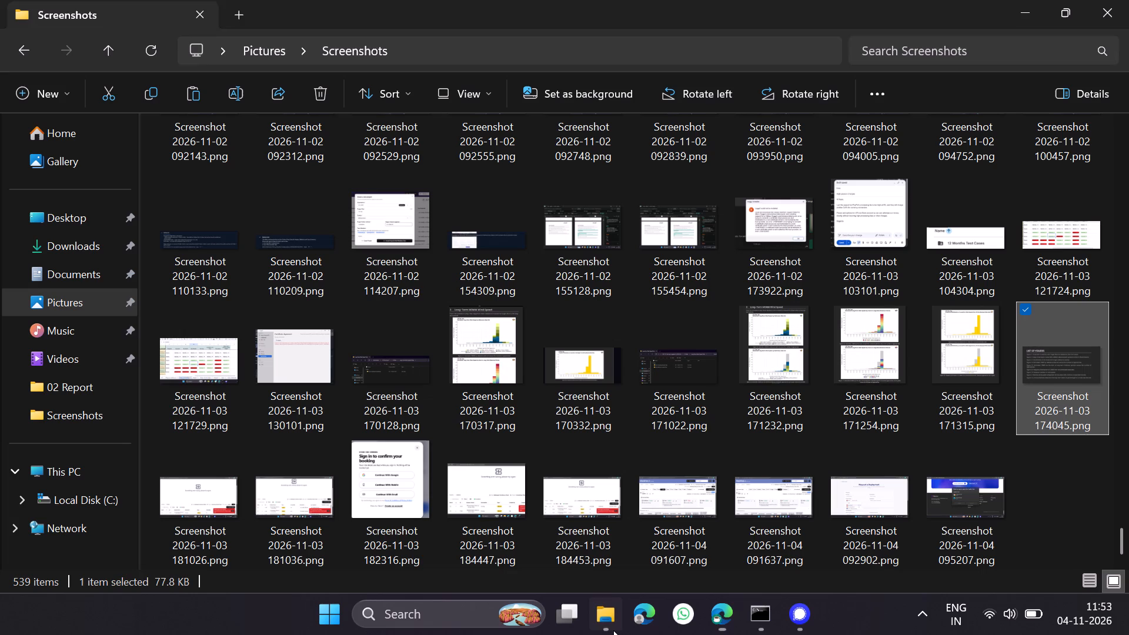
click(1128, 0)
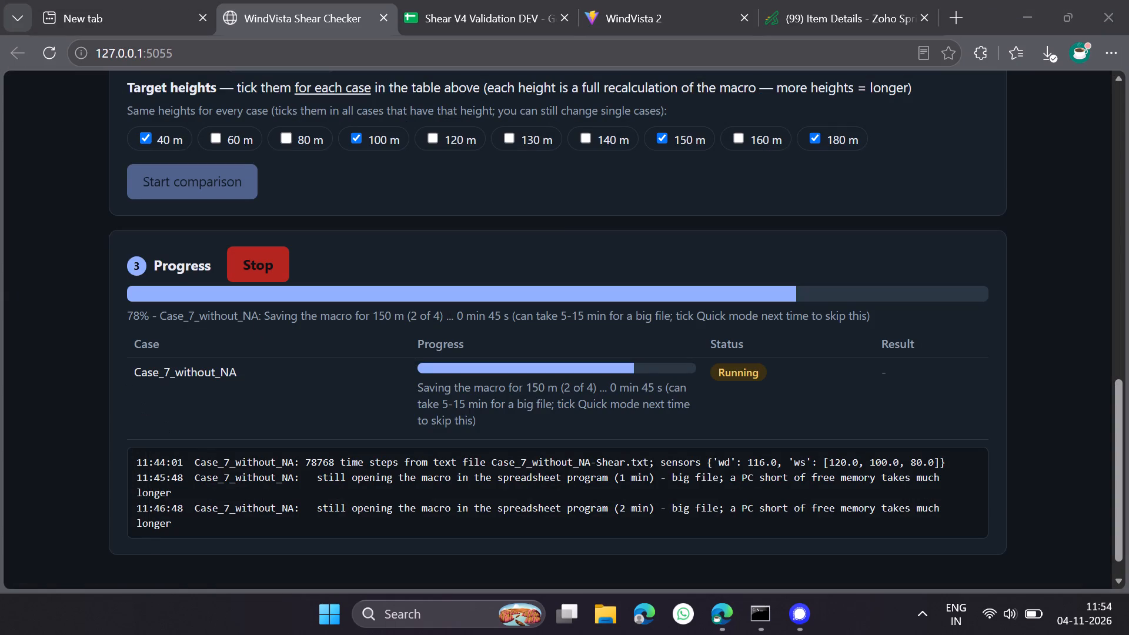
Review the files added for Case_7_without_NA in WindVista Shear Checker and recheck the comparison progress.
scroll(148, 420, up, 8)
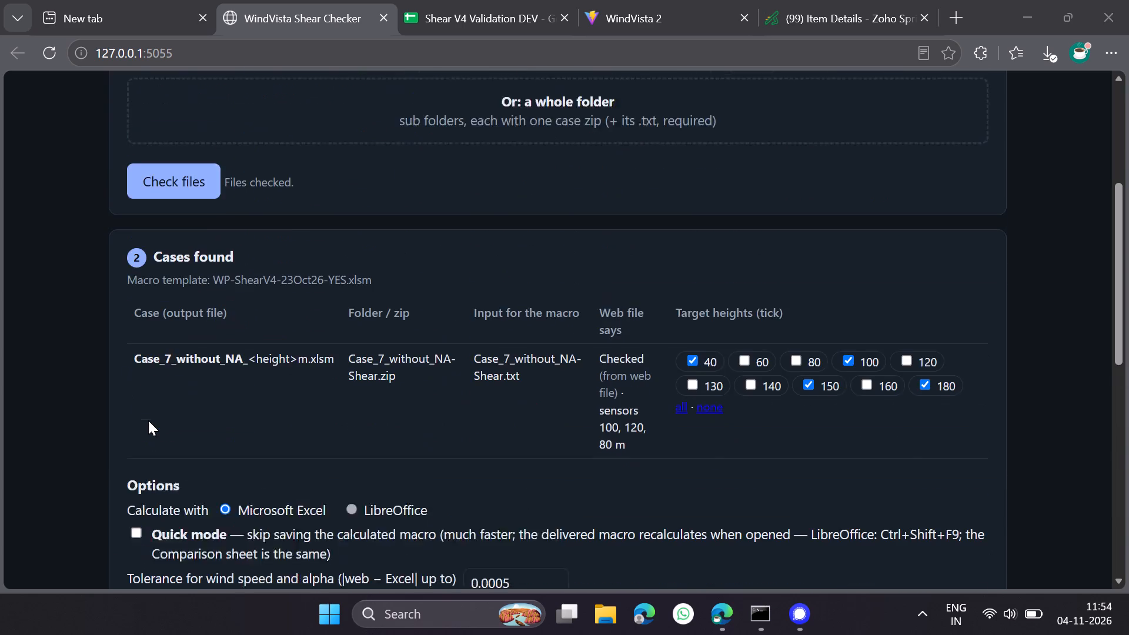
scroll(148, 420, up, 1)
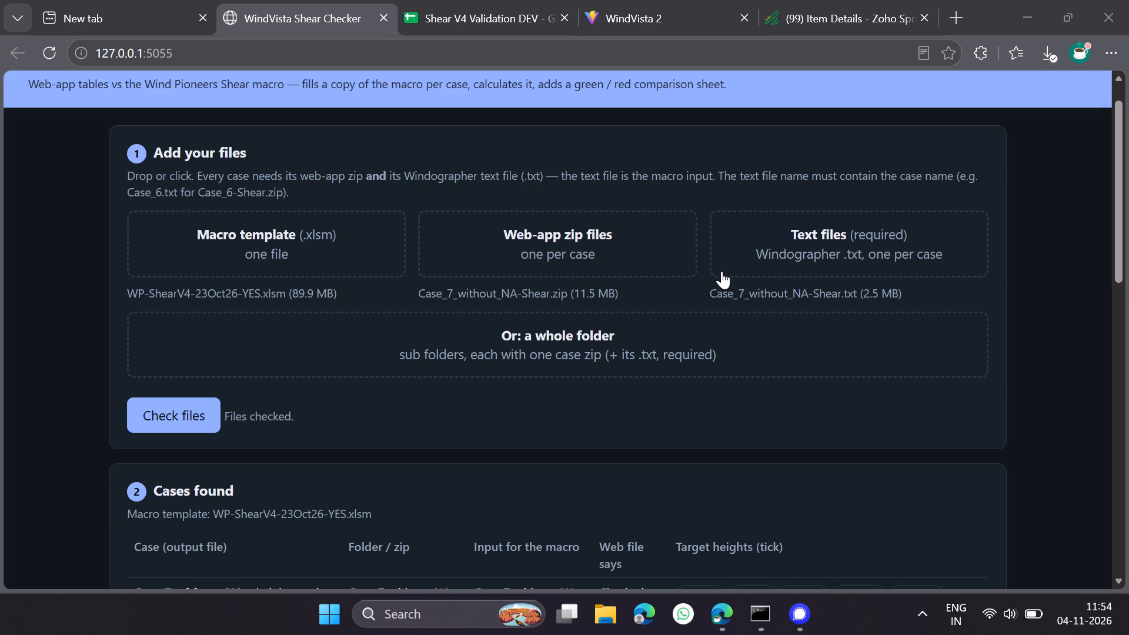
scroll(748, 400, down, 3)
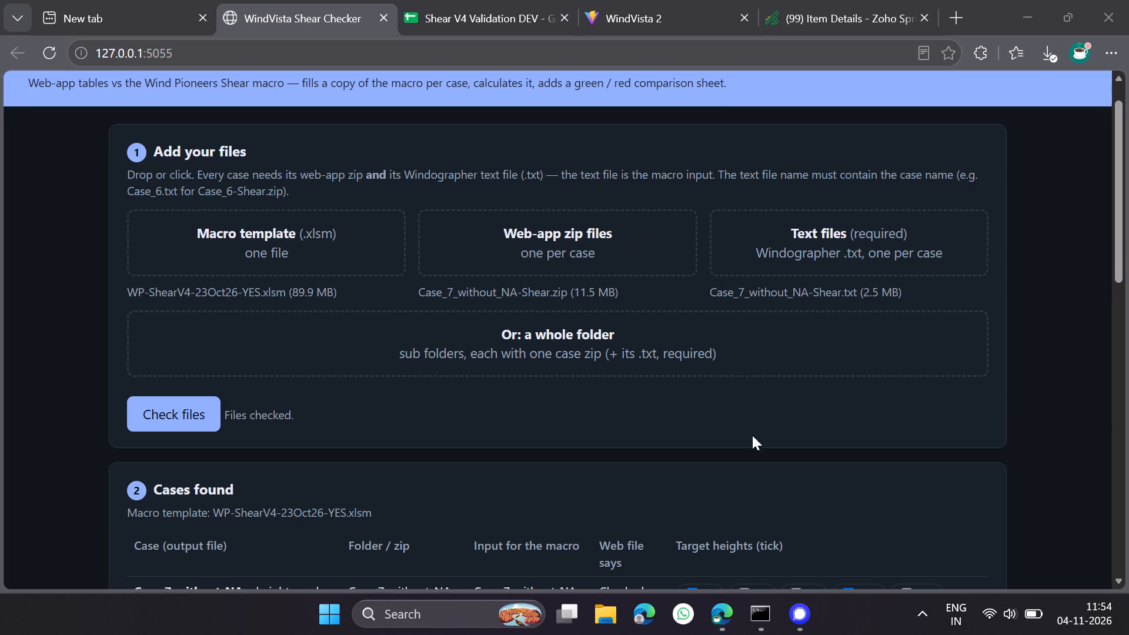
scroll(752, 435, down, 11)
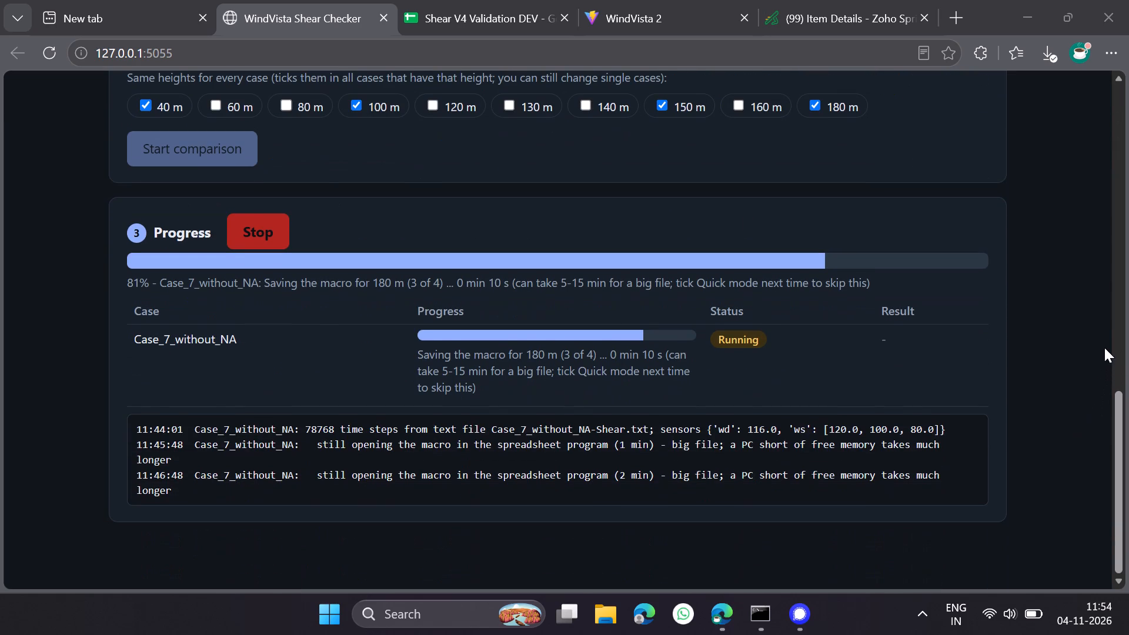
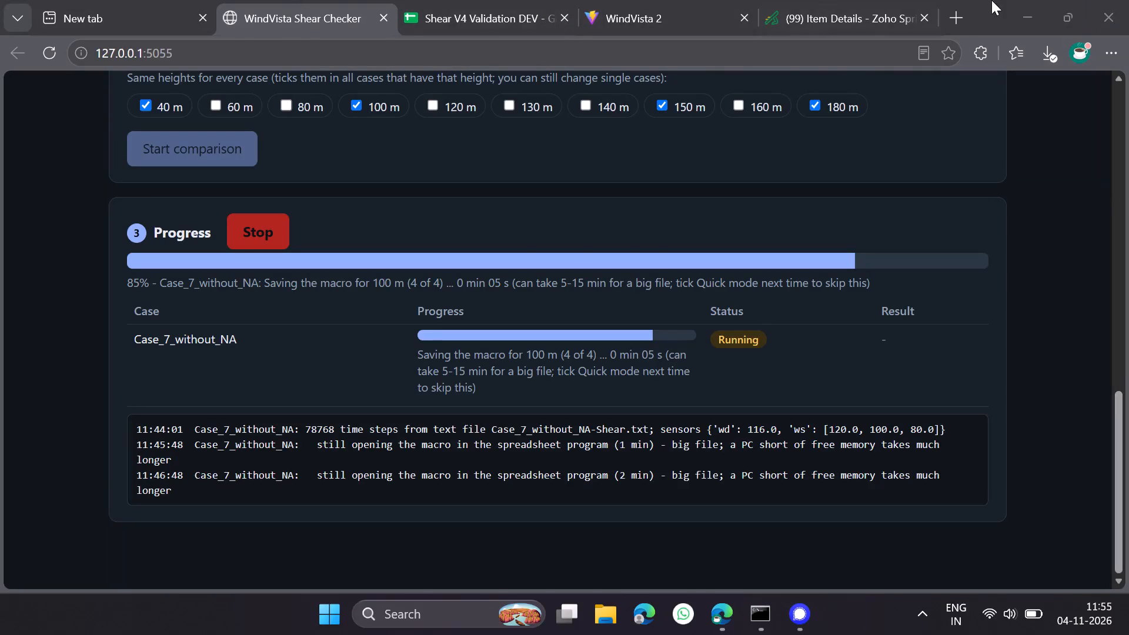
Open the internal-validation-tool.slicearrow.com version of WindVista Shear Checker in a new browser tab.
click(947, 4)
text(inter)
key(Return)
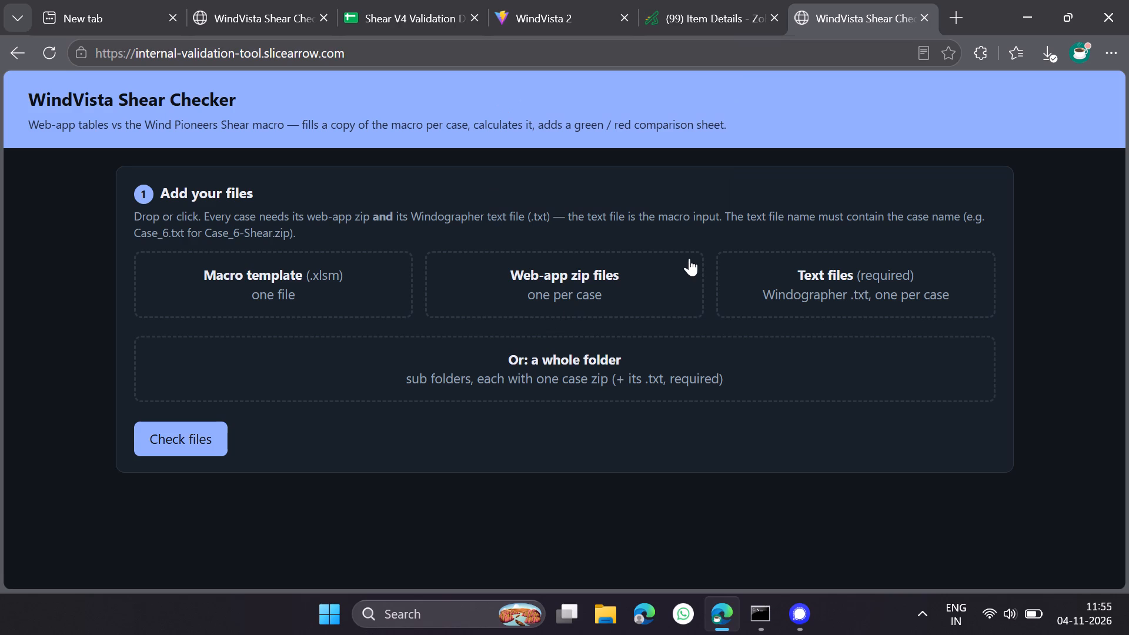
Add WP-ShearV4-23Oct26-NO.xlsm from Downloads as the macro template.
click(643, 283)
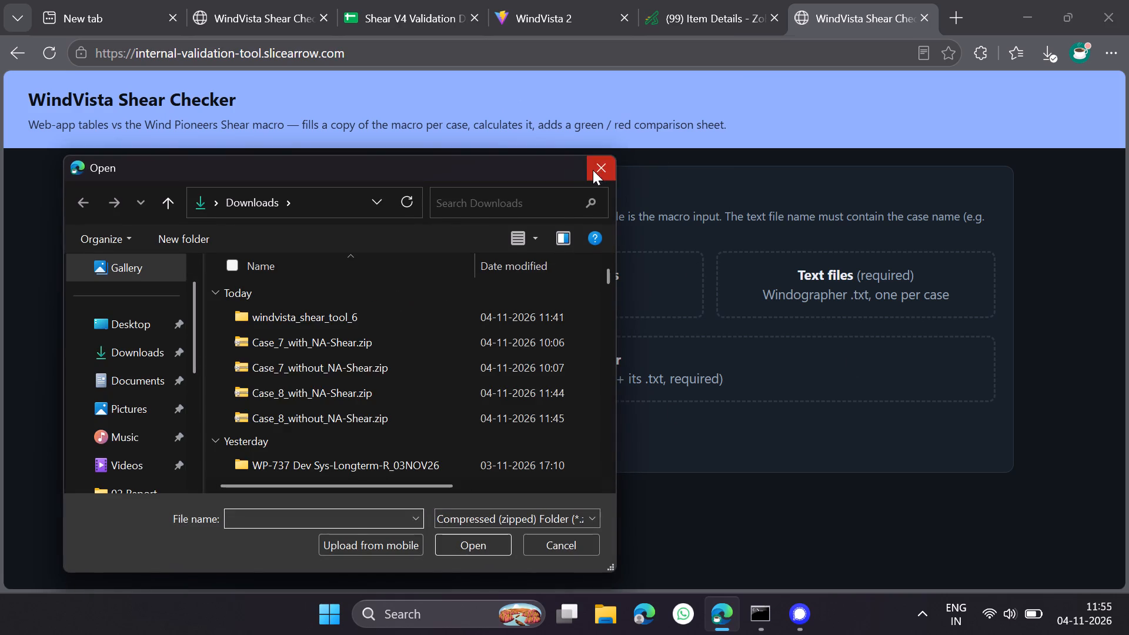
click(593, 170)
click(363, 287)
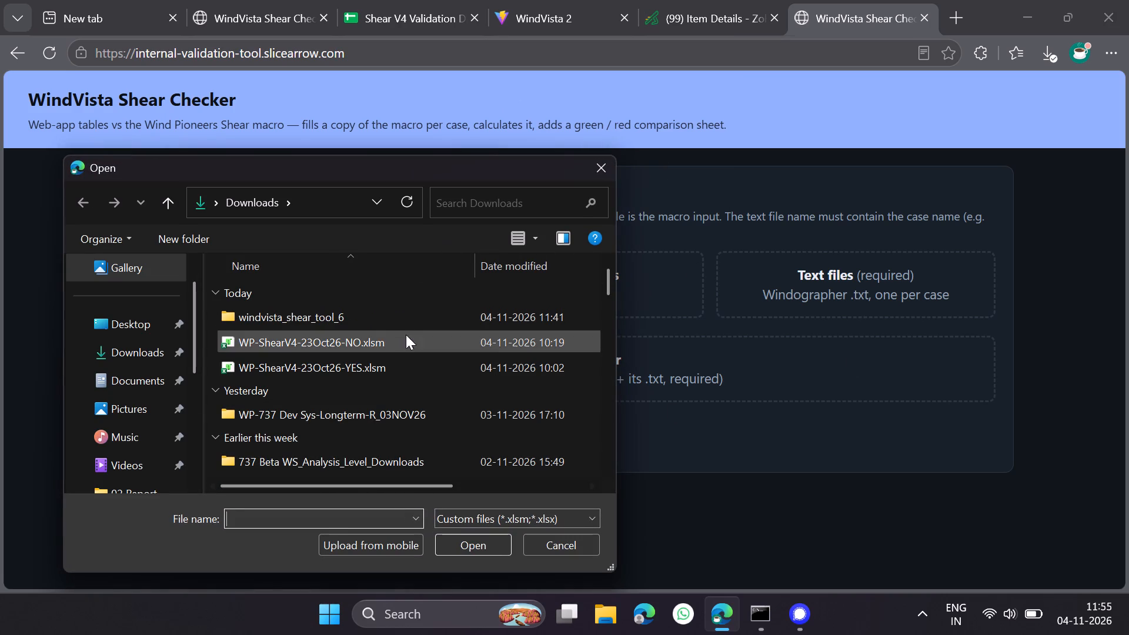
click(366, 337)
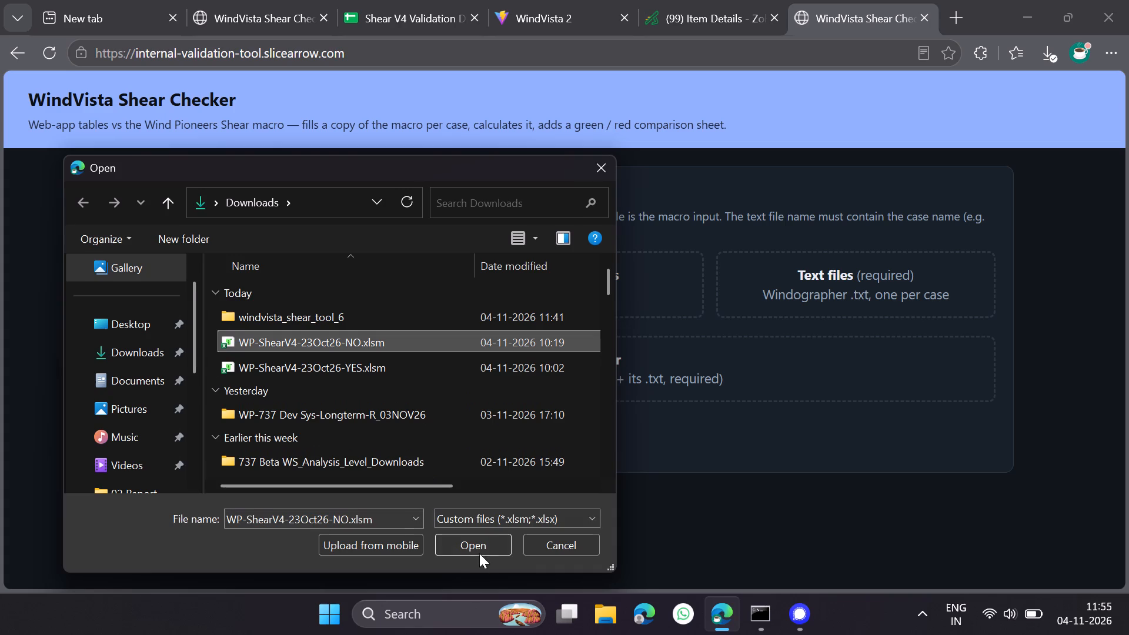
click(479, 553)
Add Case_8_with_NA-Shear.zip as the web-app zip file and Case_8_with_NA-Shear.txt as its Windographer text file.
click(599, 263)
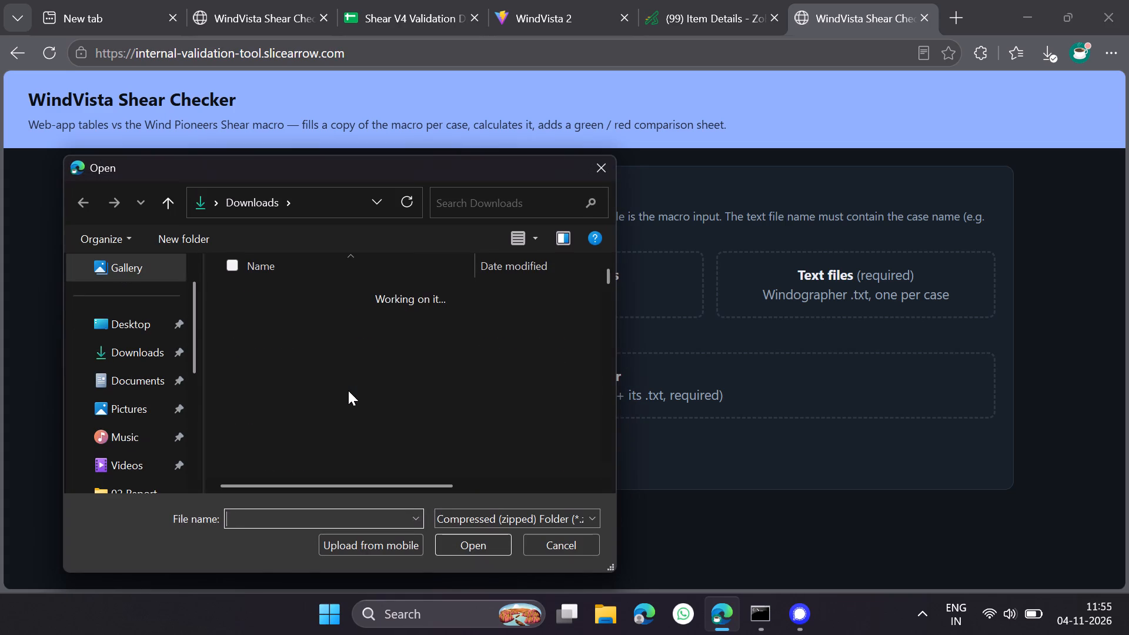
click(379, 393)
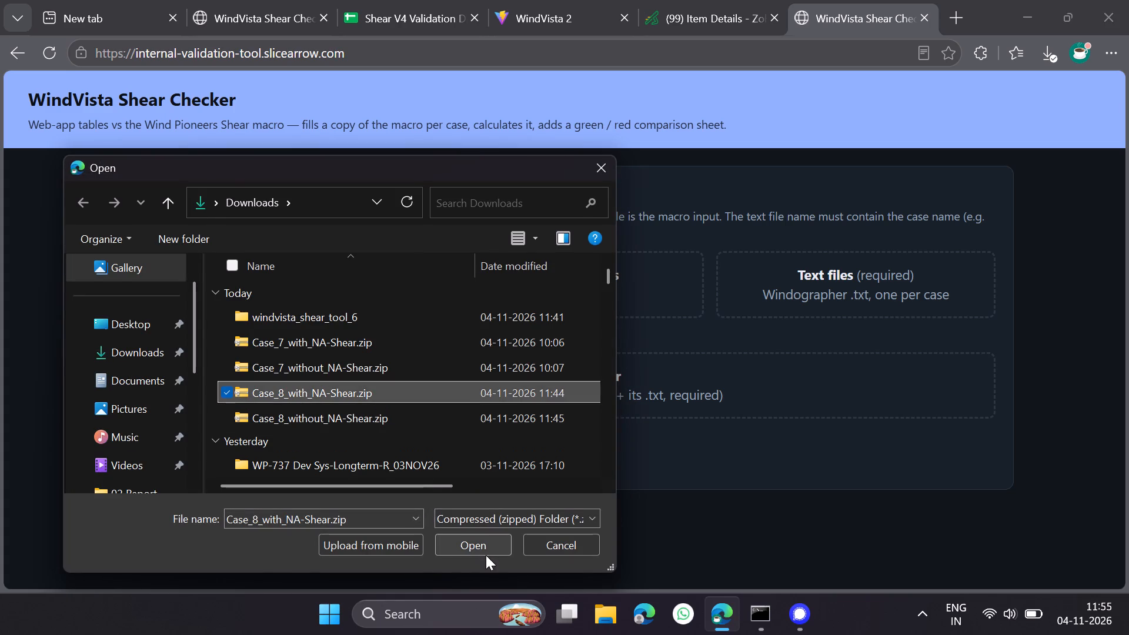
click(486, 551)
click(922, 247)
click(872, 280)
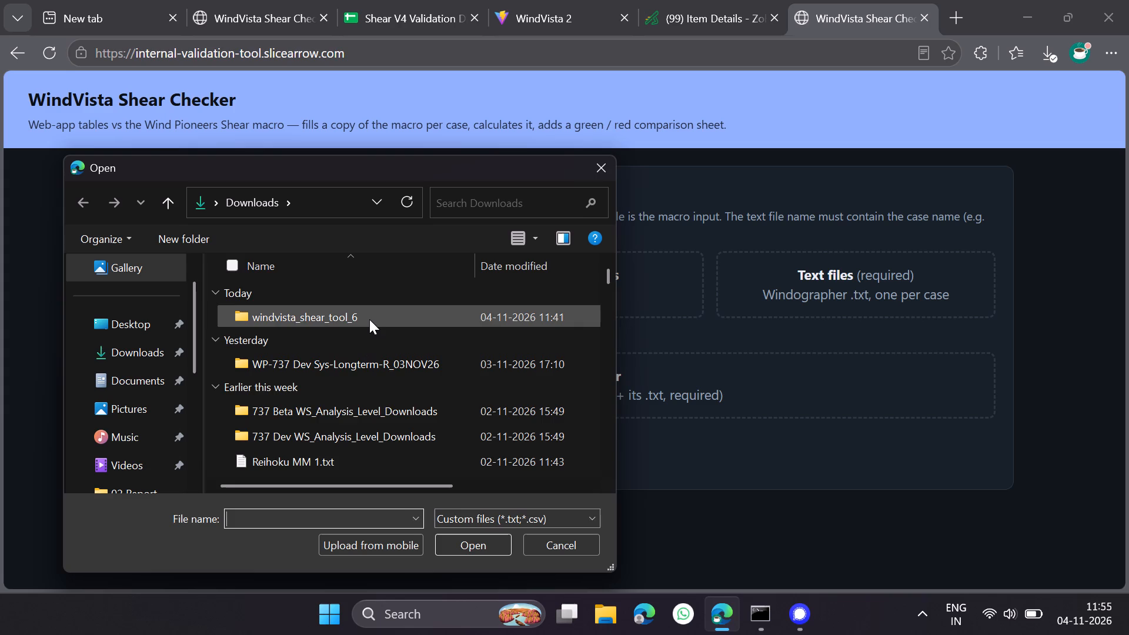
scroll(347, 412, down, 5)
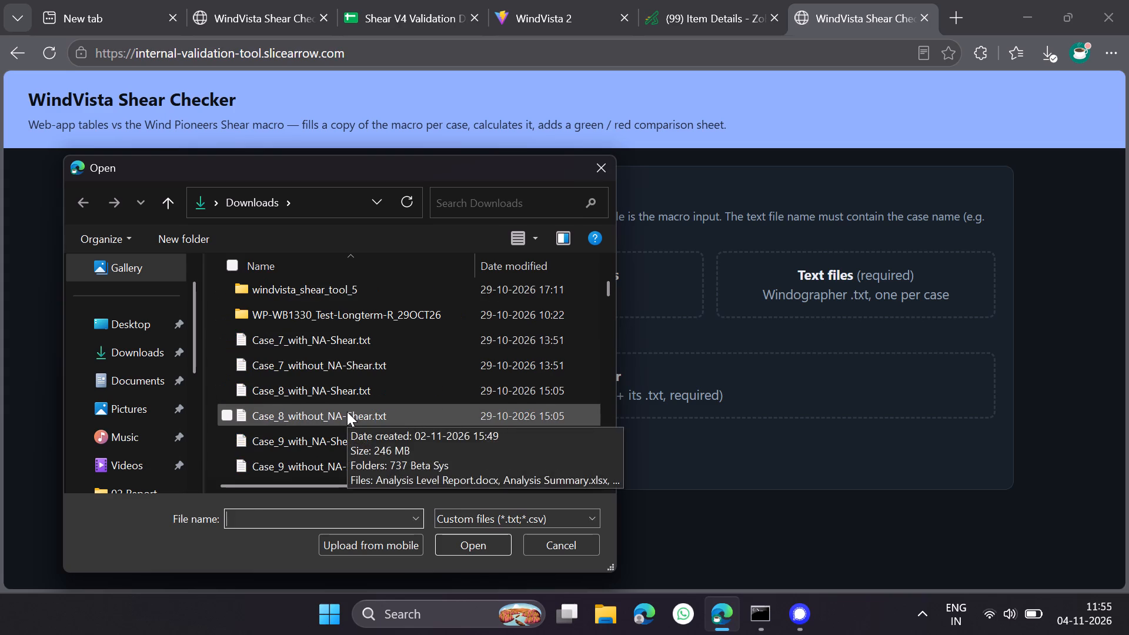
click(365, 386)
click(476, 558)
click(488, 549)
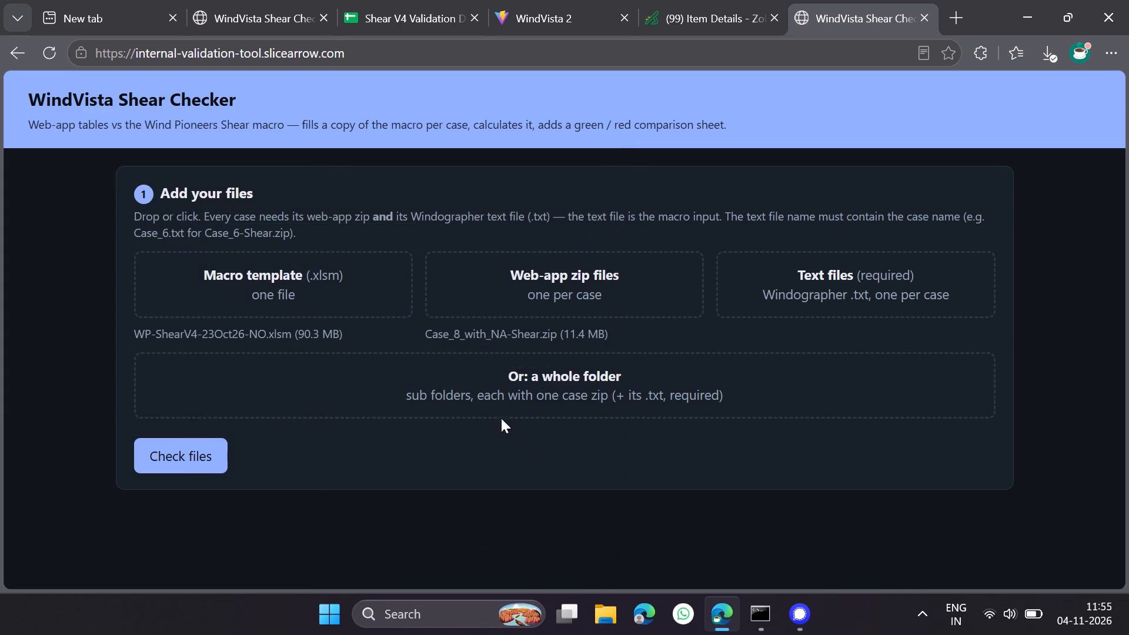
Start the file check for the added Case_8_with_NA files.
click(180, 445)
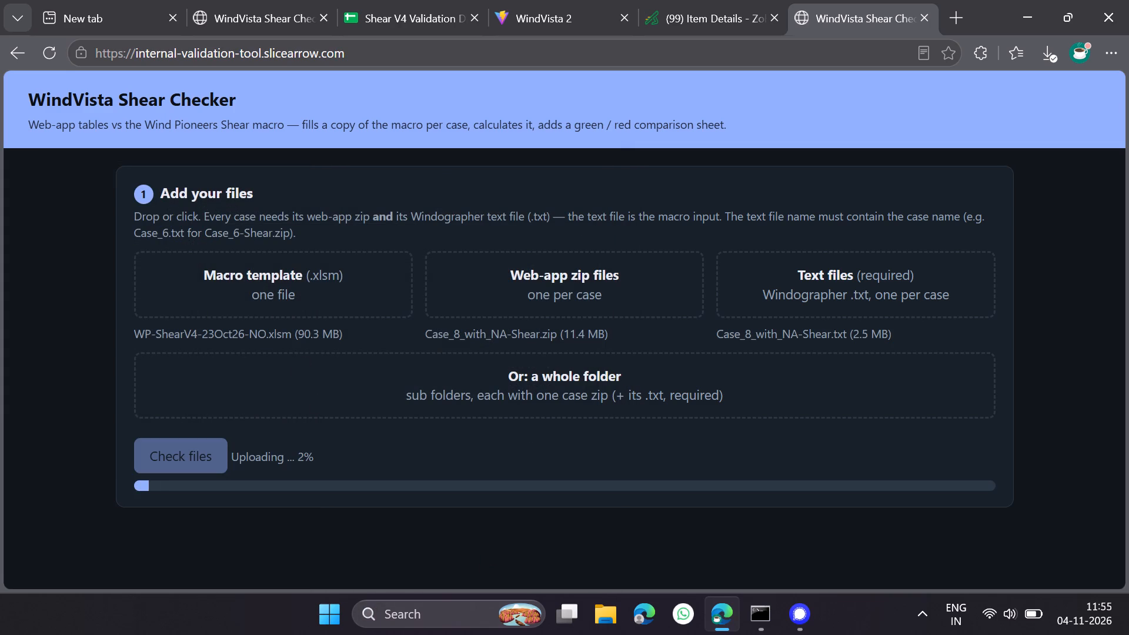
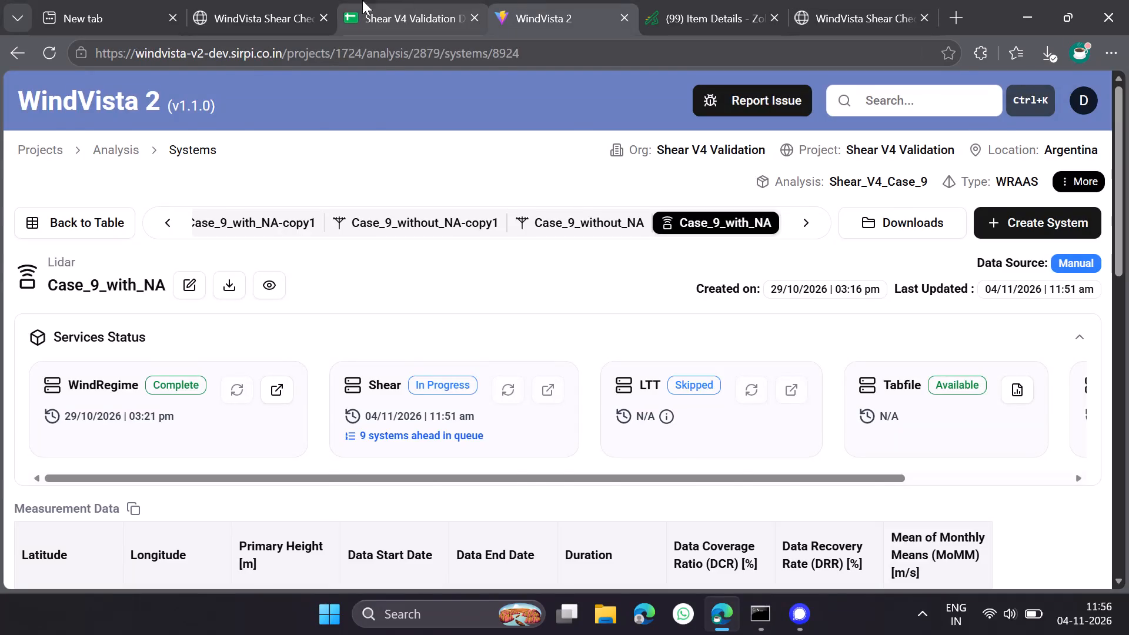
Check the progress of the local Case_7_without_NA comparison, the Case_8_with_NA file check and the Shear V4 validation sheet.
click(341, 0)
click(287, 0)
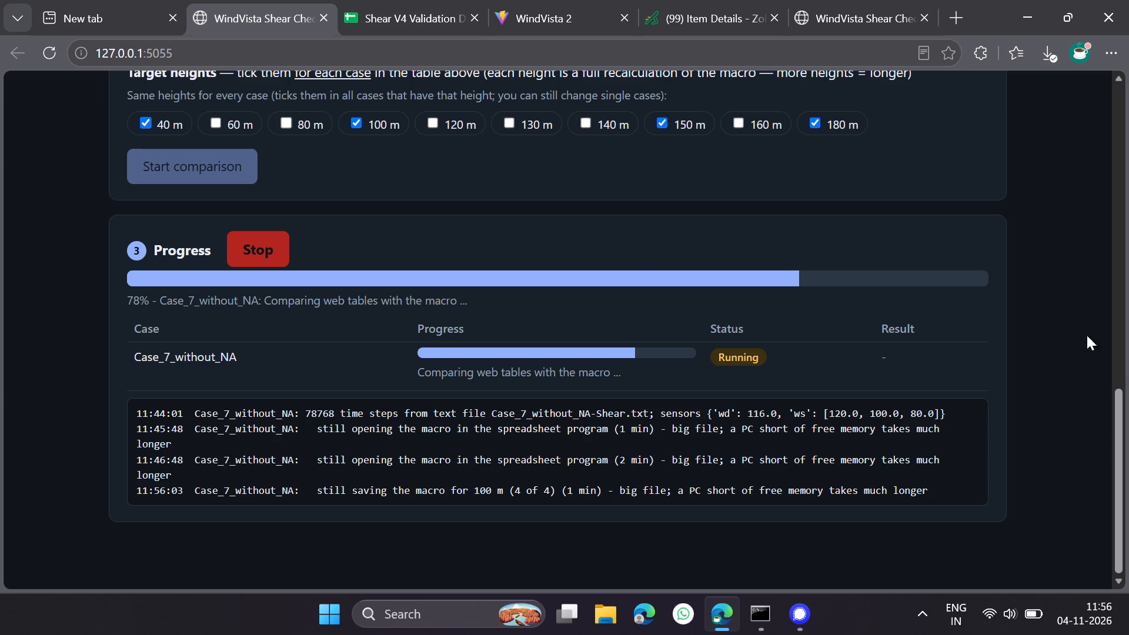
click(873, 0)
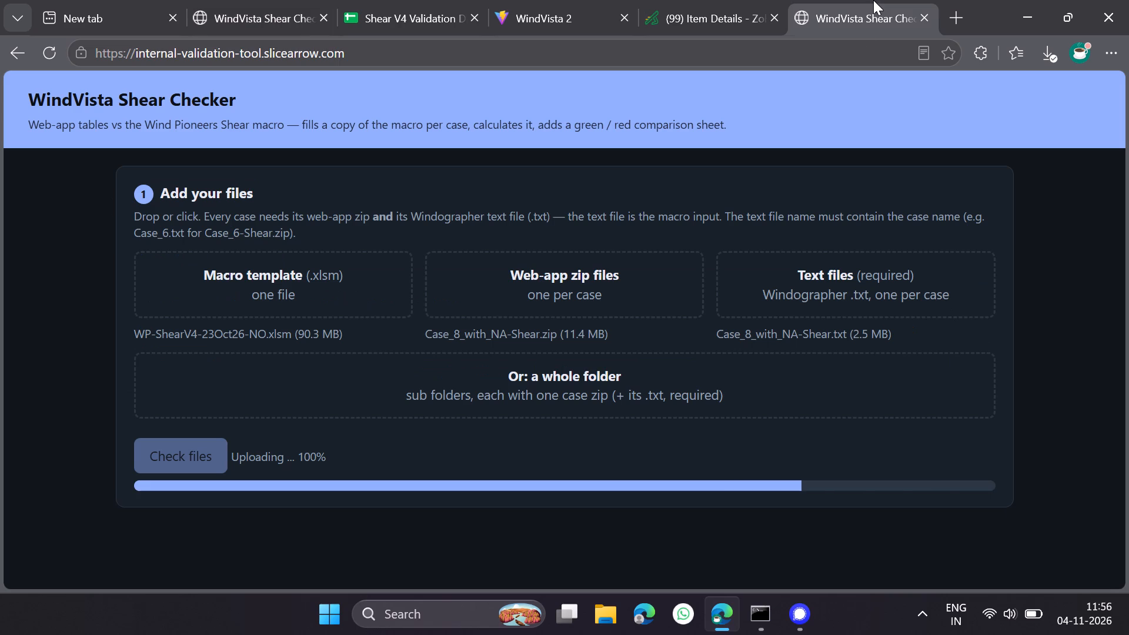
click(246, 0)
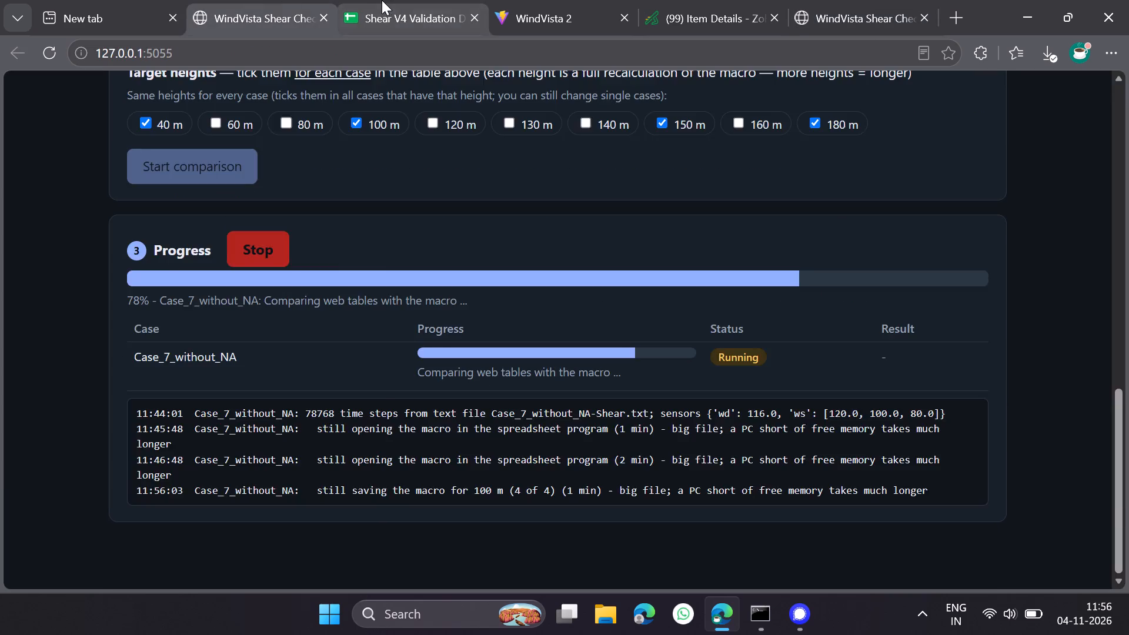
click(383, 0)
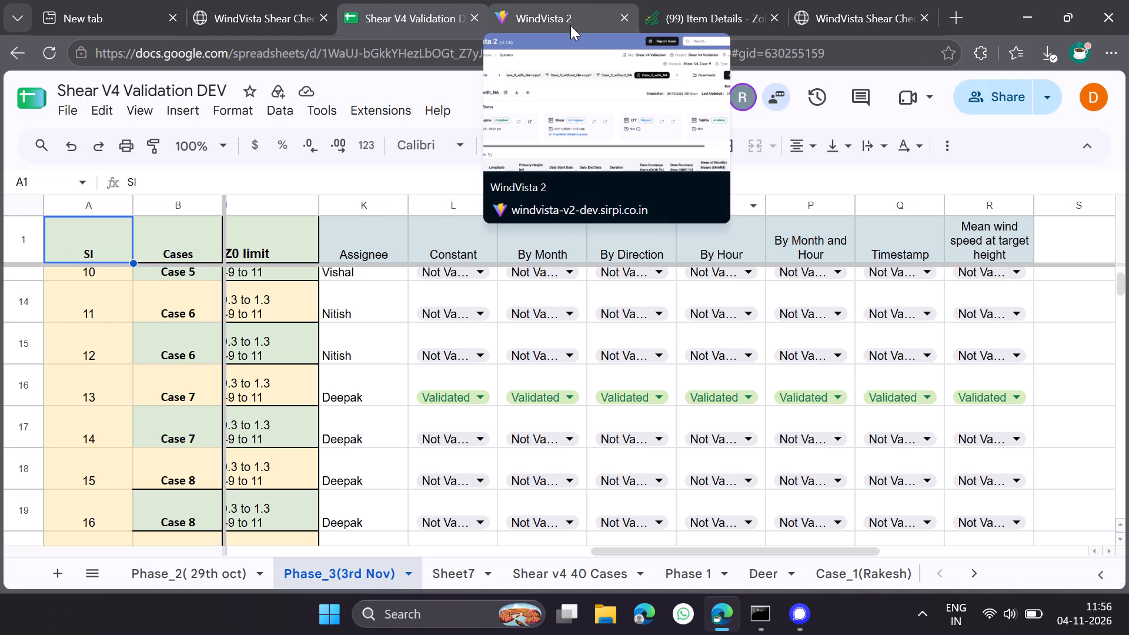
drag(722, 15, 727, 14)
Select 40 m as a target height for every case in the internal validation tool.
click(831, 0)
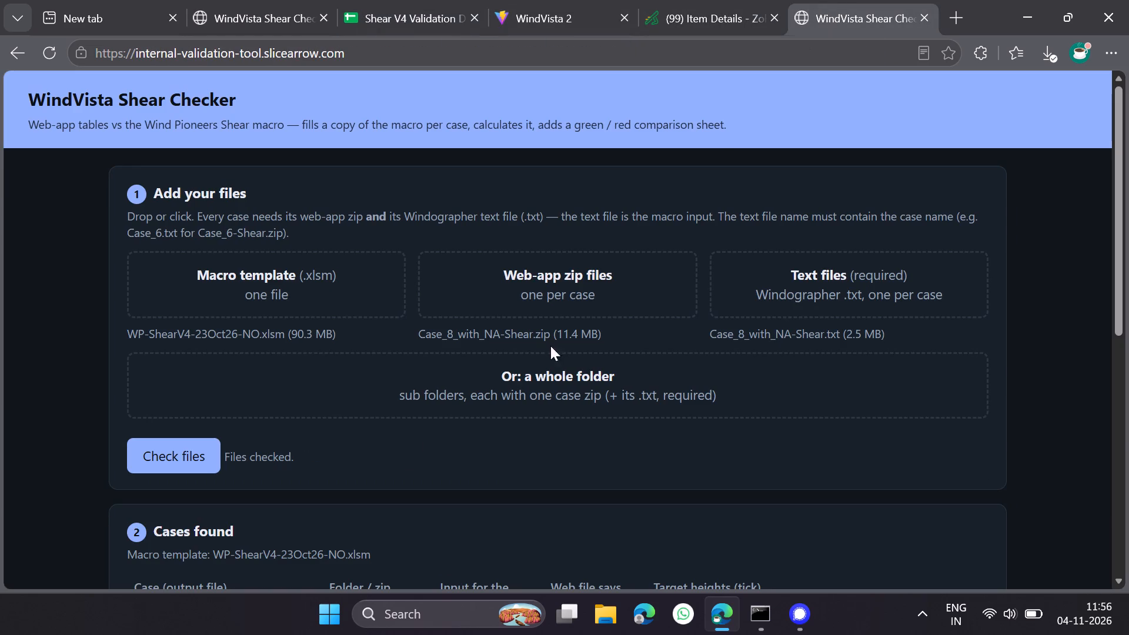
scroll(393, 462, down, 6)
click(156, 443)
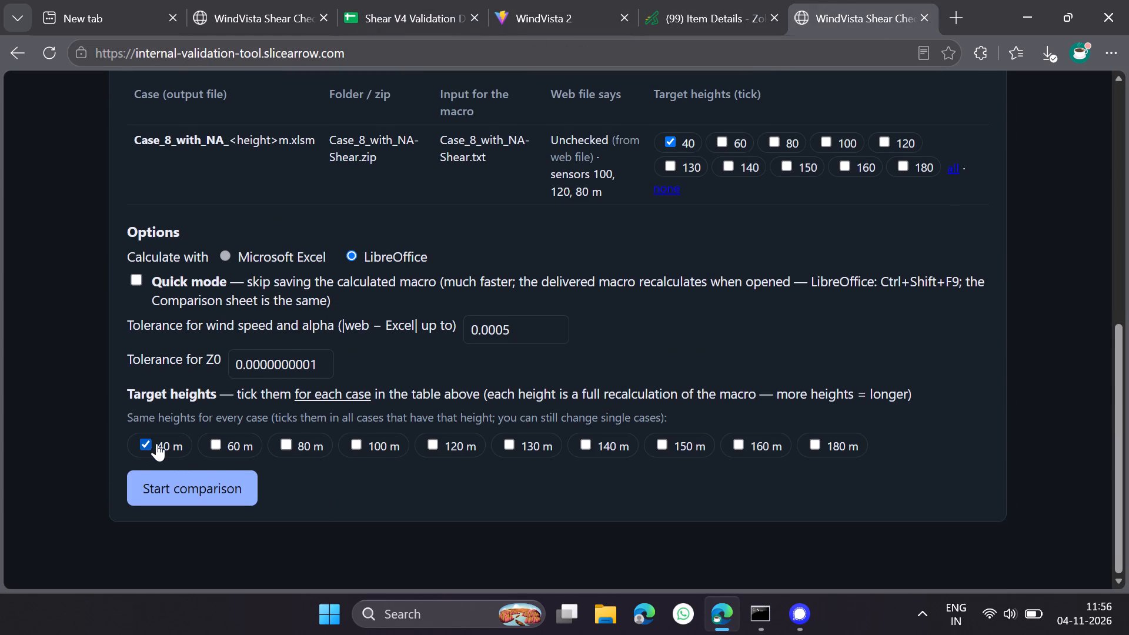
Search the assignee choices of Zoho Sprints item WB 737 - LT downloads for "nik", leaving the assignees as they are, and close its tab.
click(712, 0)
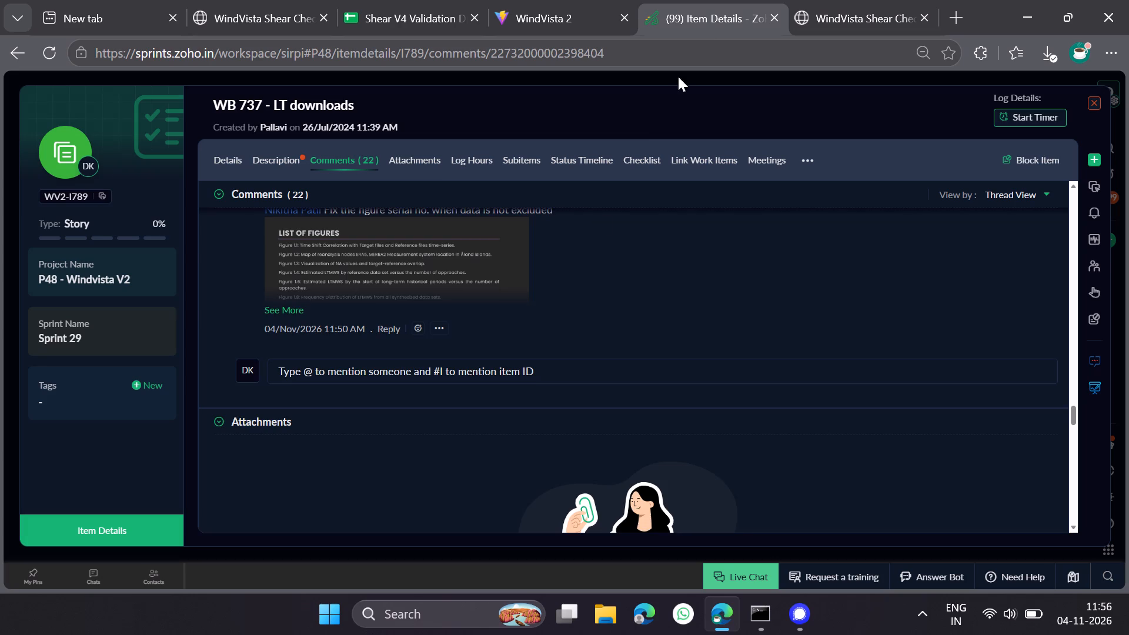
scroll(584, 242, up, 20)
scroll(584, 242, up, 18)
scroll(584, 242, up, 13)
click(573, 380)
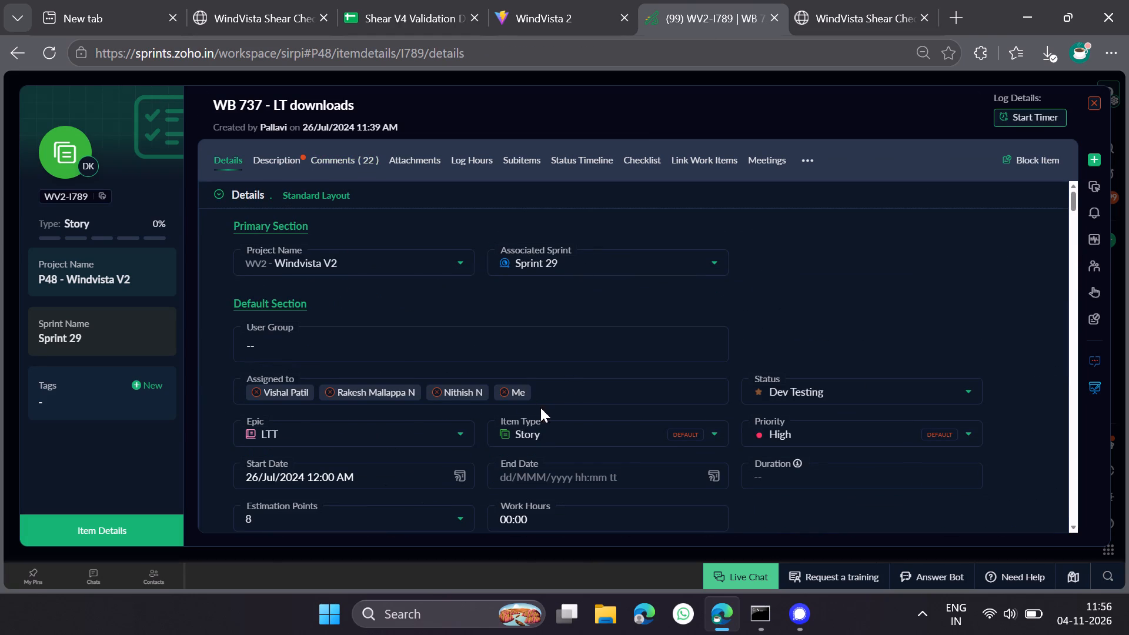
click(594, 397)
click(504, 216)
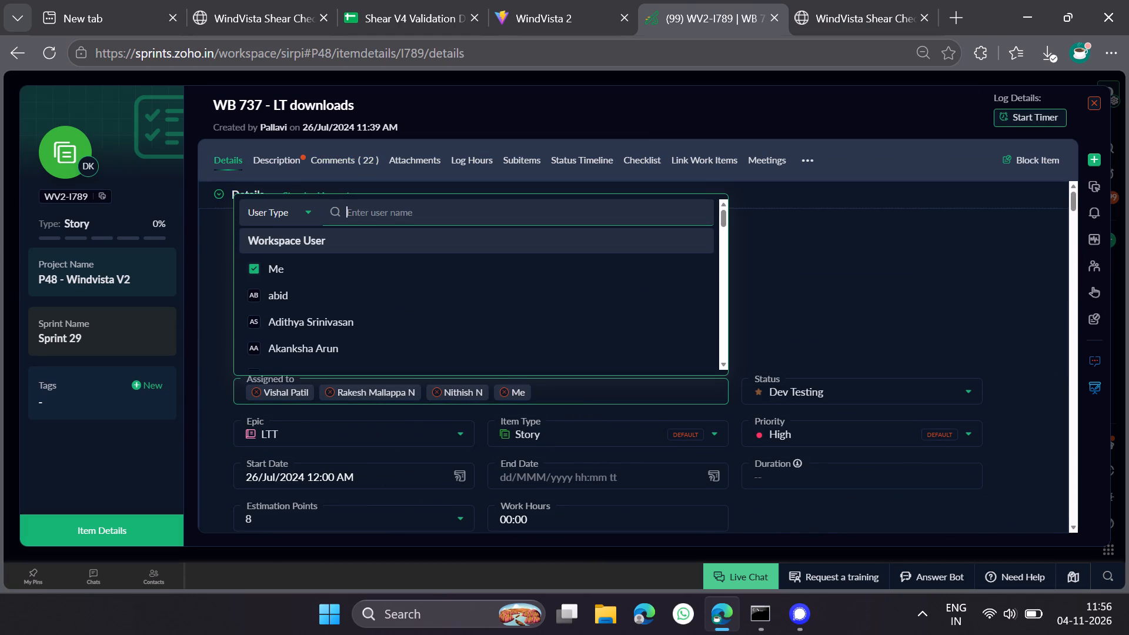
text(nik)
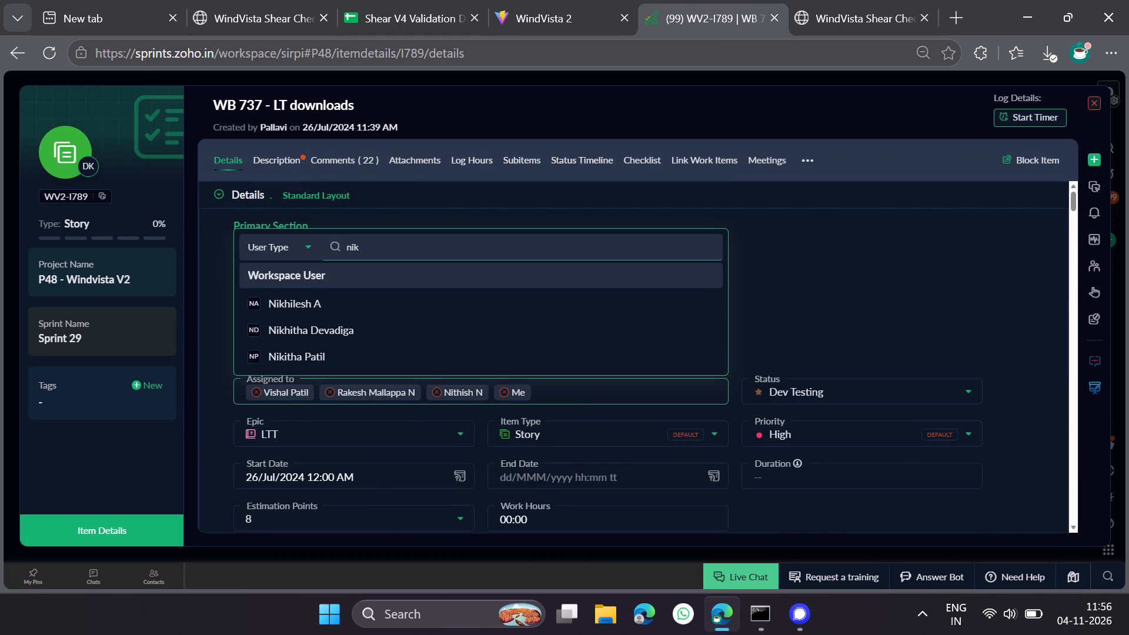
click(859, 260)
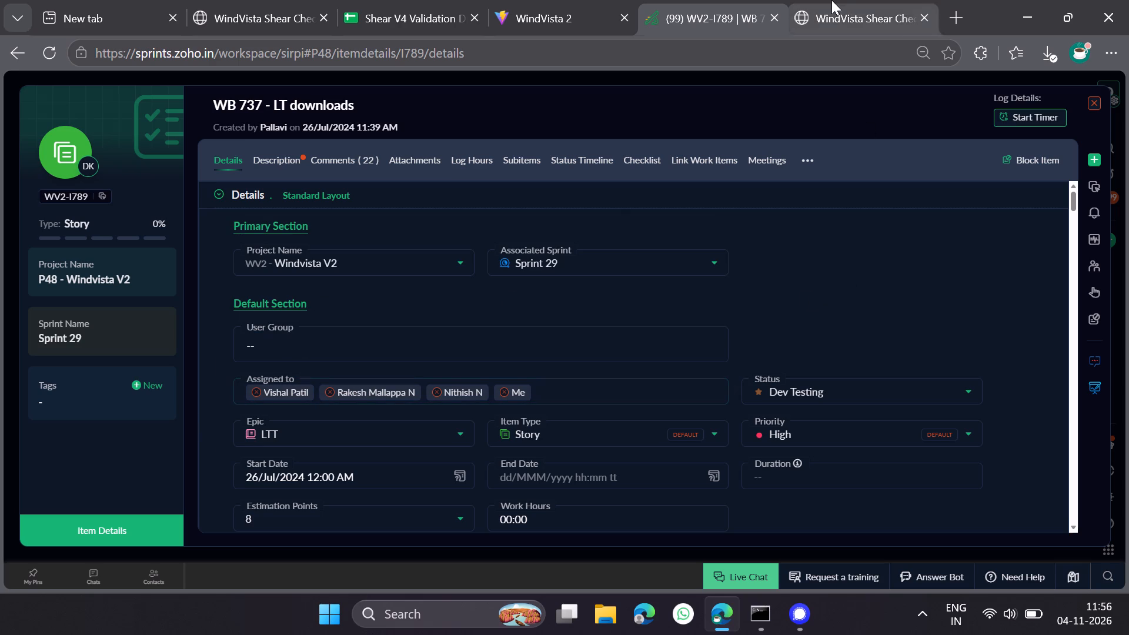
click(773, 16)
Add target heights 100, 150 and 180 m for Case_8_with_NA, both in its case row and in the same-heights-for-every-case selection.
click(716, 1)
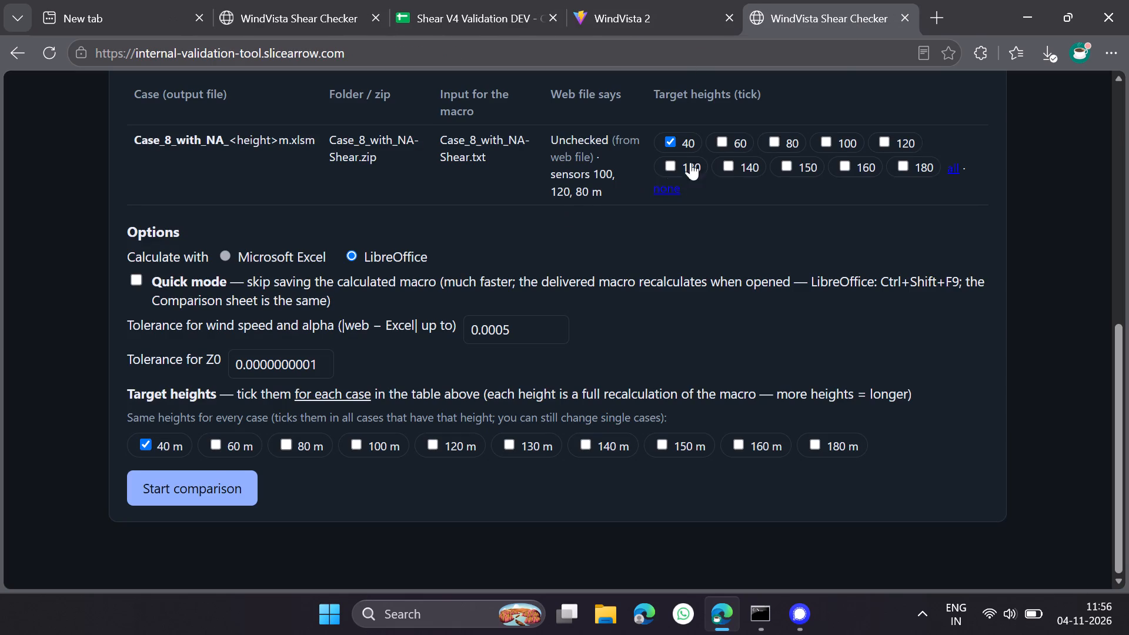
click(825, 143)
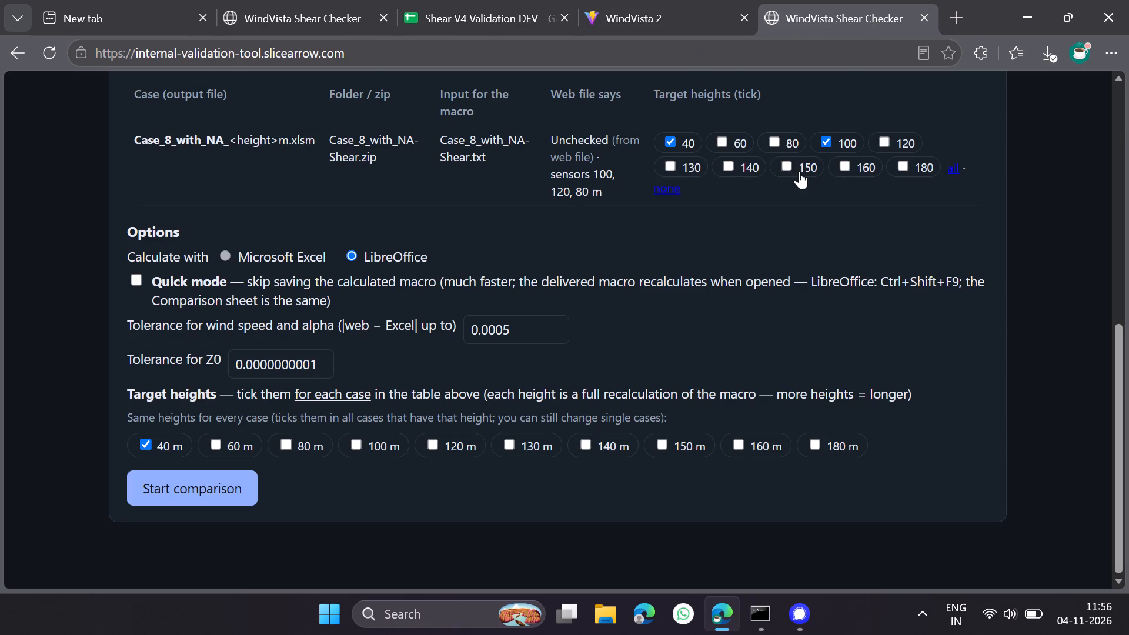
click(799, 171)
click(907, 167)
click(385, 441)
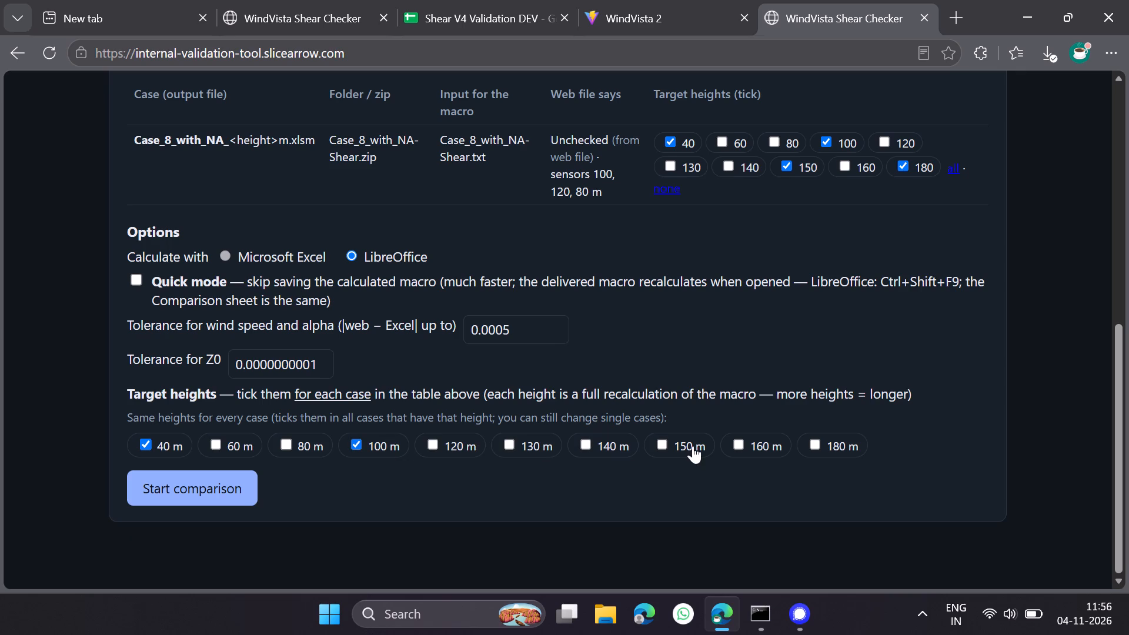
click(693, 446)
click(844, 443)
click(674, 497)
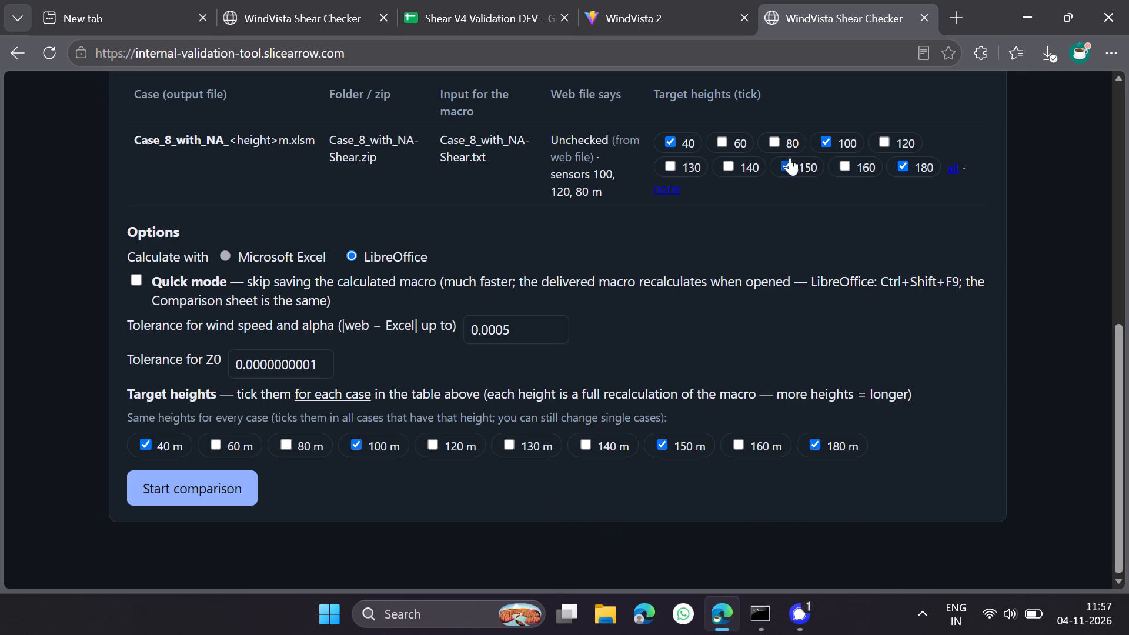
Start the macro comparison for Case_8_with_NA.
click(208, 482)
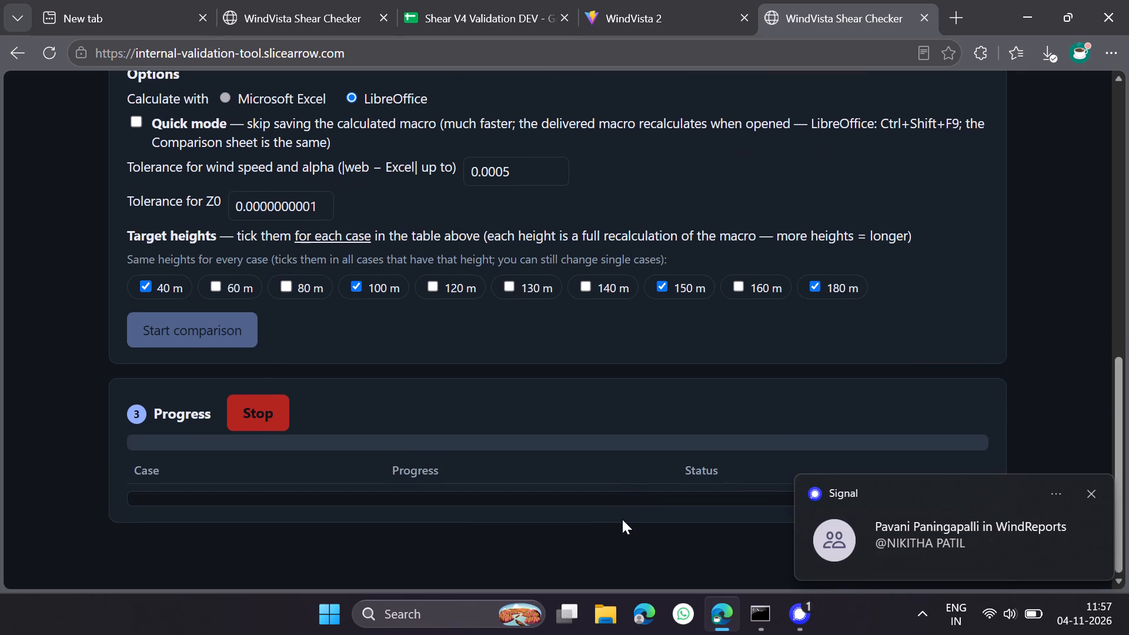
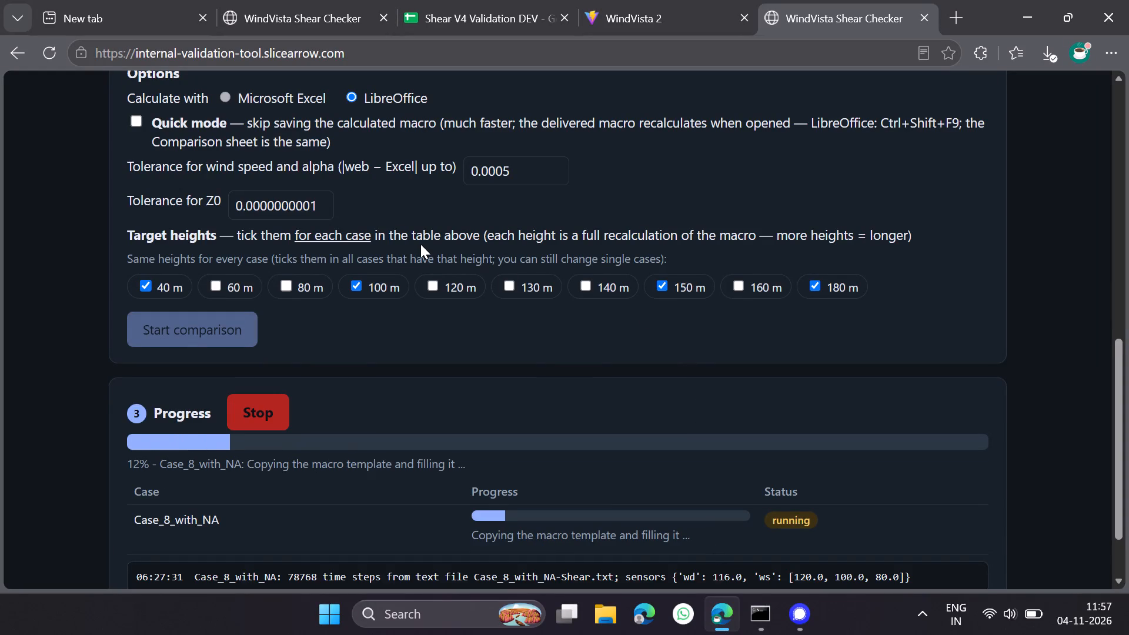
Review the Case_8_with_NA selections and run progress, and check the progress of the local Case_7_without_NA comparison.
scroll(420, 244, up, 3)
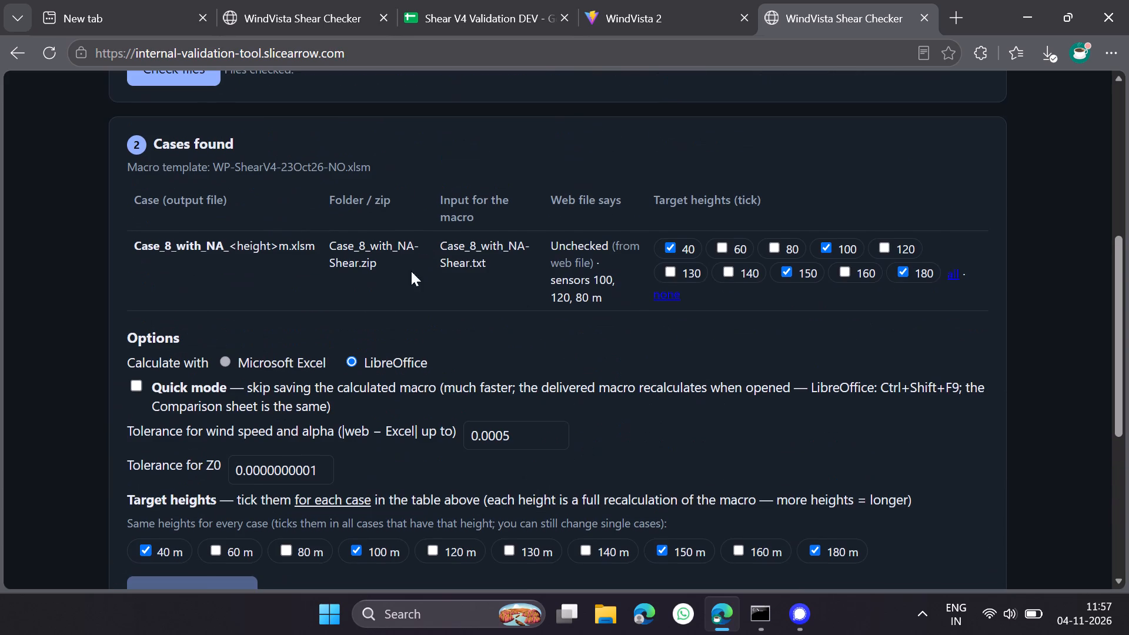
scroll(655, 333, down, 7)
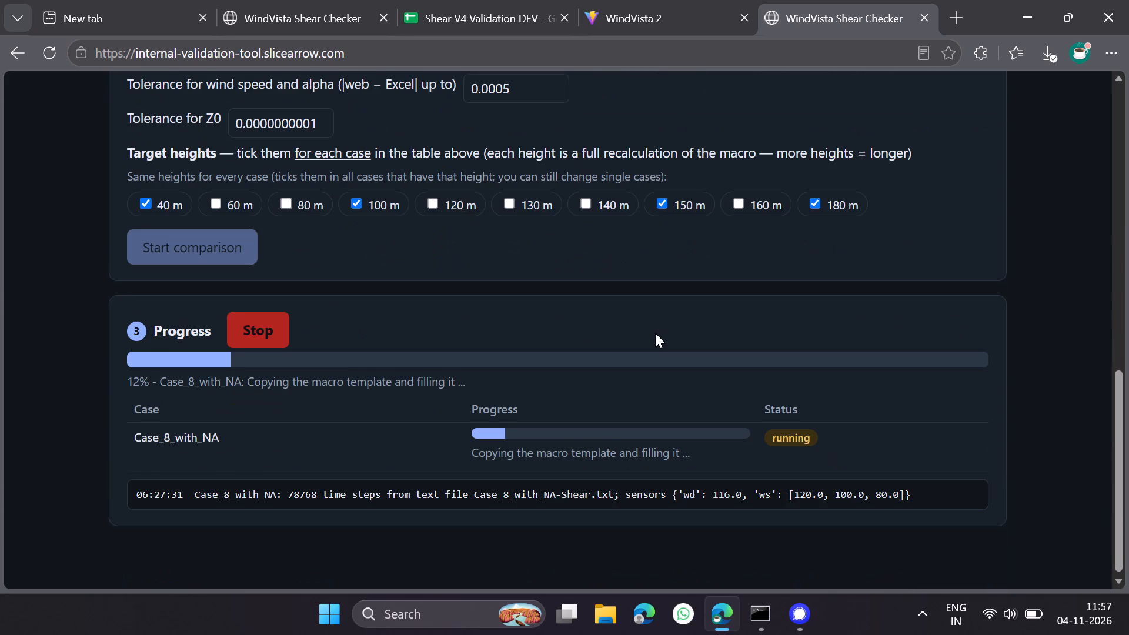
click(443, 0)
click(306, 0)
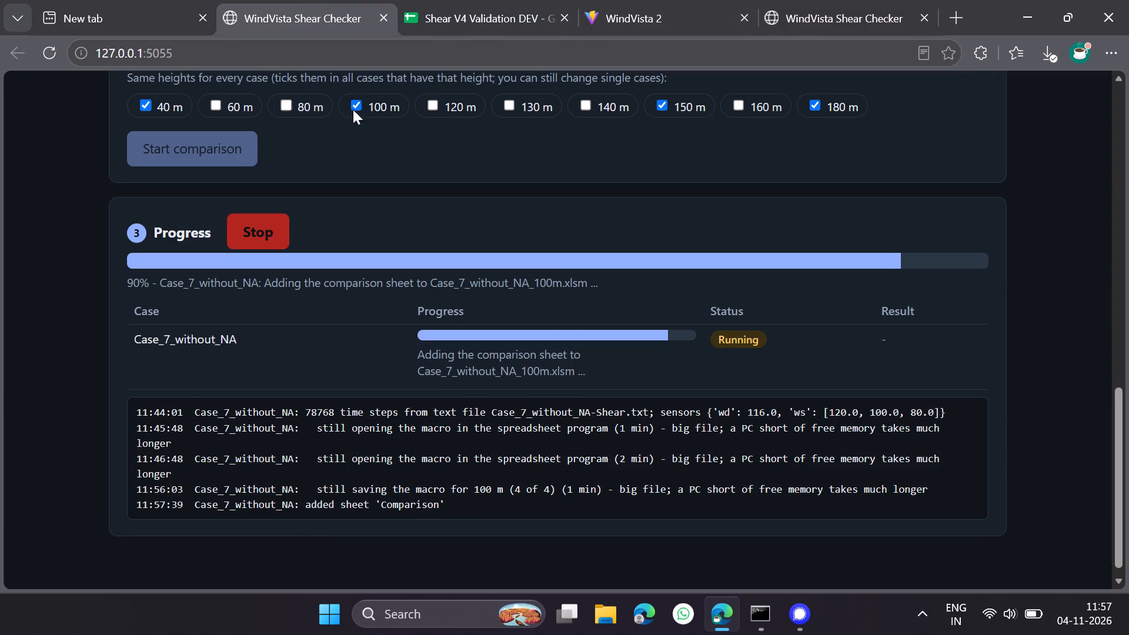
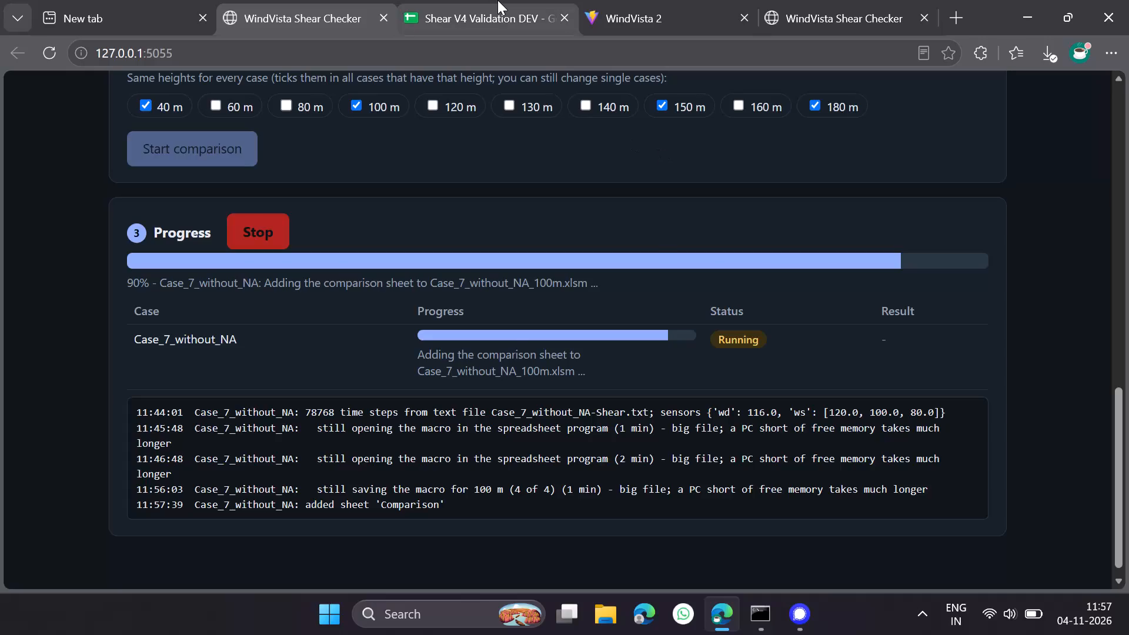
Review the validation statuses and assignees across the cases in the Phase_3(3rd Nov) sheet of the Shear V4 Validation DEV spreadsheet.
click(497, 0)
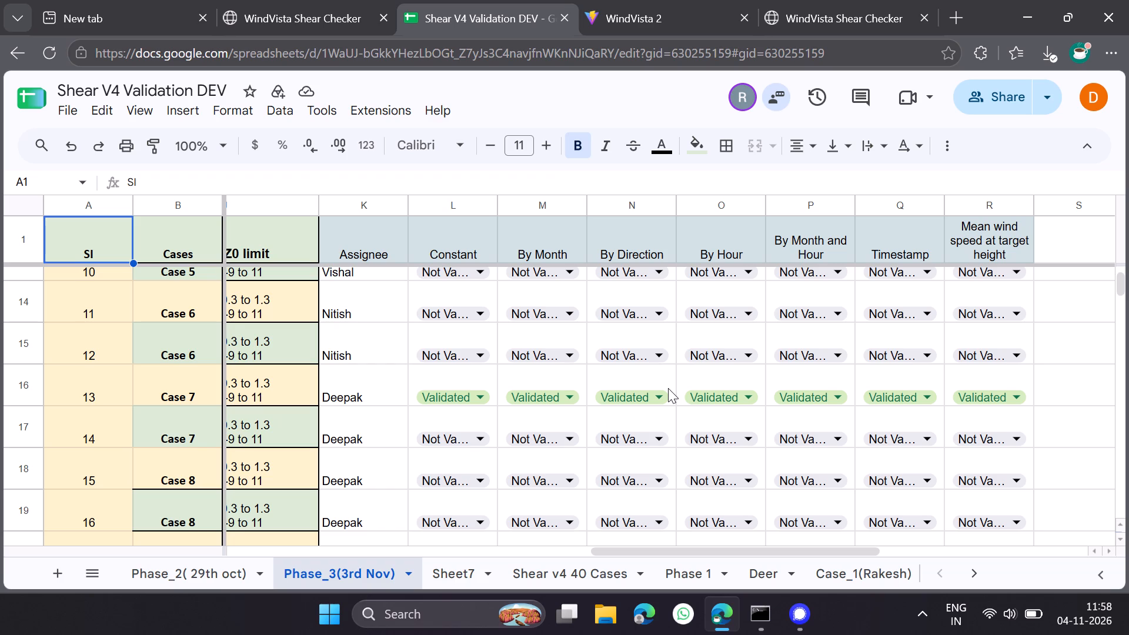
scroll(668, 388, down, 3)
scroll(668, 388, up, 3)
scroll(668, 388, down, 5)
scroll(668, 388, up, 3)
scroll(668, 388, down, 4)
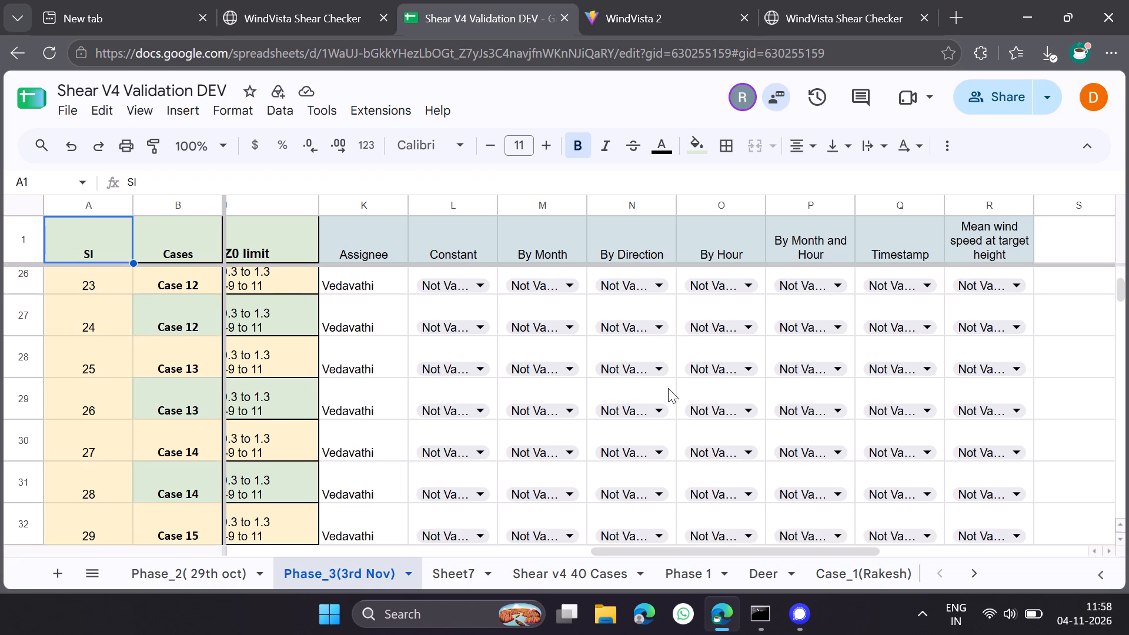
scroll(668, 388, down, 6)
scroll(668, 388, up, 4)
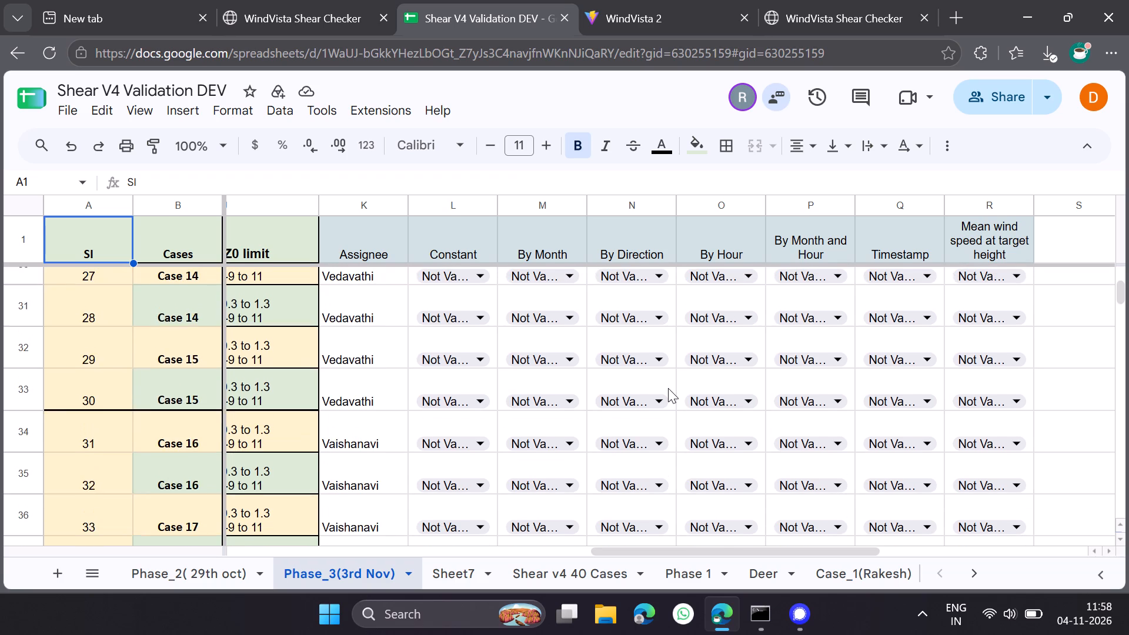
scroll(668, 388, up, 11)
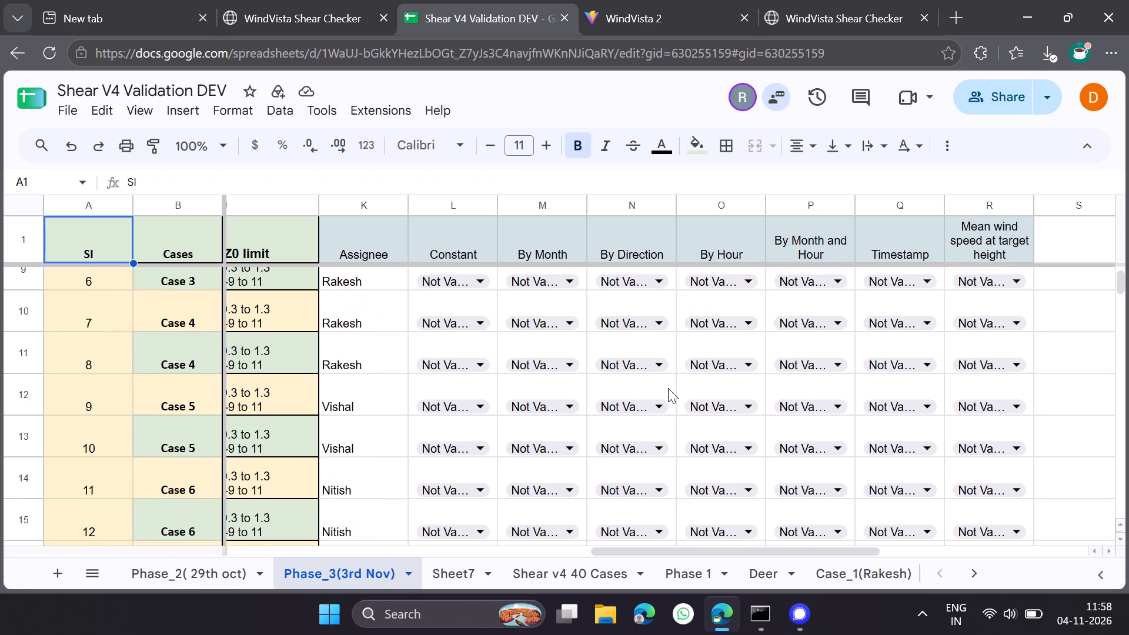
scroll(668, 388, up, 4)
scroll(668, 388, down, 15)
scroll(668, 388, down, 6)
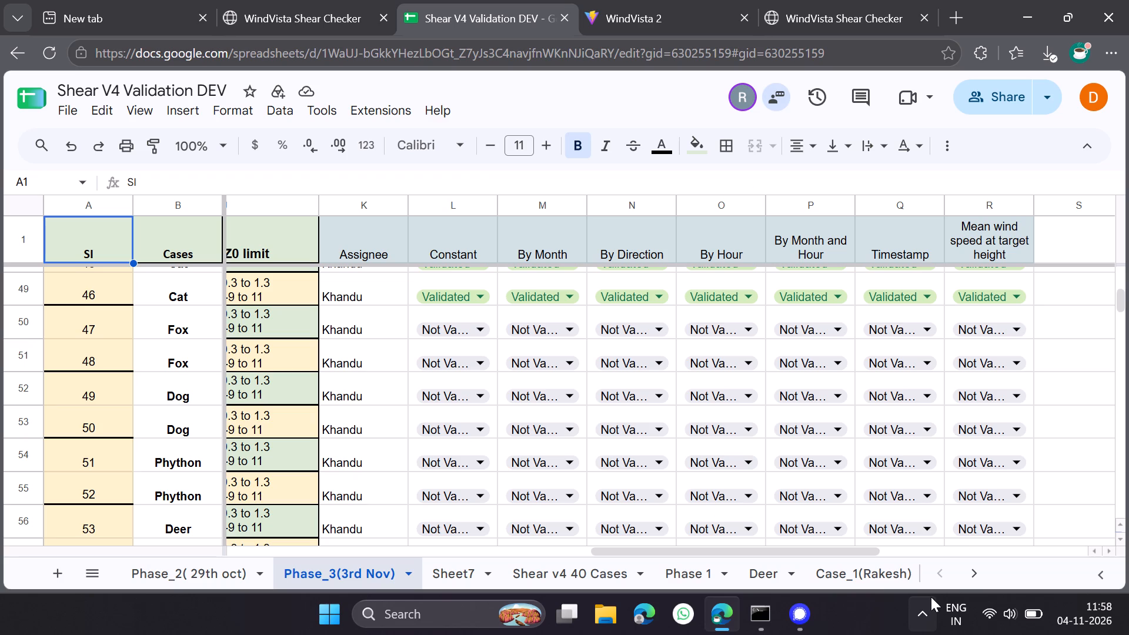
Show the hidden system tray icons.
click(923, 616)
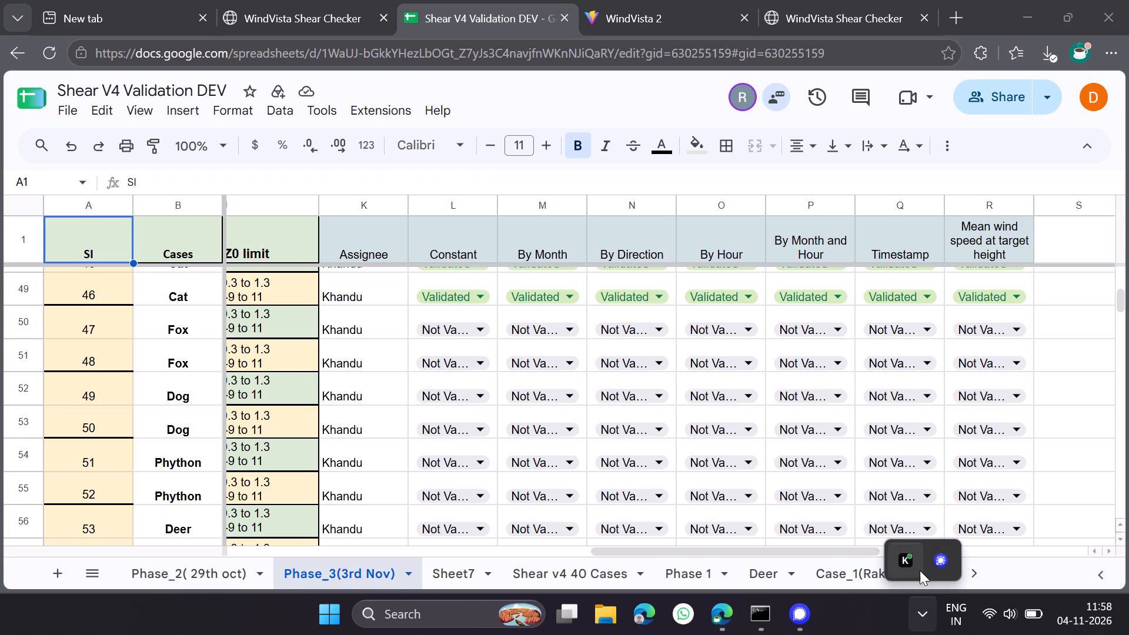
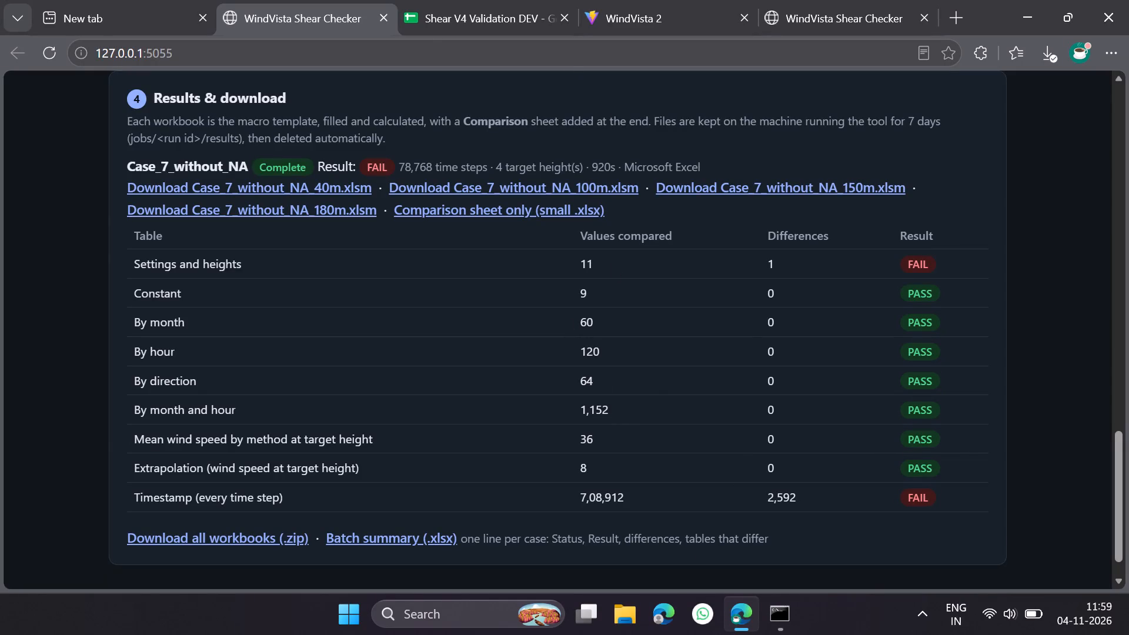
In the Phase_3(3rd Nov) sheet, set all seven statuses, Constant through Mean wind speed at target height, to Validated for Case 7, SI 14.
click(469, 0)
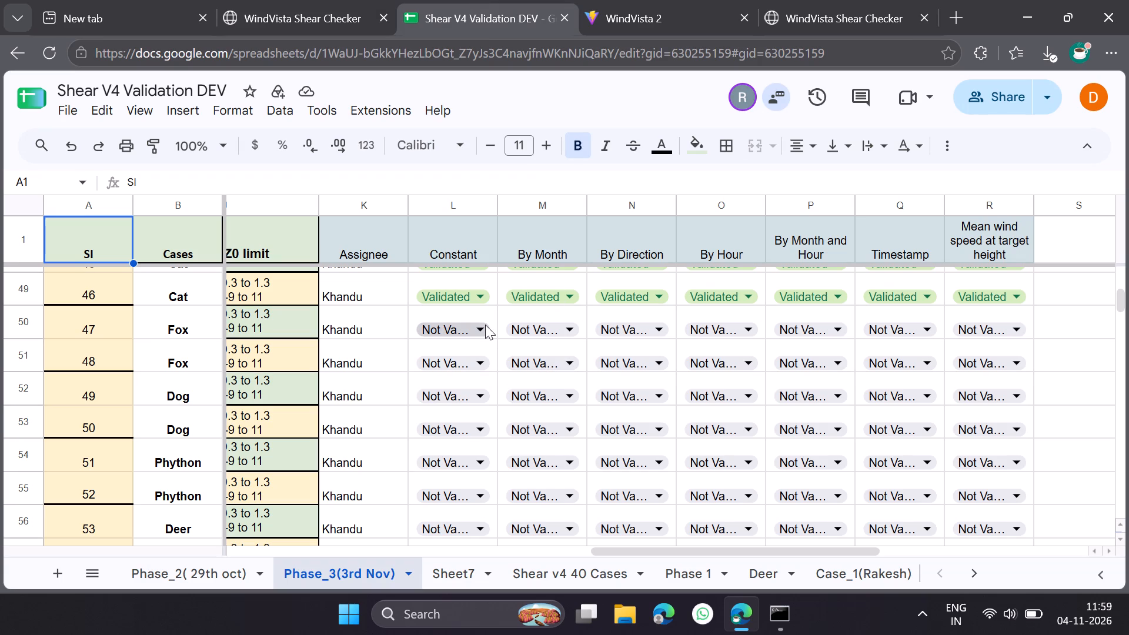
scroll(479, 324, up, 13)
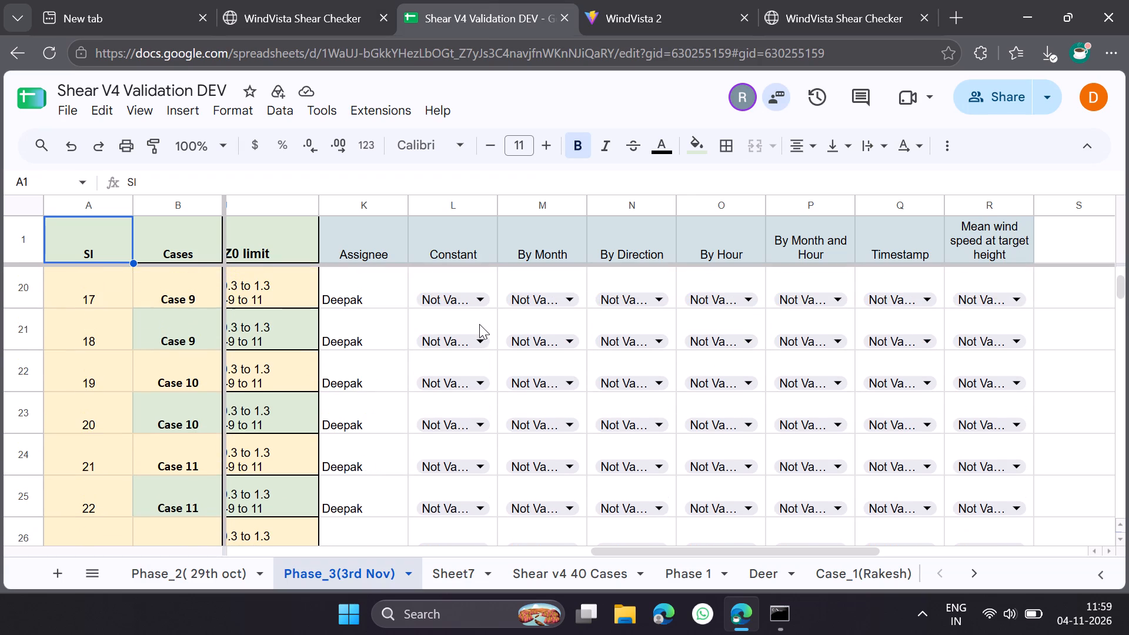
scroll(479, 324, up, 4)
scroll(479, 324, down, 3)
scroll(469, 309, up, 1)
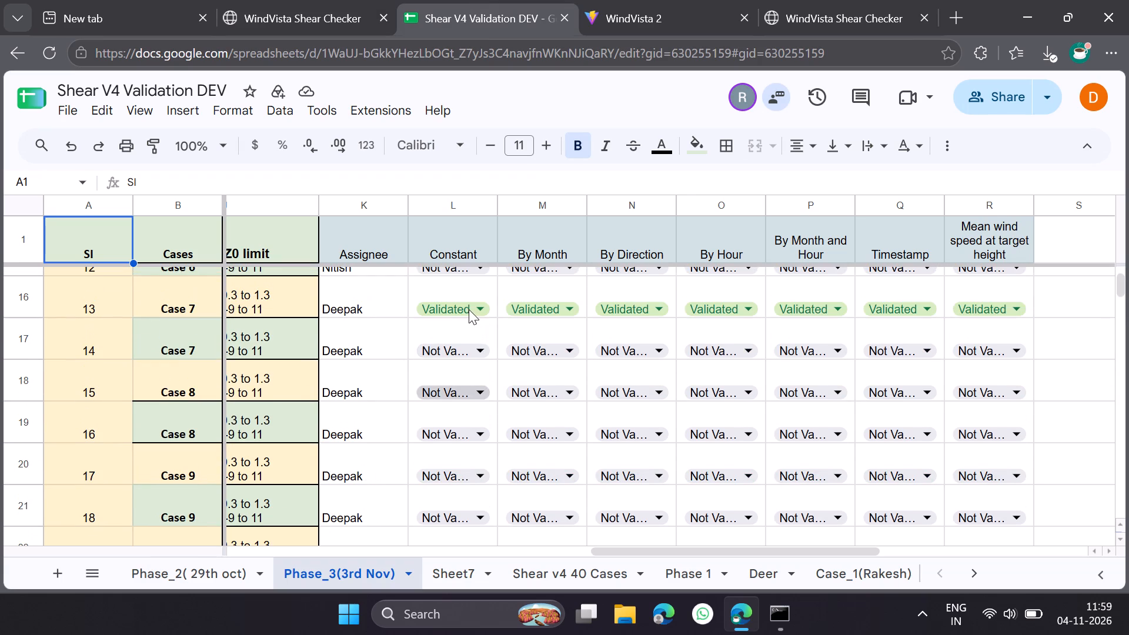
click(461, 350)
click(462, 401)
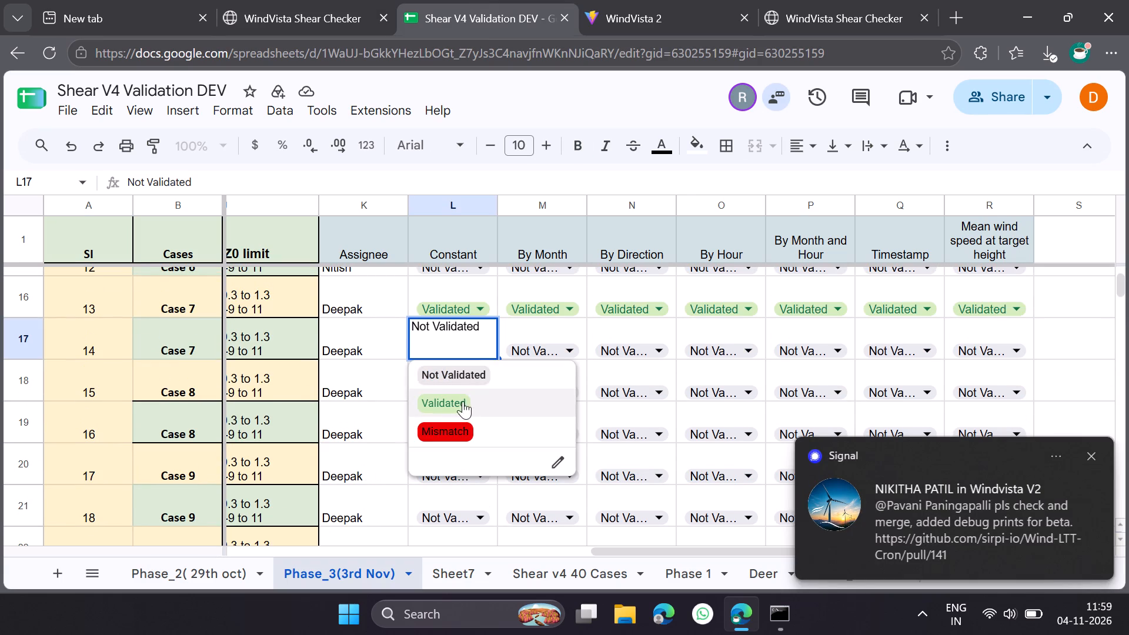
click(539, 351)
click(542, 397)
click(620, 352)
click(628, 408)
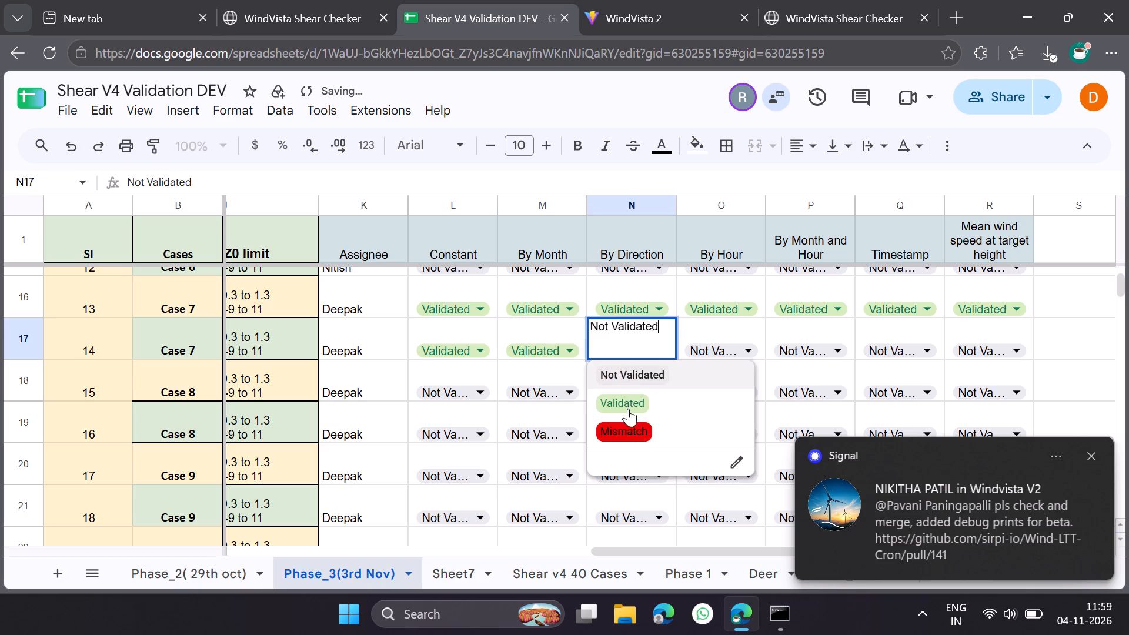
click(743, 353)
click(730, 411)
click(851, 347)
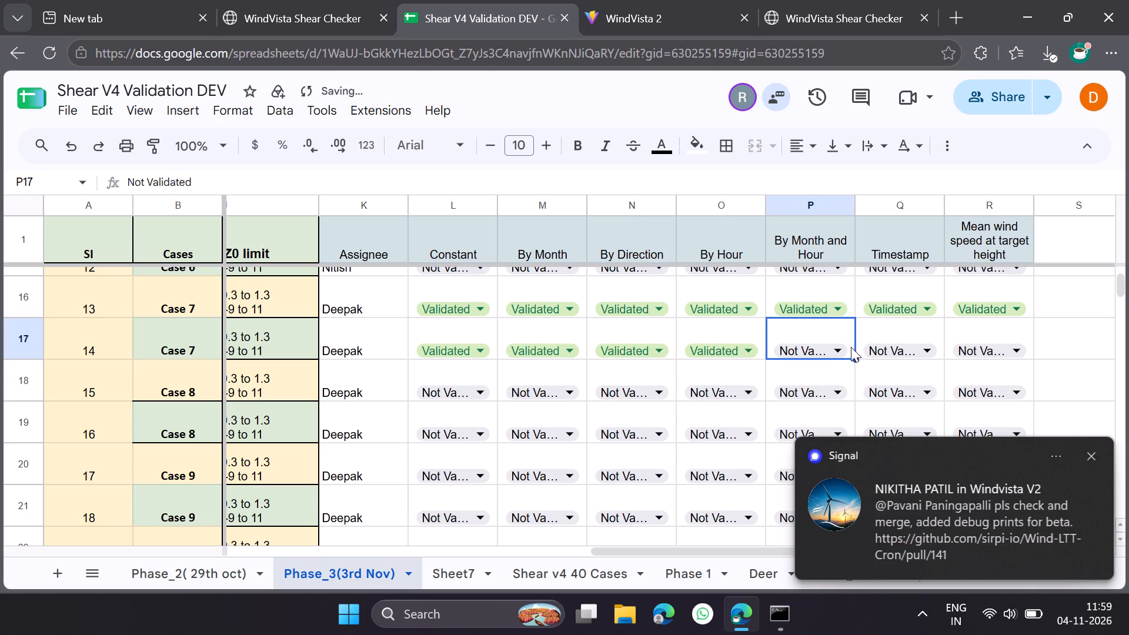
click(837, 347)
click(814, 402)
click(923, 349)
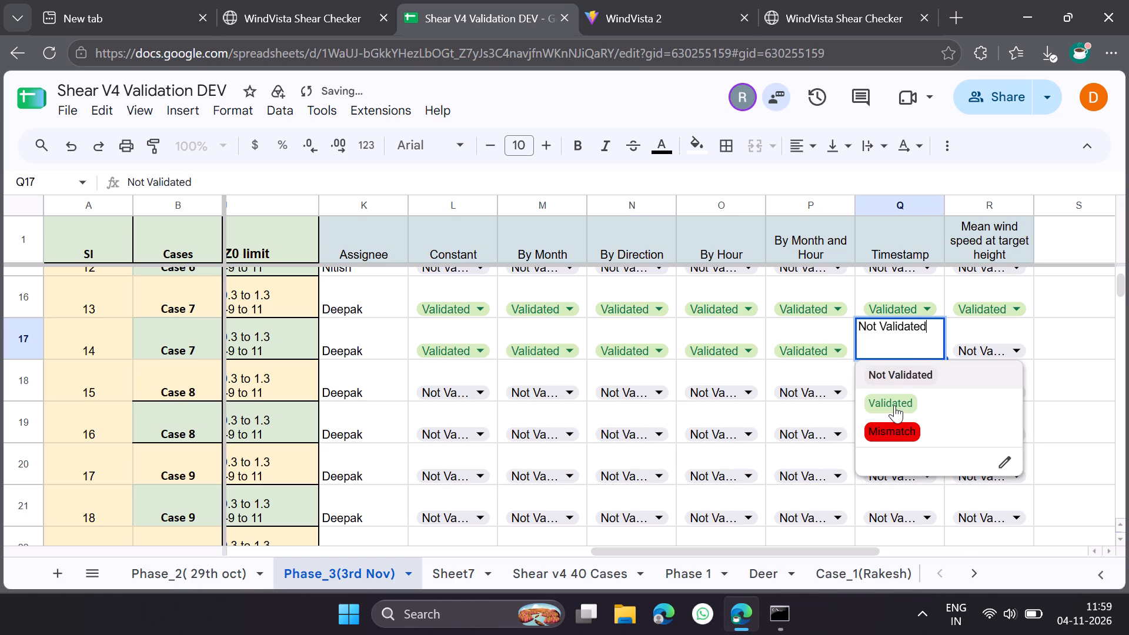
click(894, 405)
click(977, 351)
click(962, 398)
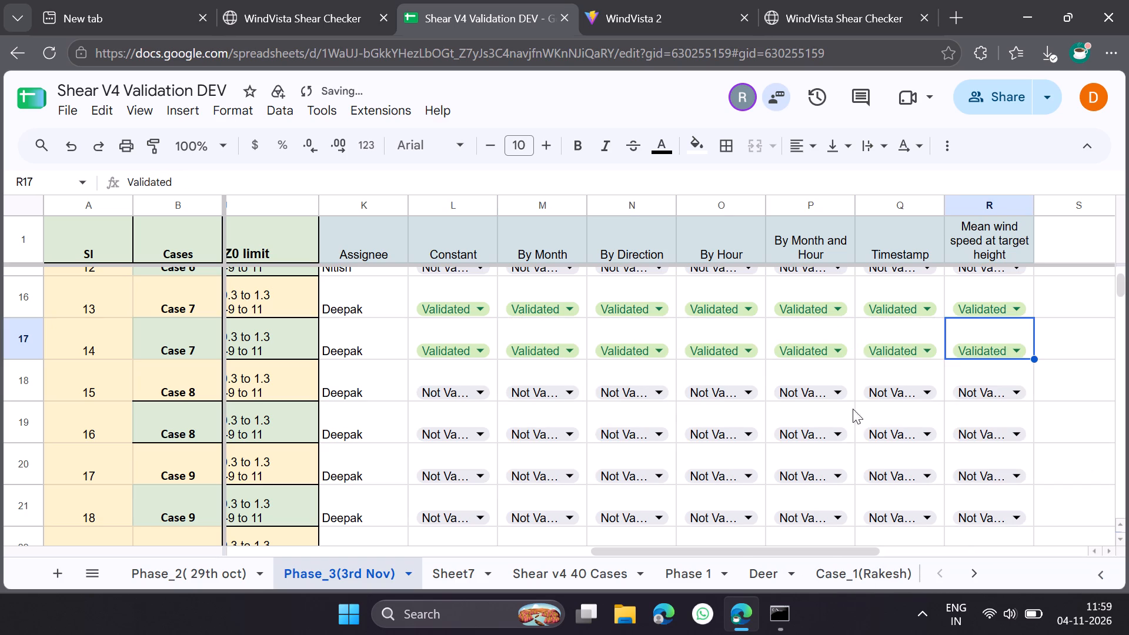
Review the Case_7_without_NA run's options, progress log and input files in the local WindVista Shear Checker.
click(277, 0)
scroll(413, 233, up, 11)
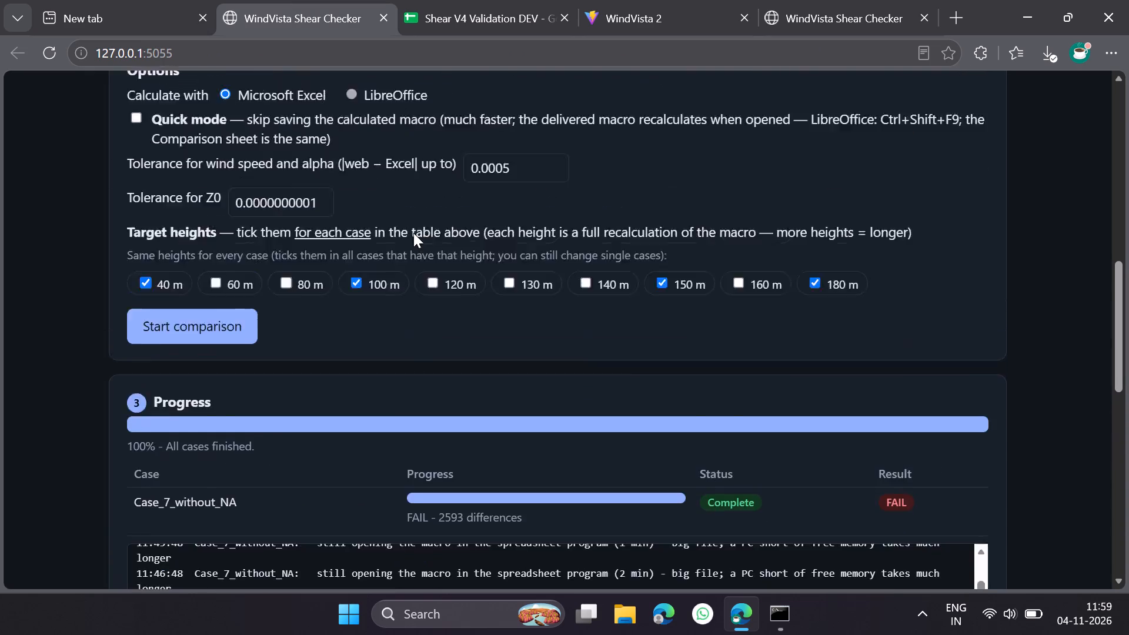
scroll(413, 233, up, 8)
scroll(413, 233, down, 12)
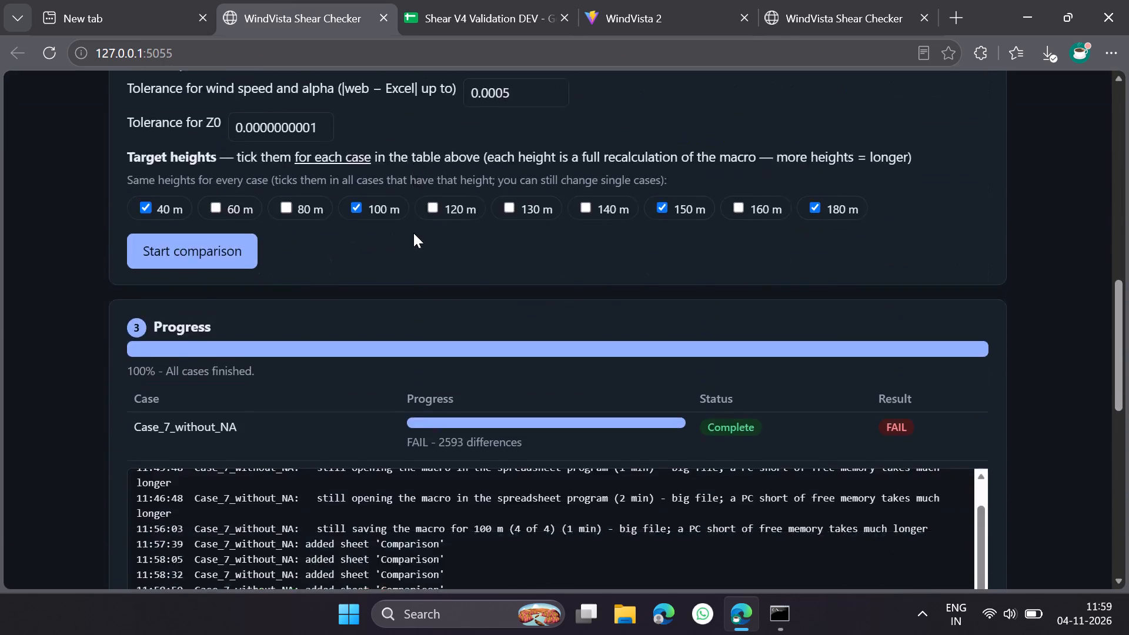
scroll(413, 233, down, 11)
scroll(297, 431, up, 7)
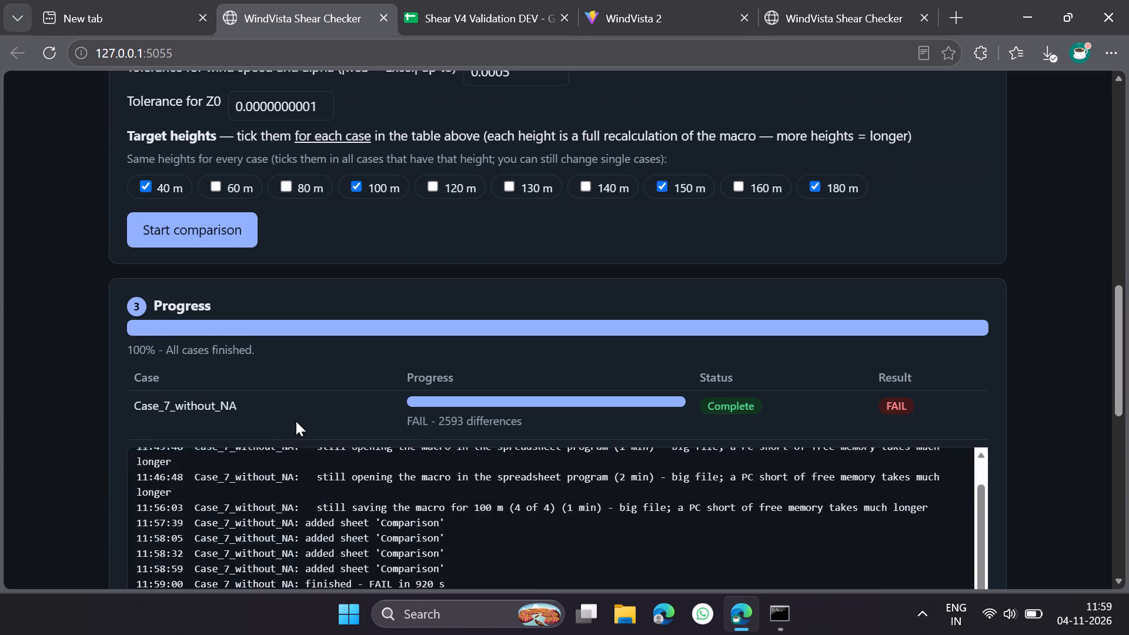
scroll(296, 421, up, 10)
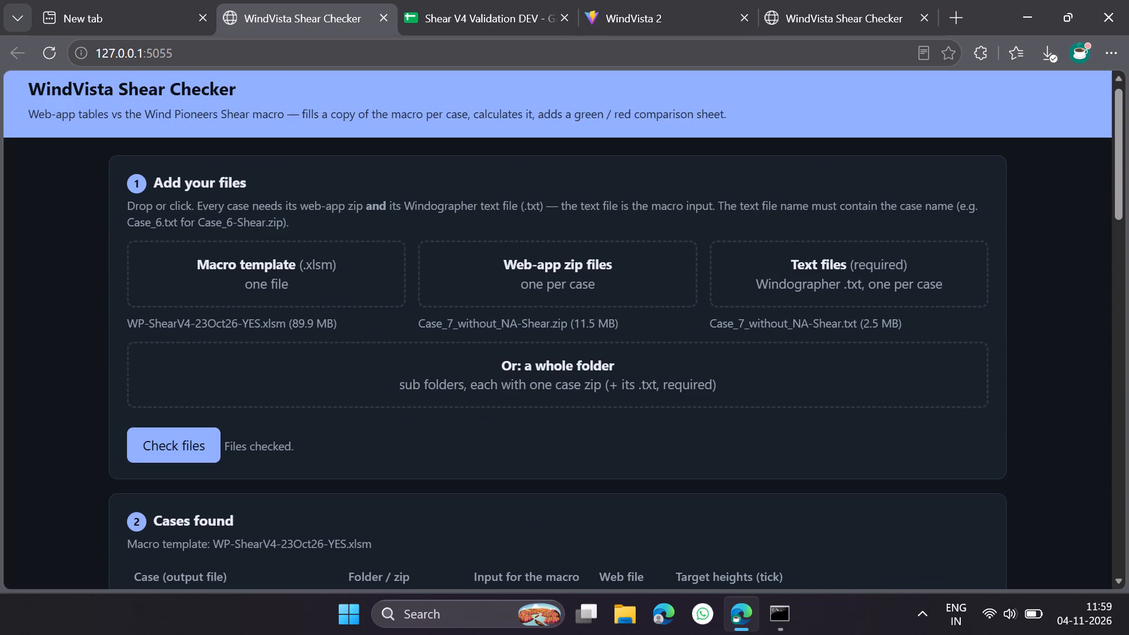
click(345, 207)
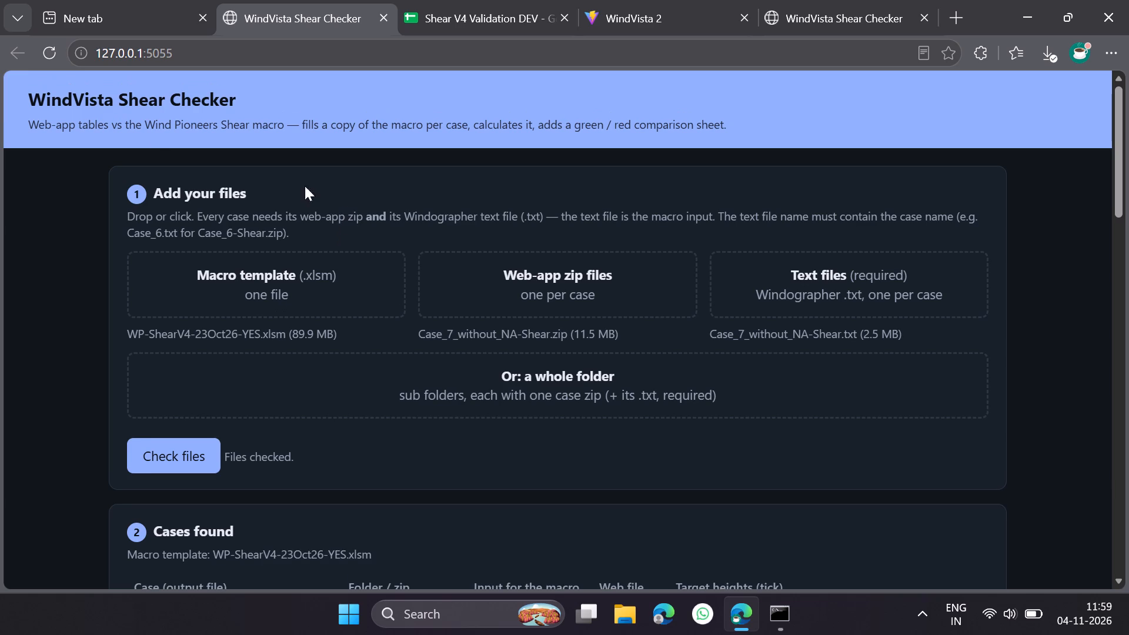
Reload the local Shear Checker, add WP-ShearV4-23Oct26-YES.xlsm, Case_8_without_NA-Shear.zip and Case_8_without_NA-Shear.txt, and check the files.
click(38, 49)
click(225, 416)
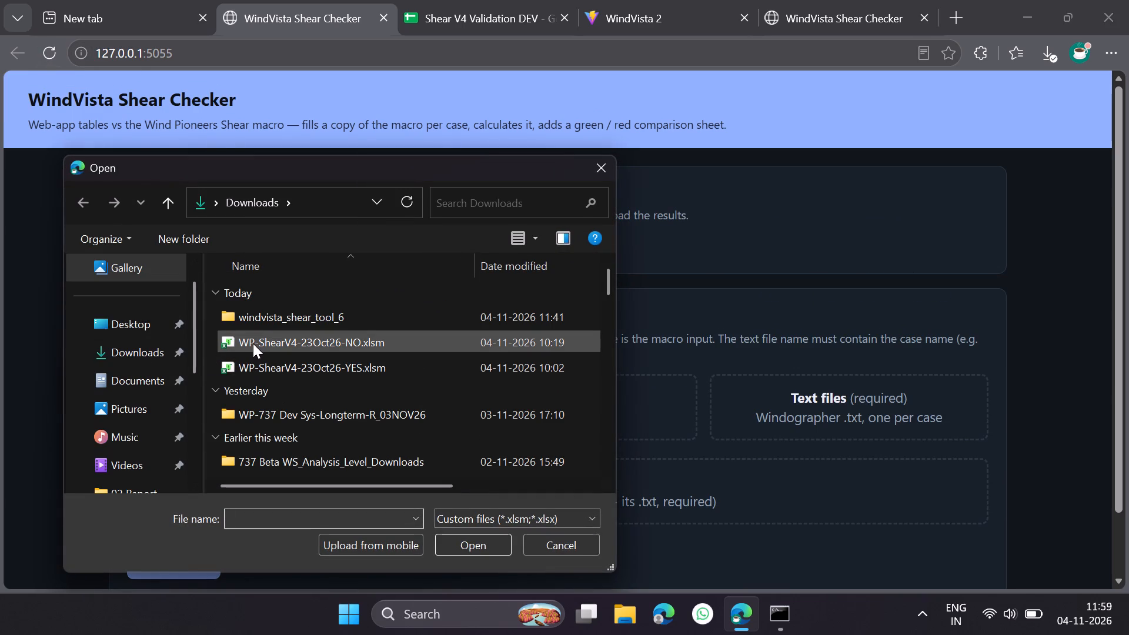
click(332, 363)
click(477, 548)
click(535, 421)
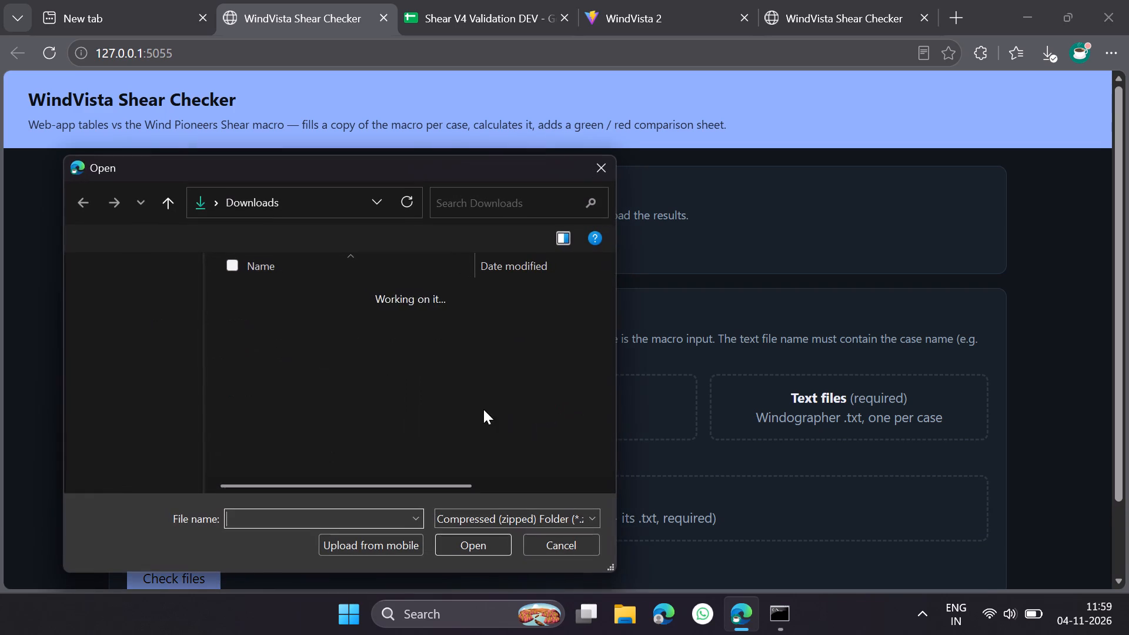
click(371, 412)
click(492, 547)
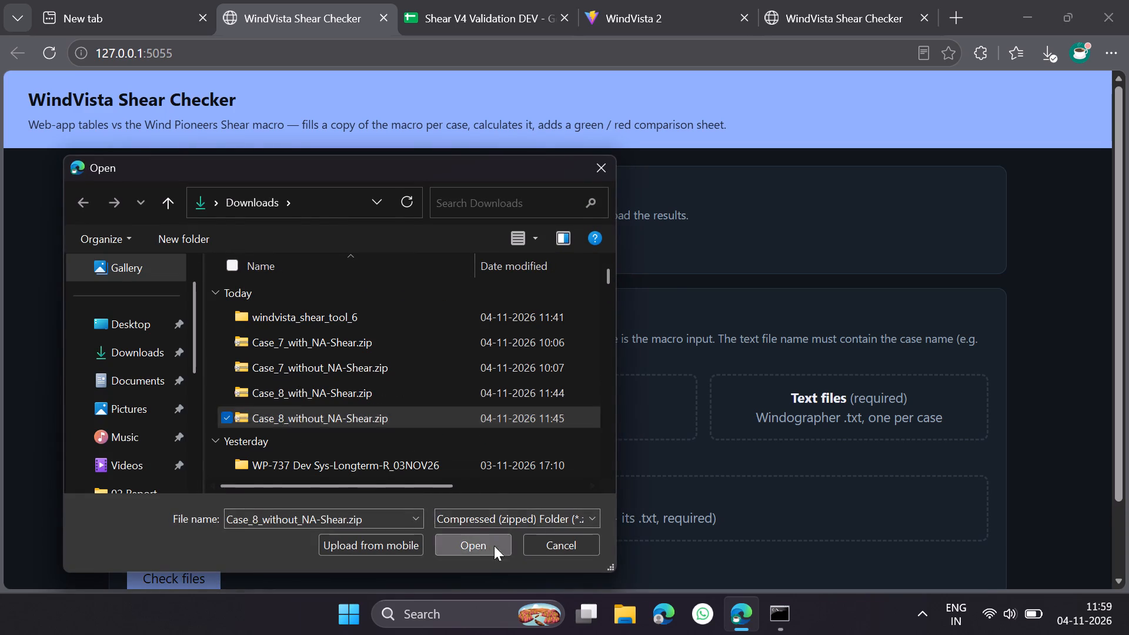
click(855, 383)
scroll(443, 363, down, 4)
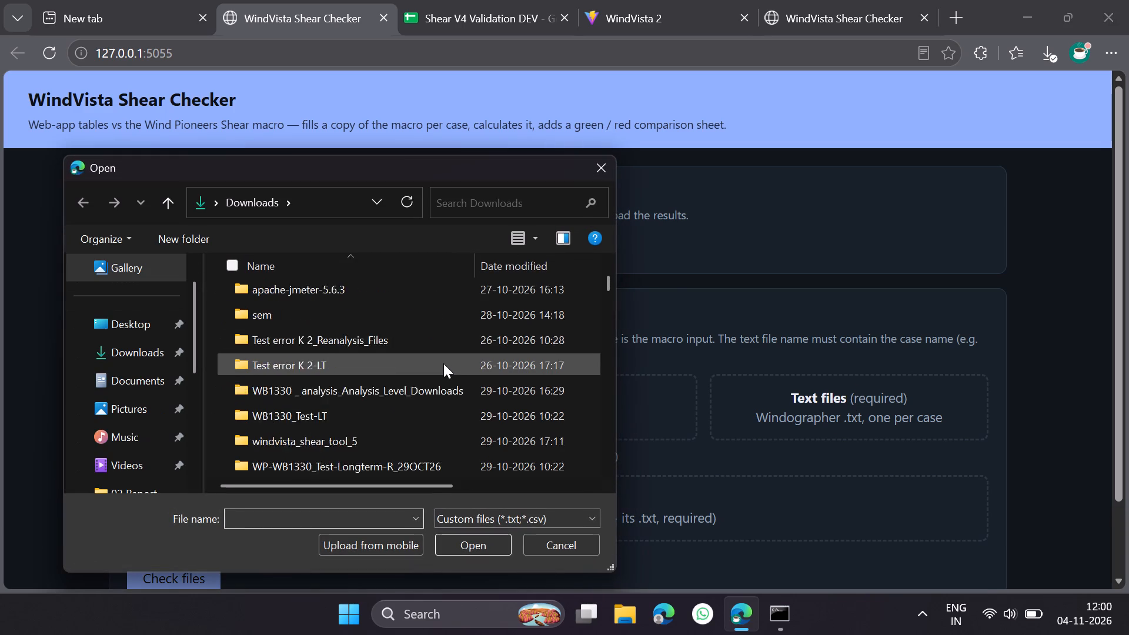
scroll(443, 363, down, 1)
click(390, 407)
click(480, 546)
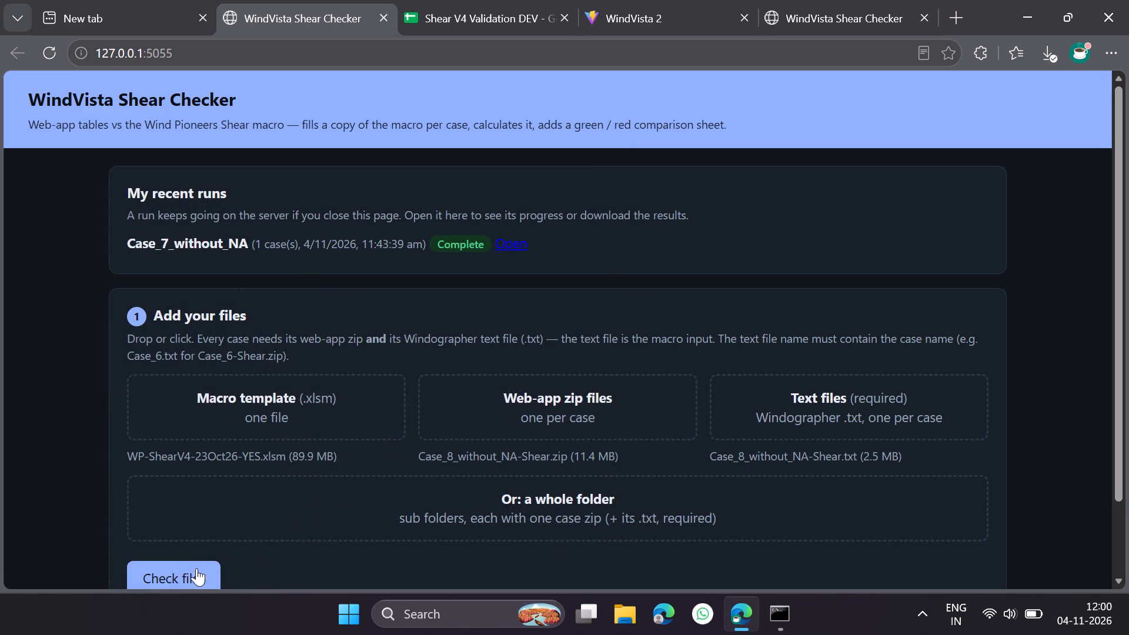
click(191, 570)
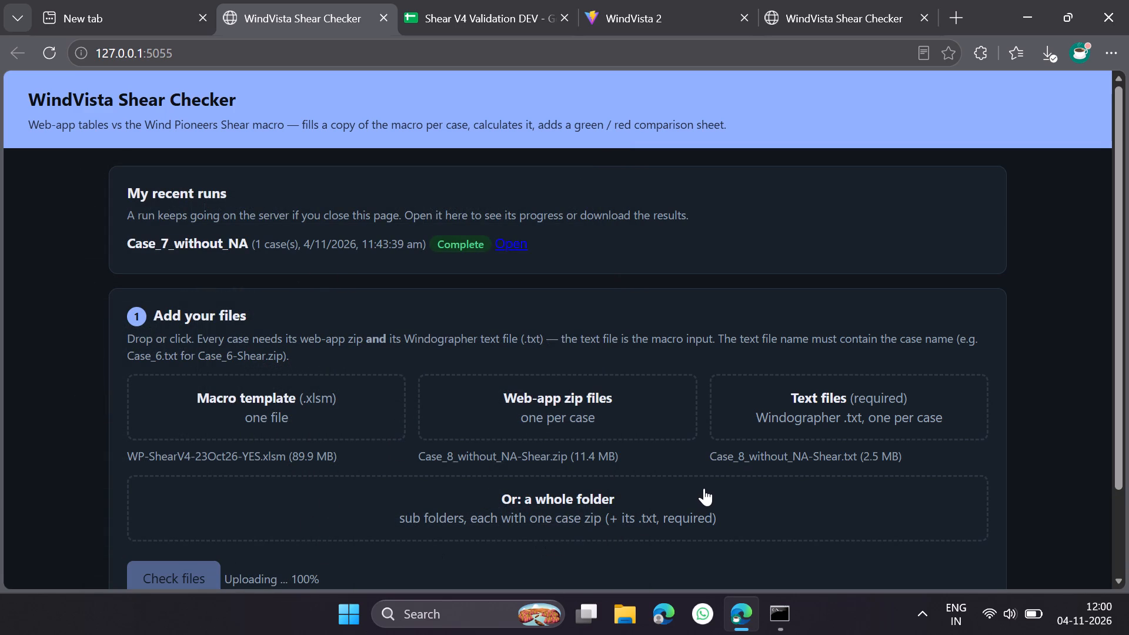
Select target heights 40, 100, 150 and 180 for Case_8_without_NA in the Cases found table.
scroll(704, 488, down, 7)
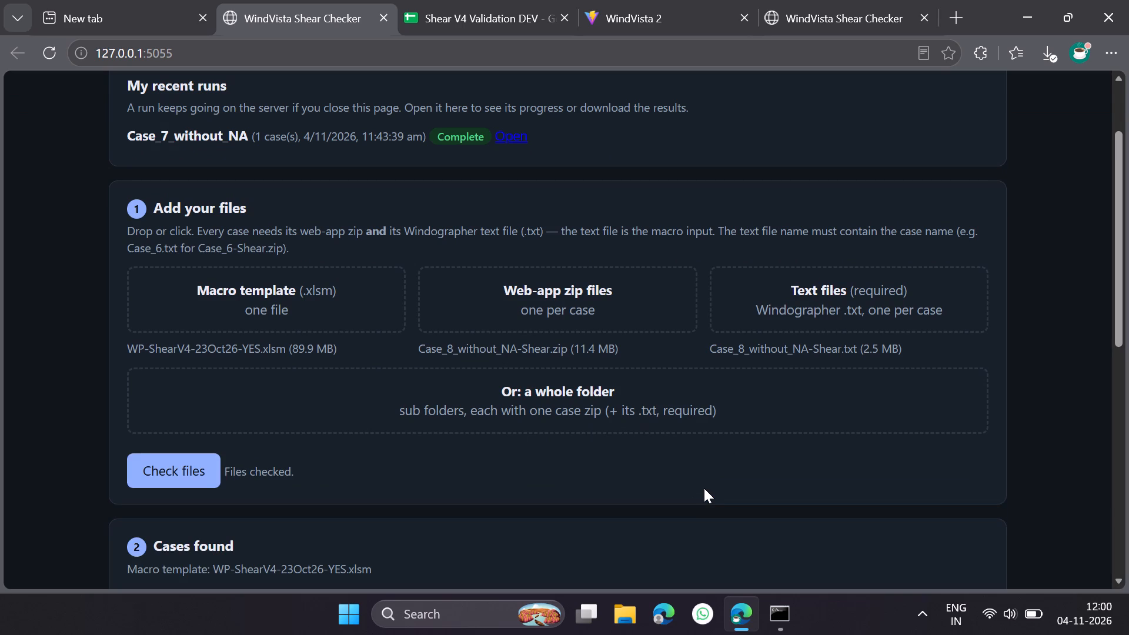
scroll(539, 296, down, 6)
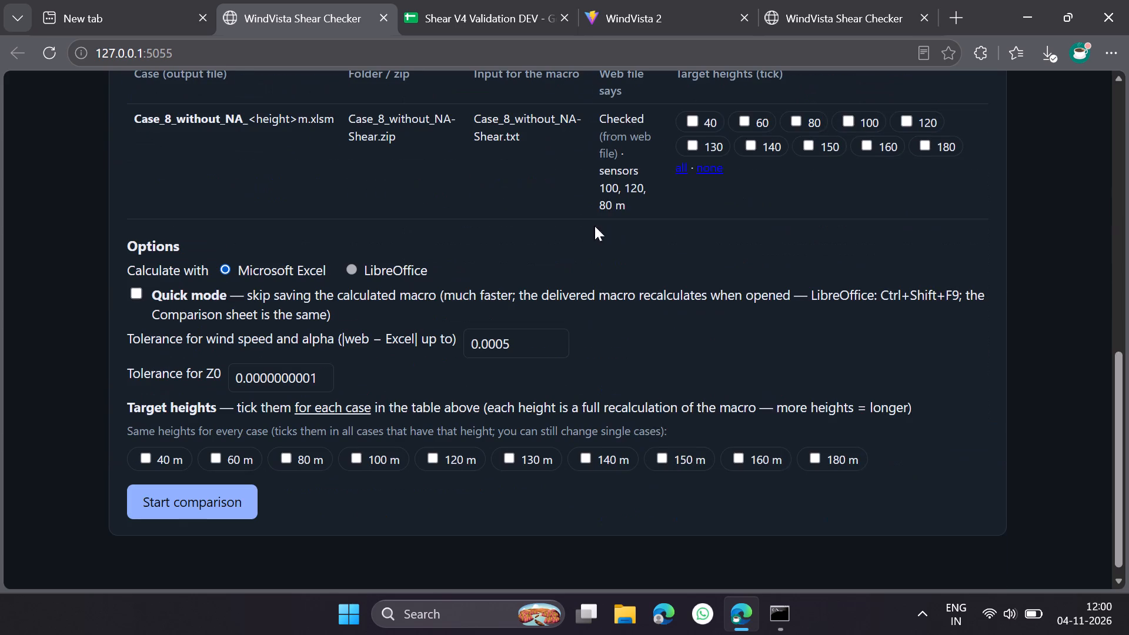
click(710, 126)
click(754, 123)
click(746, 118)
click(859, 116)
click(821, 139)
click(930, 141)
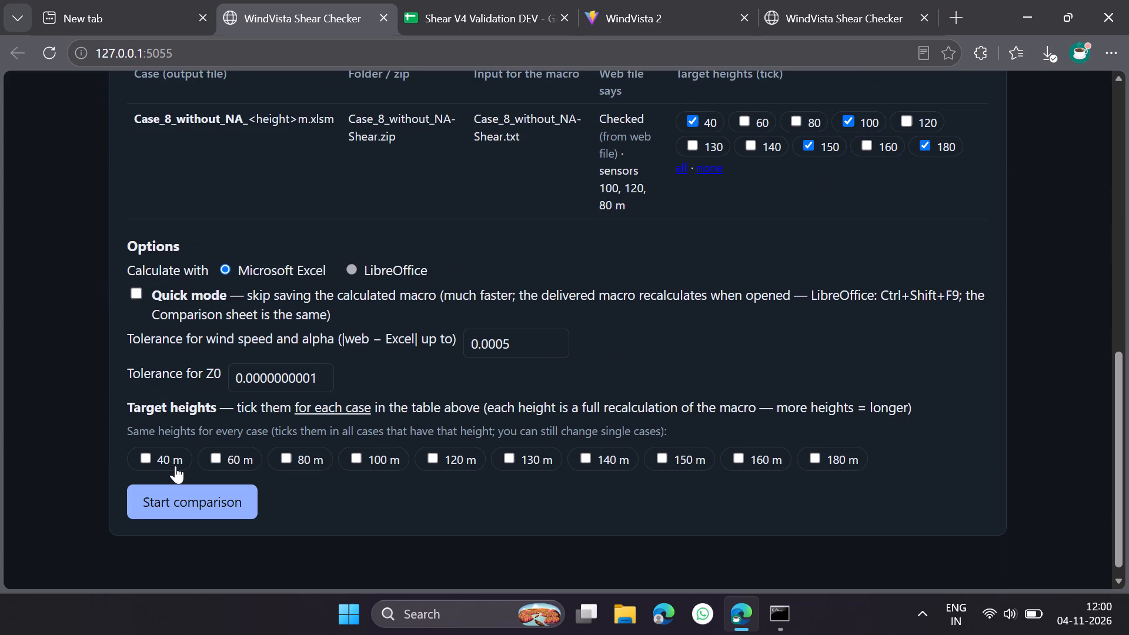
Set the same-for-every-case target heights to 40, 100, 150 and 180 m and start the Case_8_without_NA comparison.
click(162, 463)
click(385, 461)
click(601, 461)
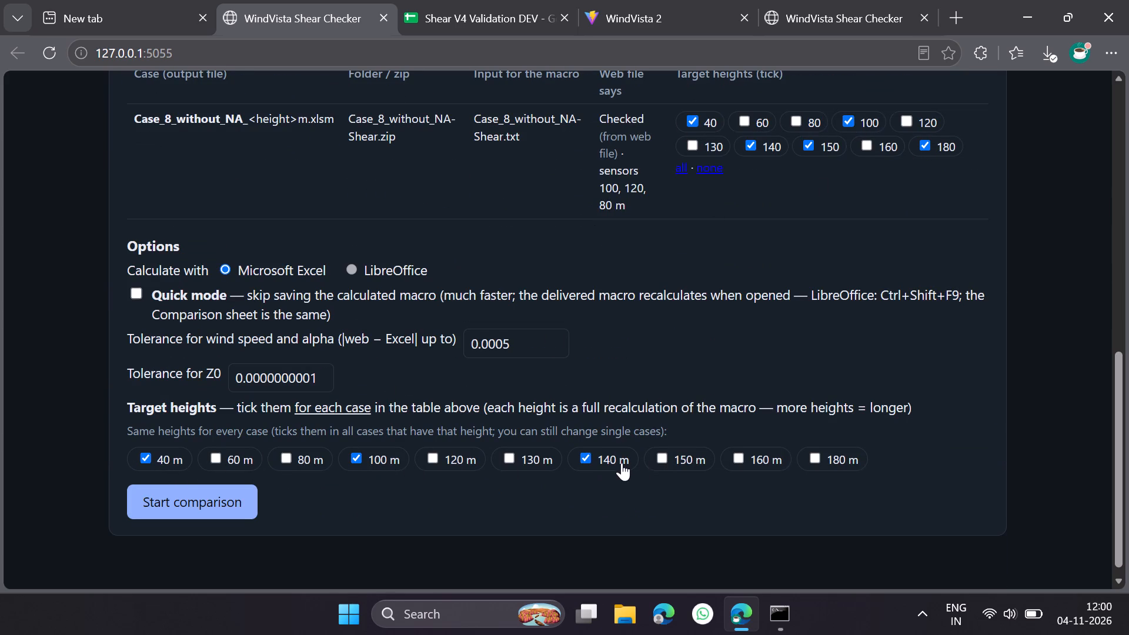
click(622, 463)
click(691, 463)
click(842, 464)
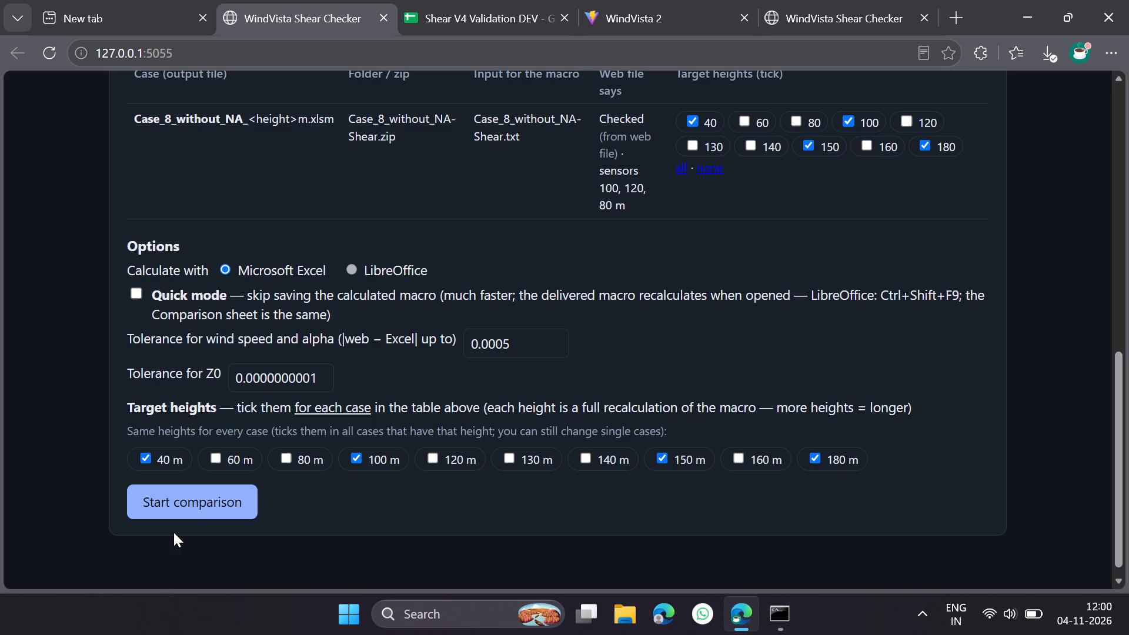
click(205, 507)
Check the progress of the local Case_8_without_NA run and the online Case_8_with_NA run, and review the local run's selected heights.
scroll(427, 435, up, 3)
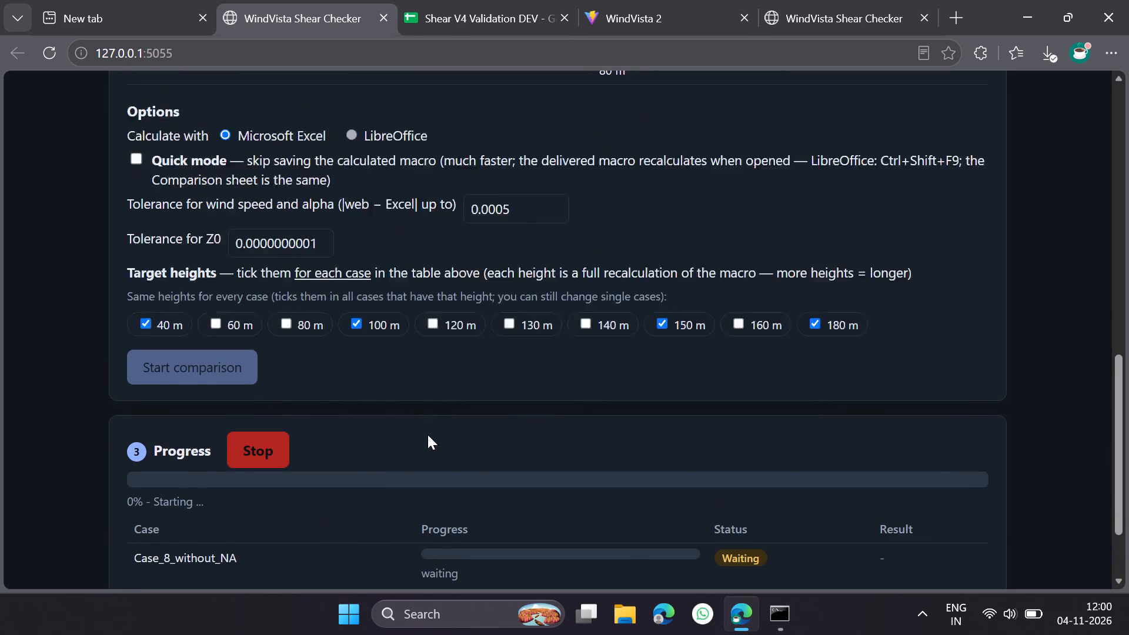
scroll(427, 435, up, 6)
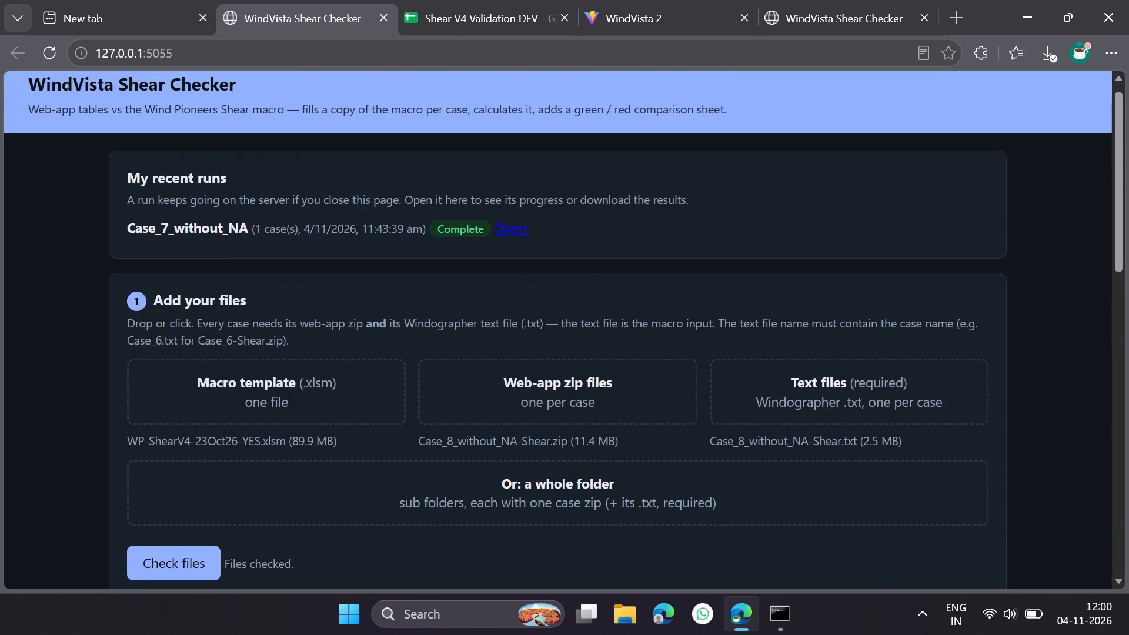
scroll(427, 434, down, 9)
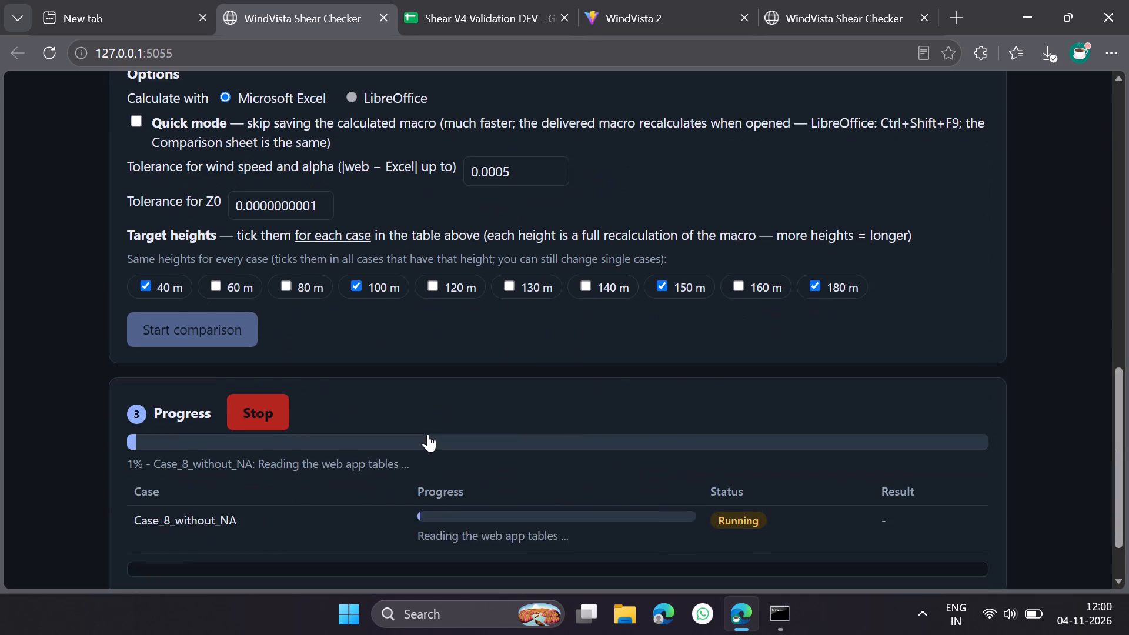
scroll(427, 434, down, 5)
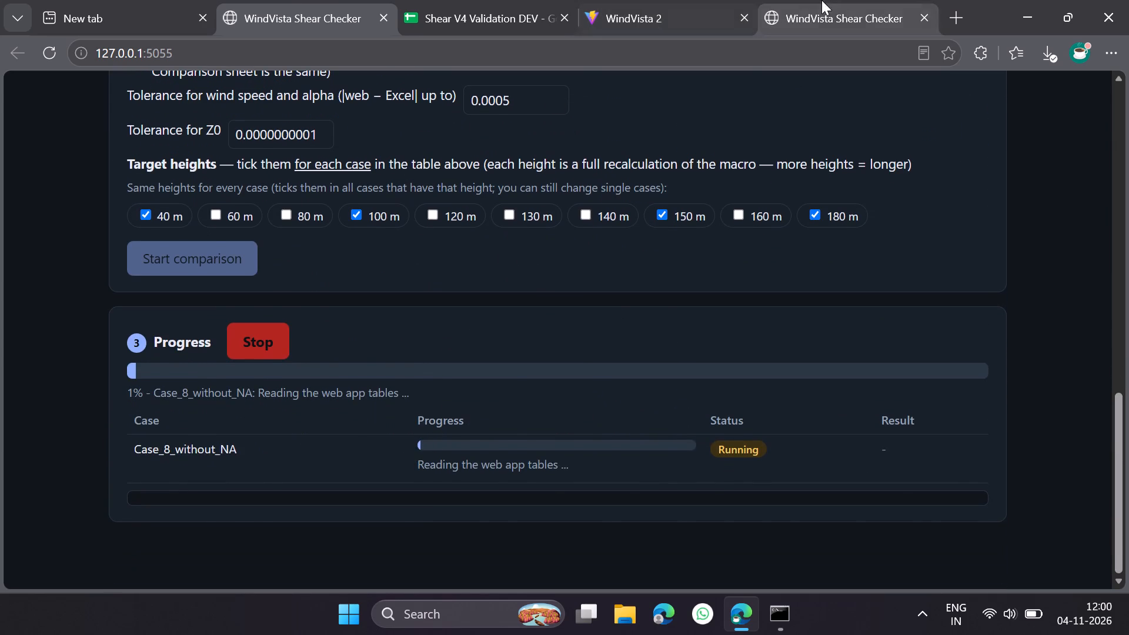
click(853, 0)
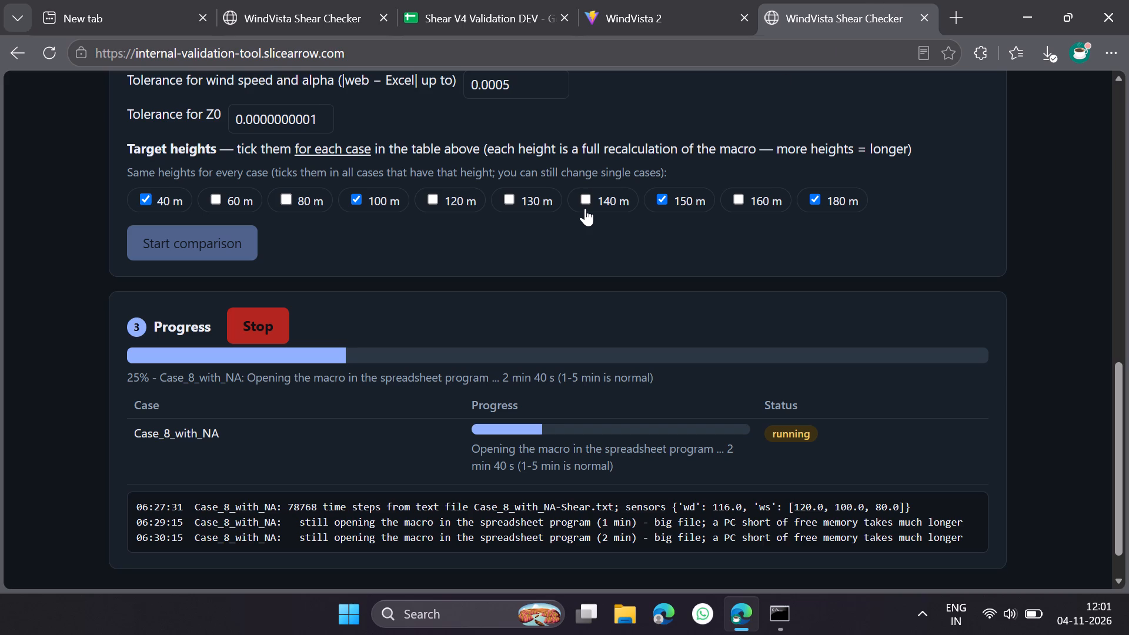
scroll(566, 378, down, 6)
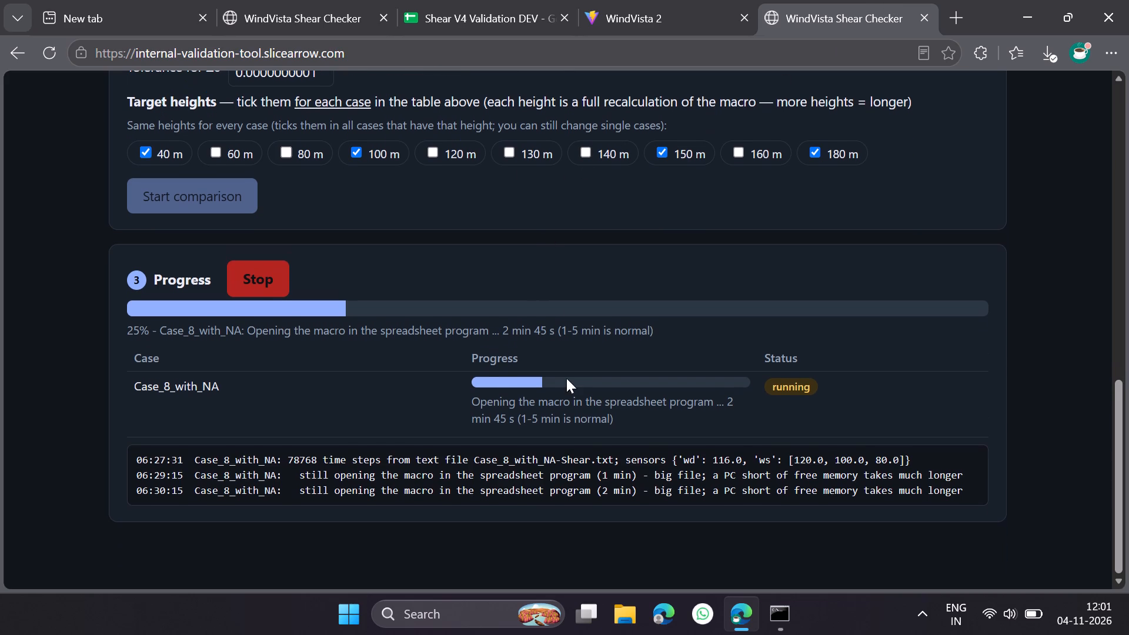
click(338, 0)
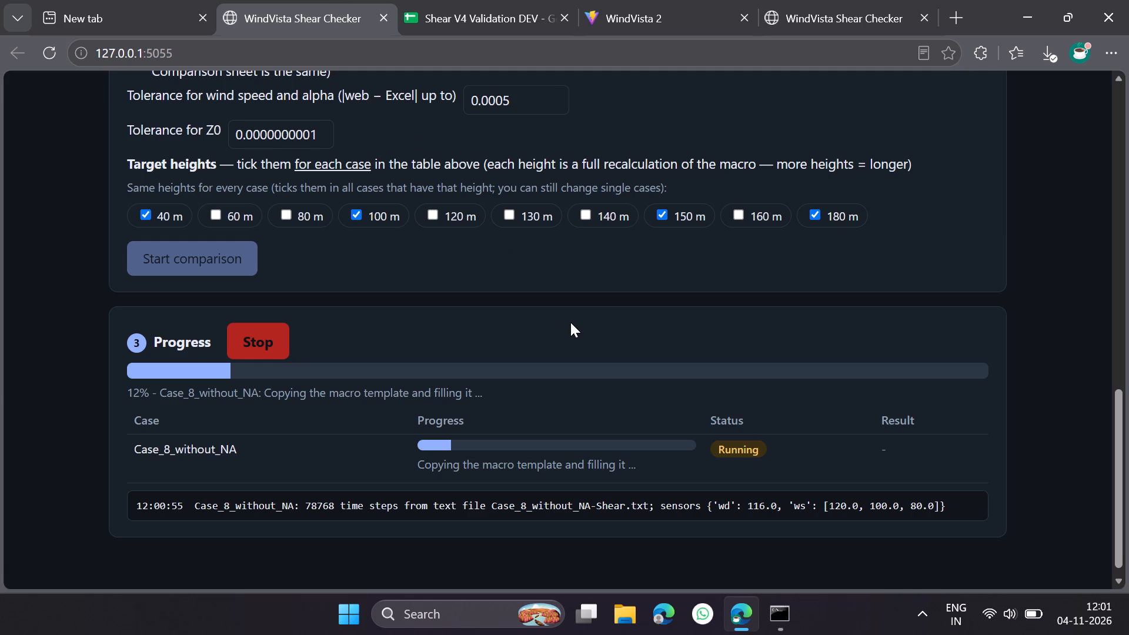
scroll(570, 323, up, 3)
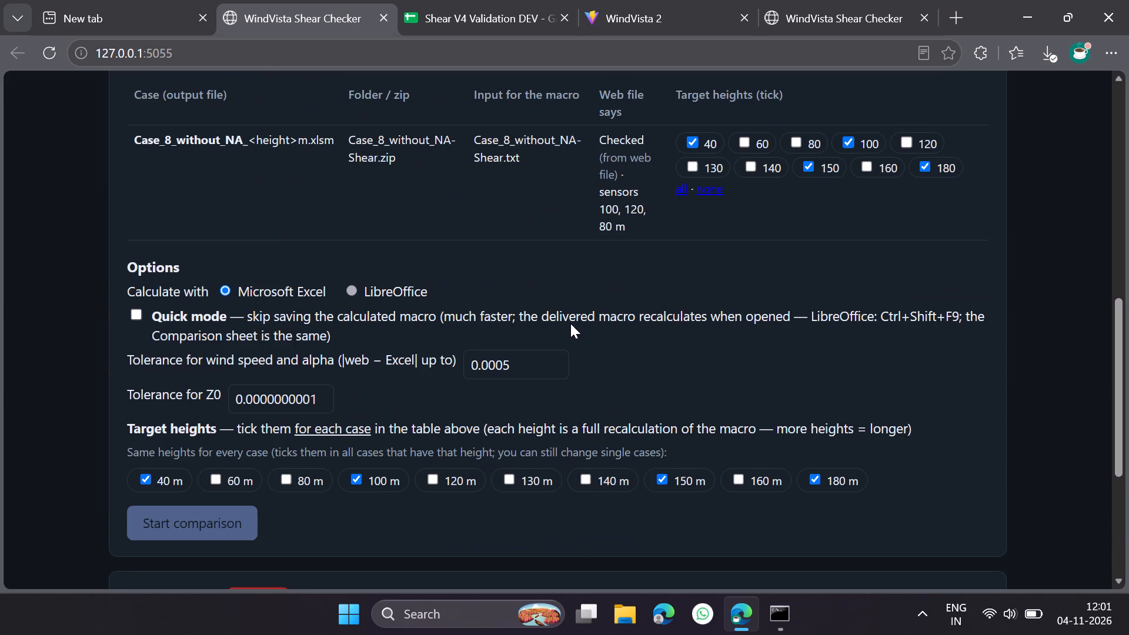
scroll(570, 323, up, 4)
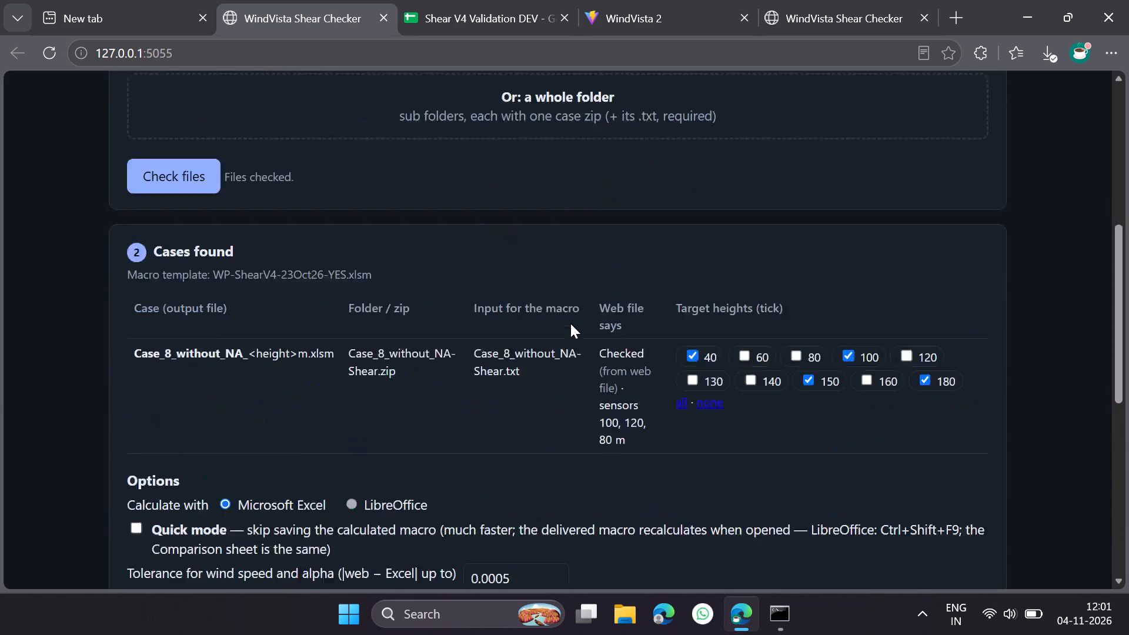
scroll(570, 323, down, 8)
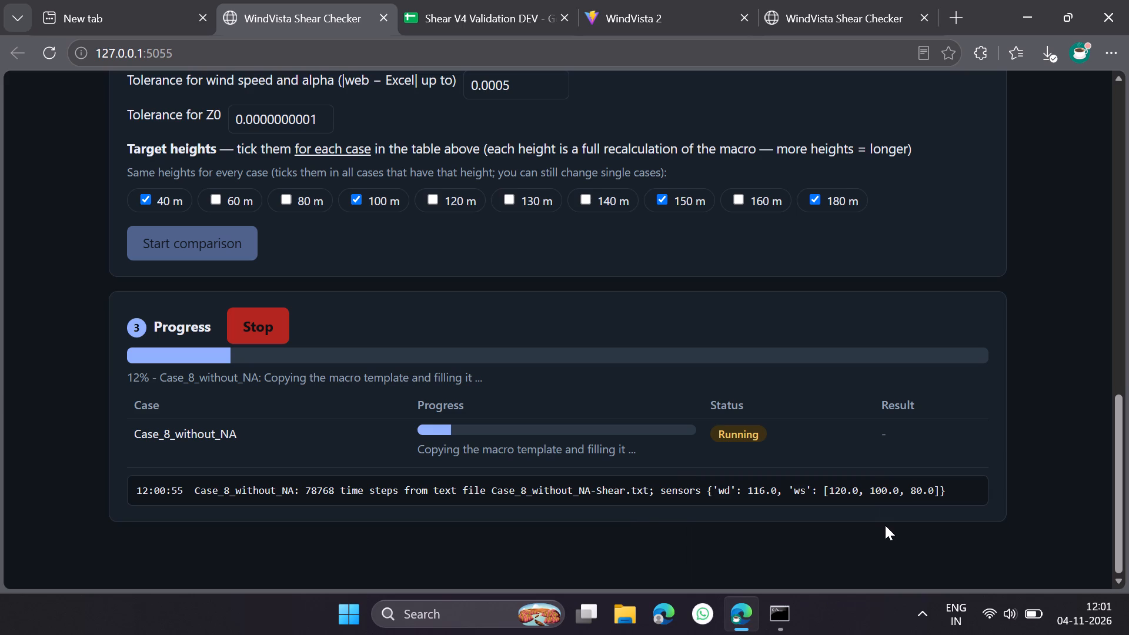
Show the hidden system tray icons.
click(917, 620)
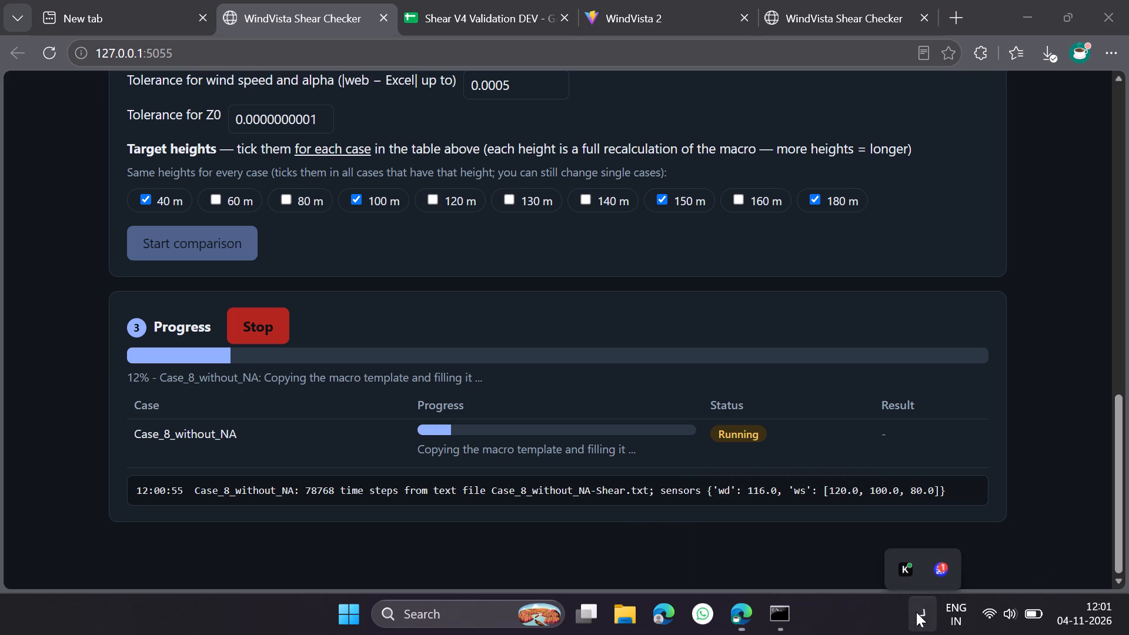
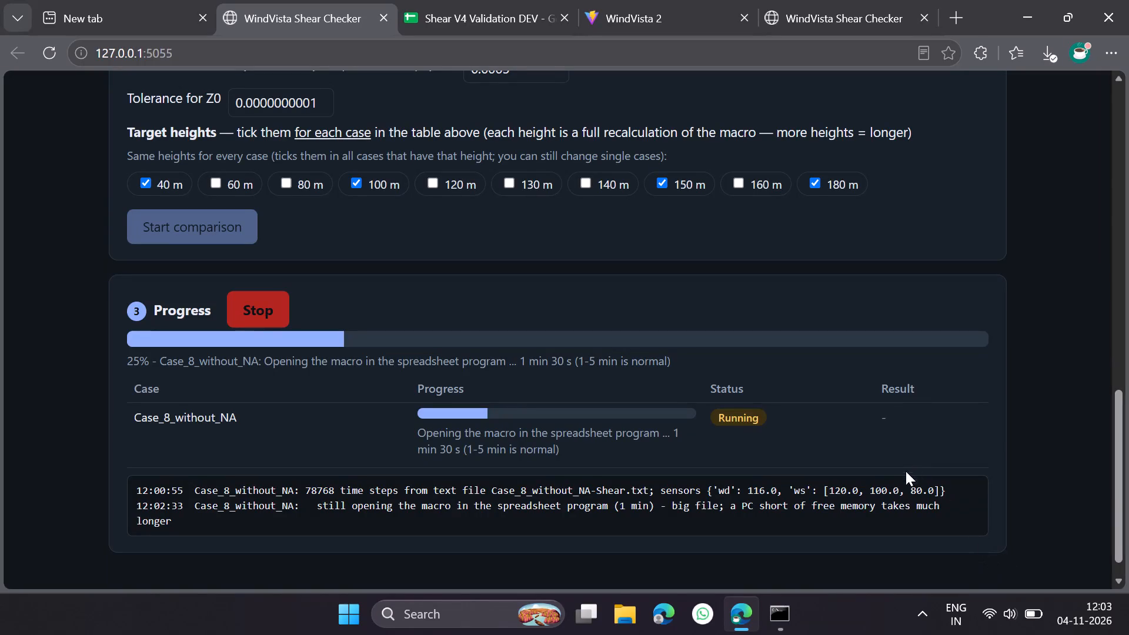
Check the checker's command window and the progress of the online Case_8_with_NA and local Case_8_without_NA runs.
click(779, 611)
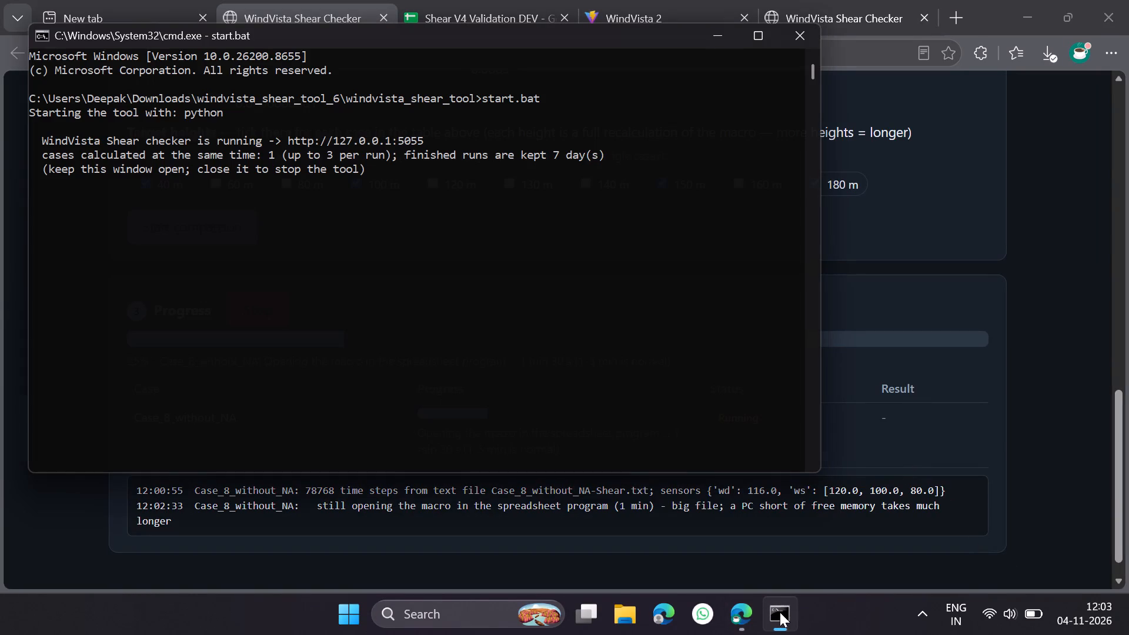
click(1082, 432)
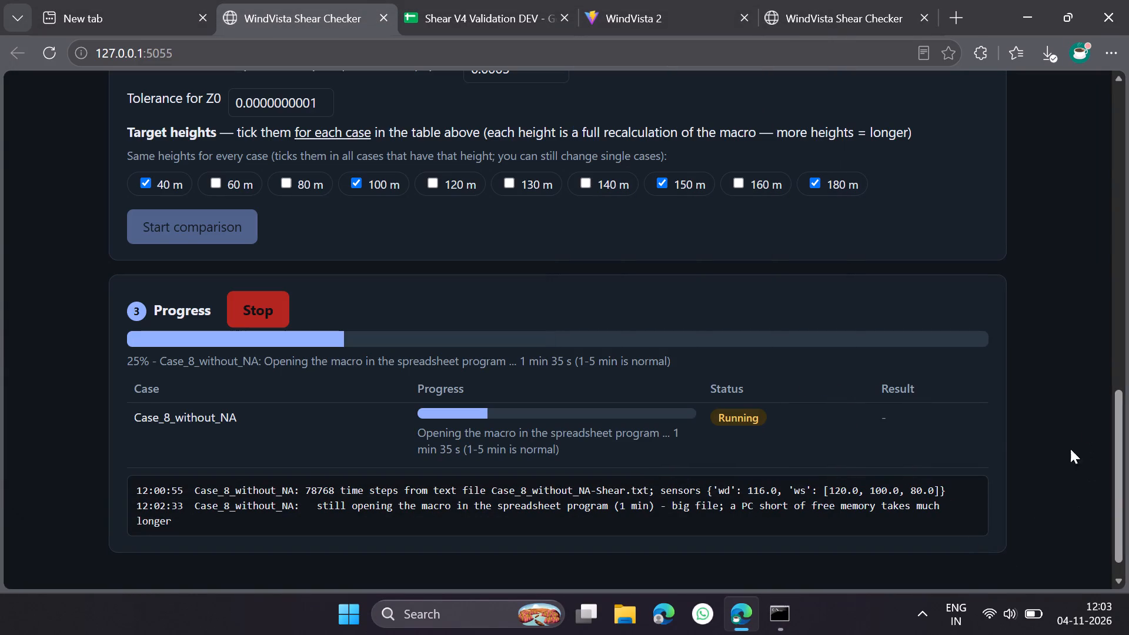
click(846, 0)
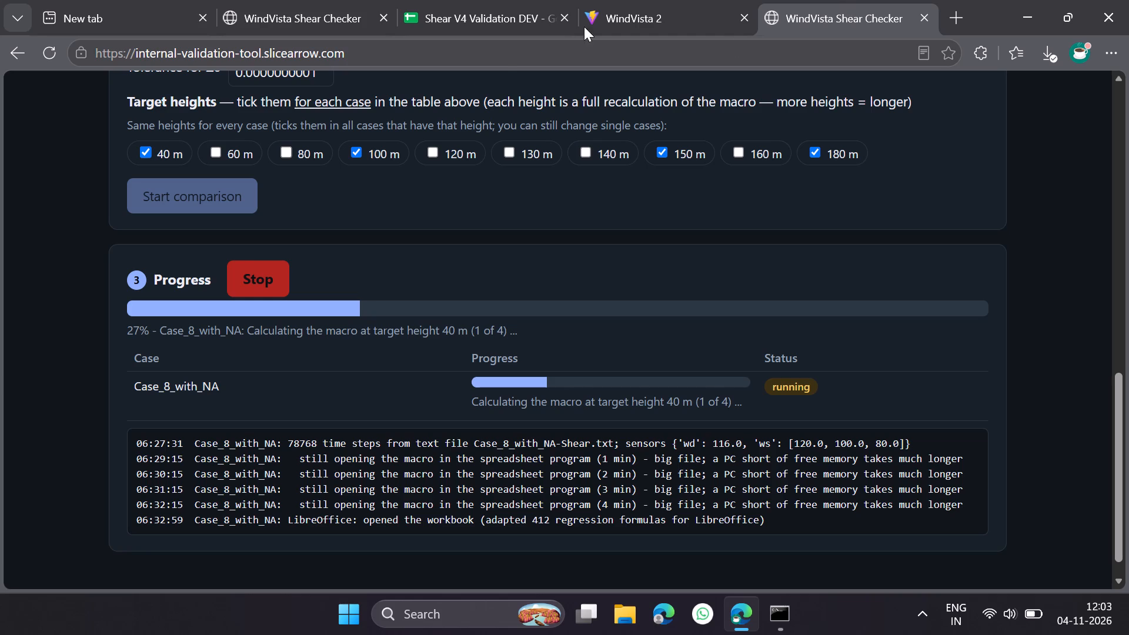
click(296, 0)
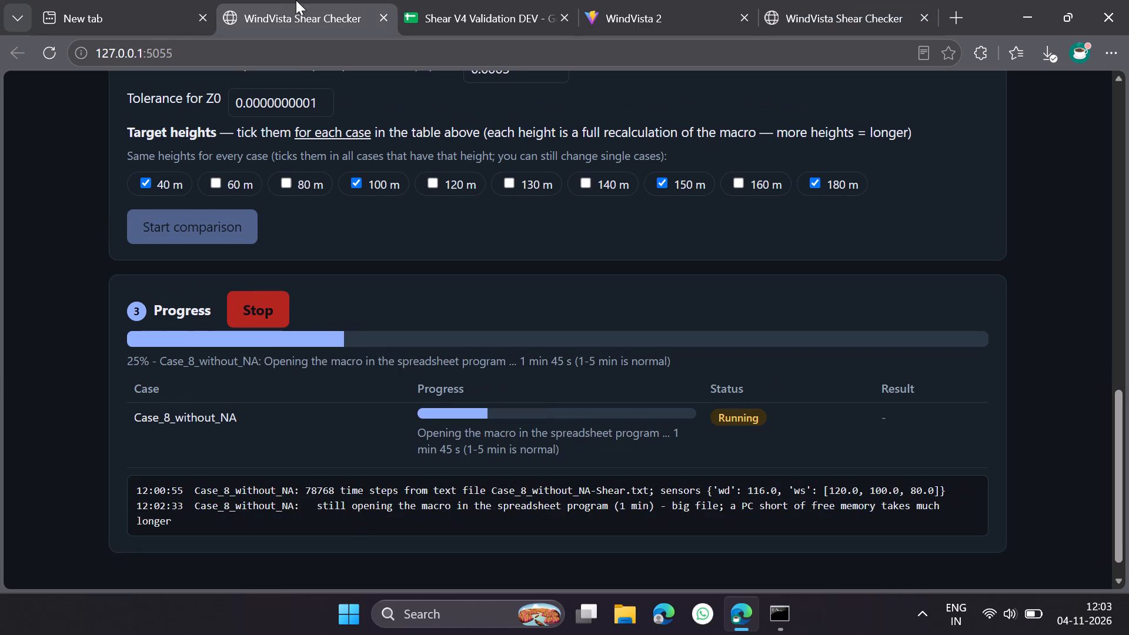
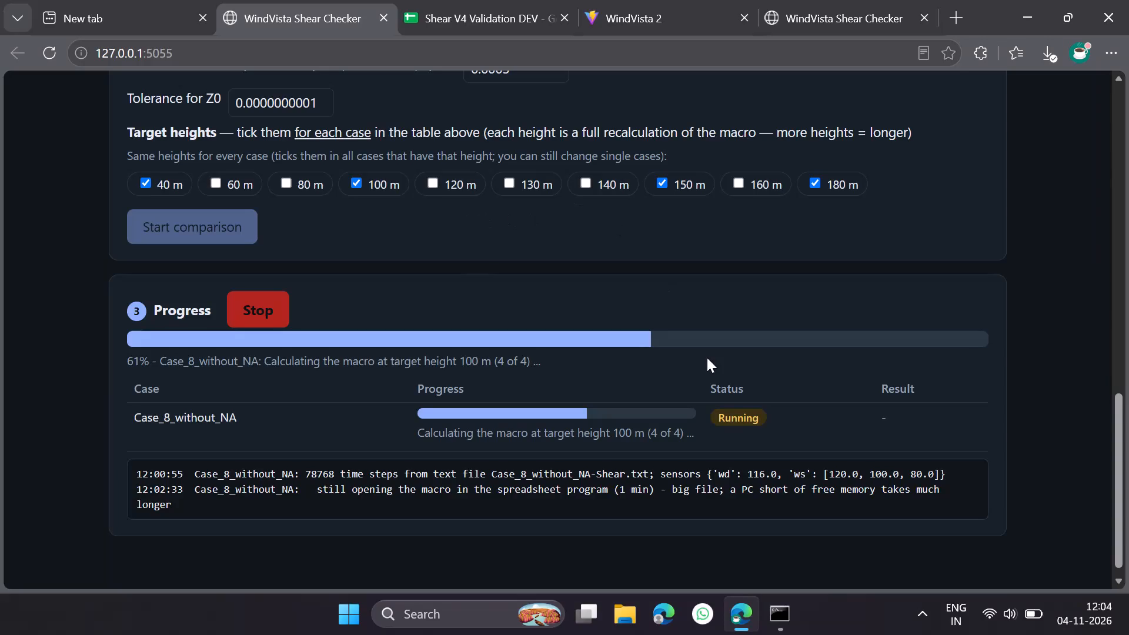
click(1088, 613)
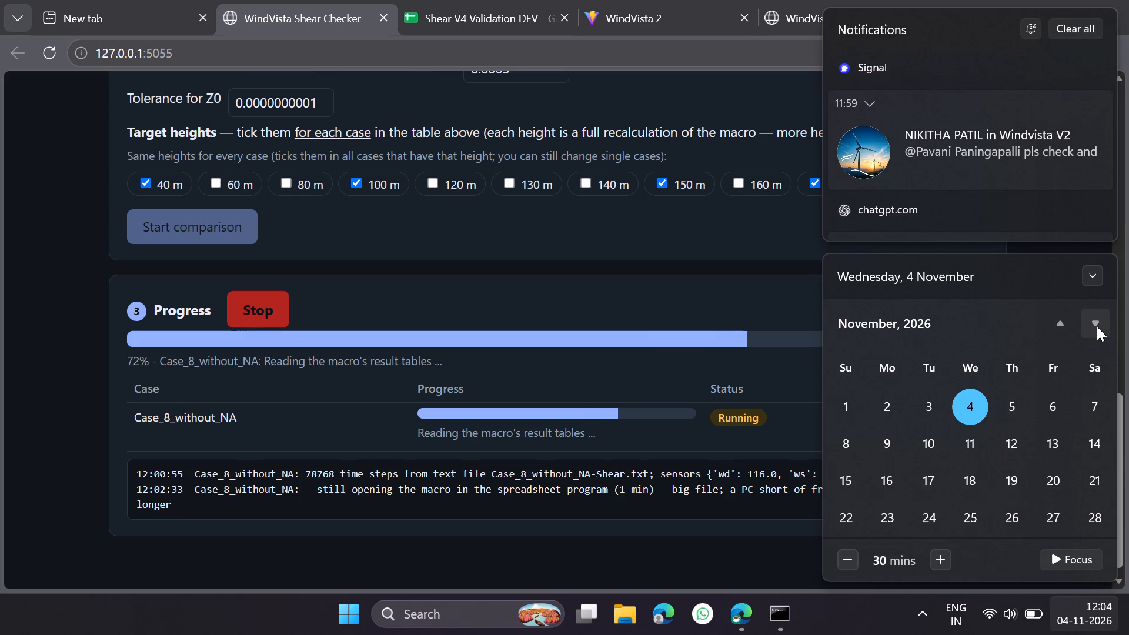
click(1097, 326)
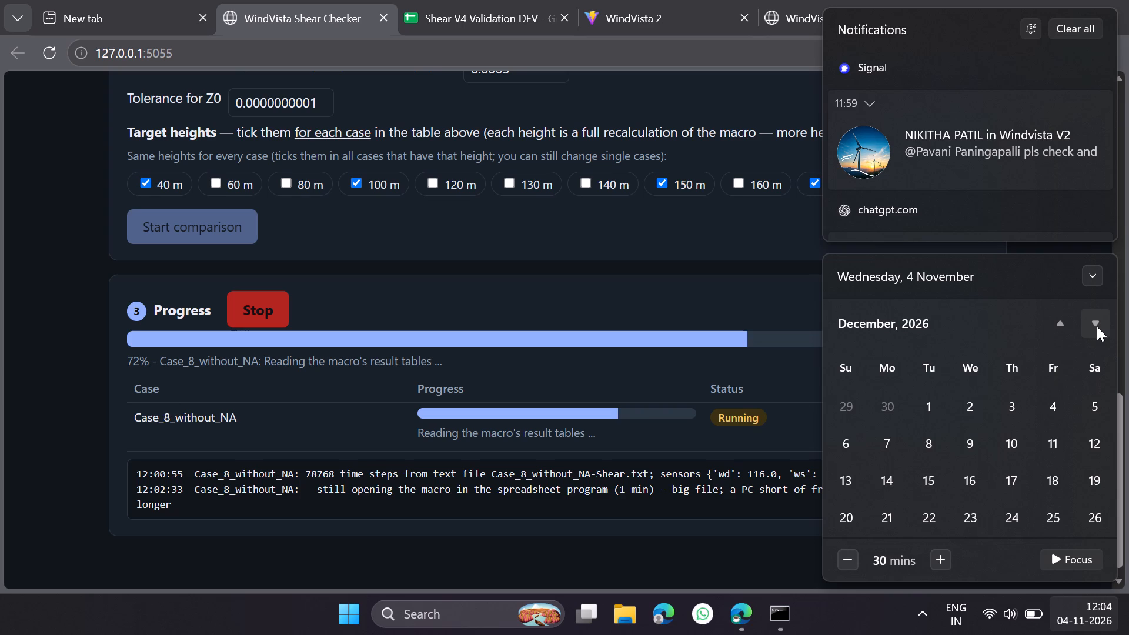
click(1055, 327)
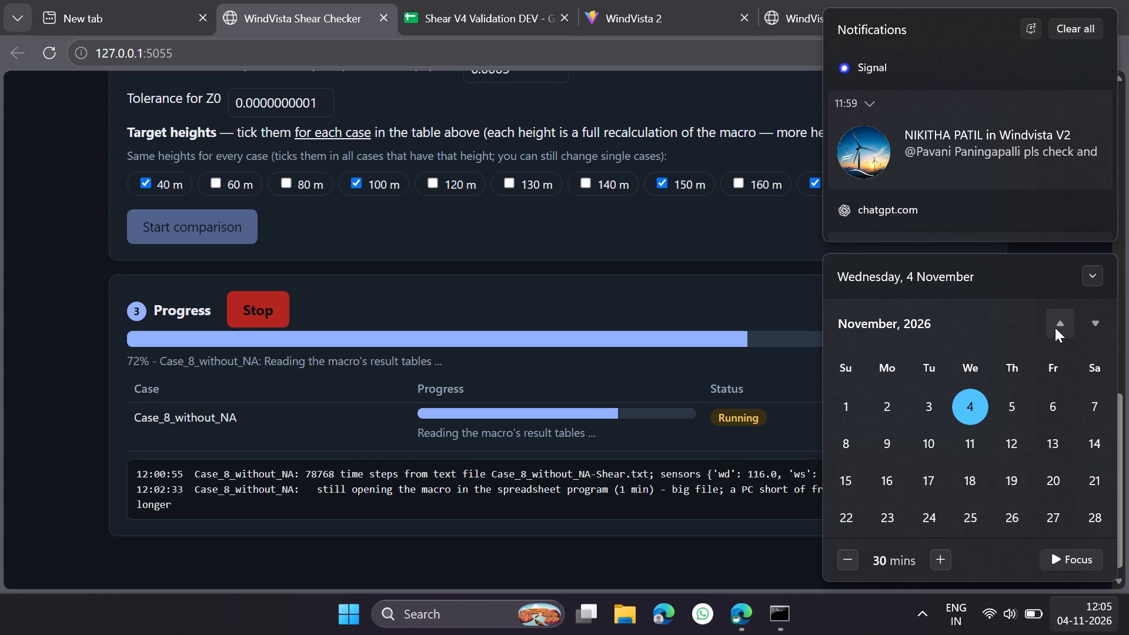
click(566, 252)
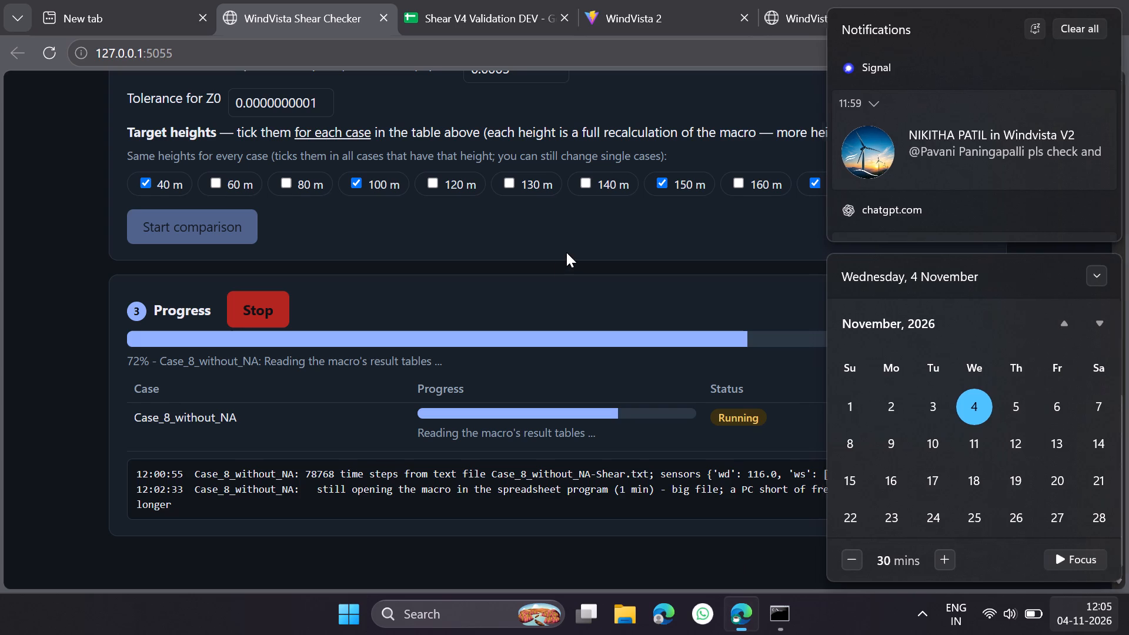
Check the progress of the online Case_8_with_NA and local Case_8_without_NA runs and the Case 8 rows in the Phase_3 sheet.
click(824, 0)
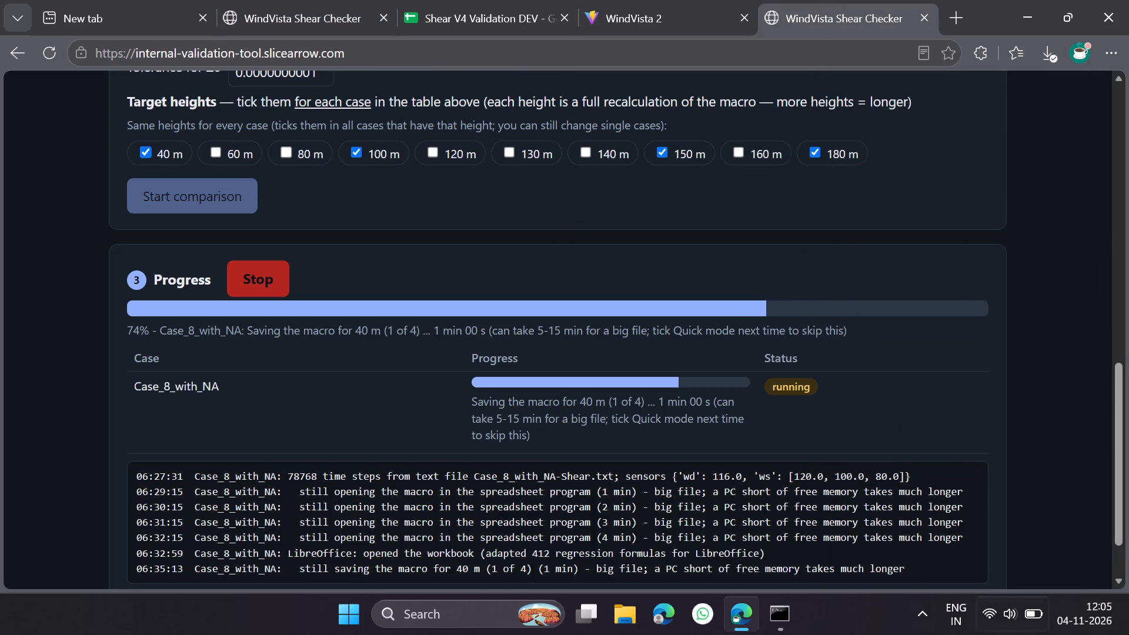
scroll(925, 406, down, 7)
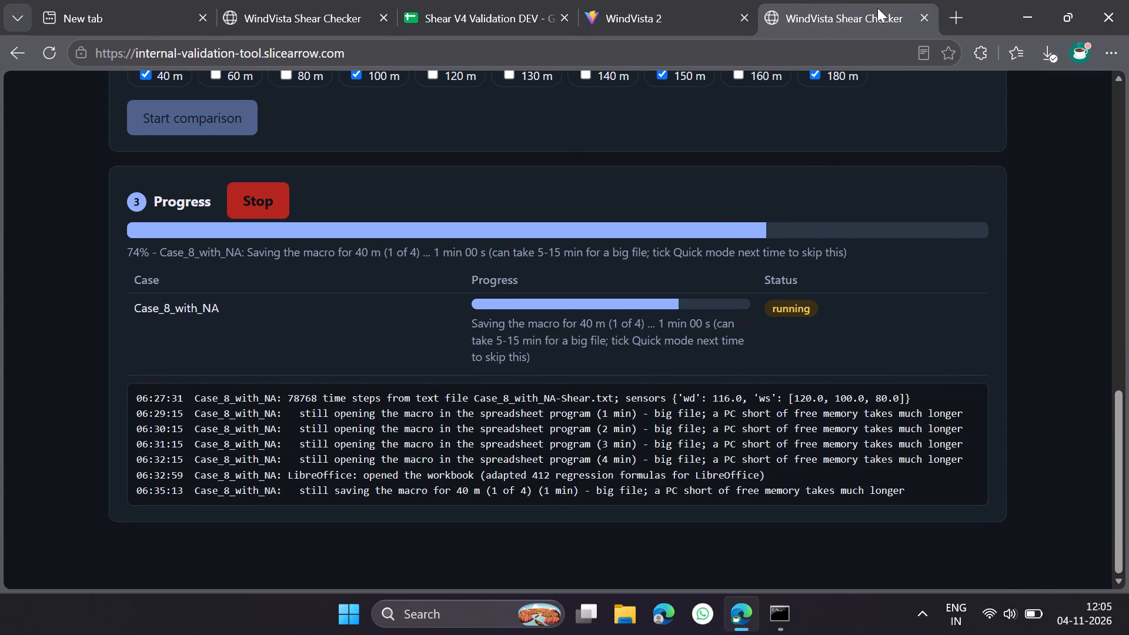
click(723, 0)
click(491, 0)
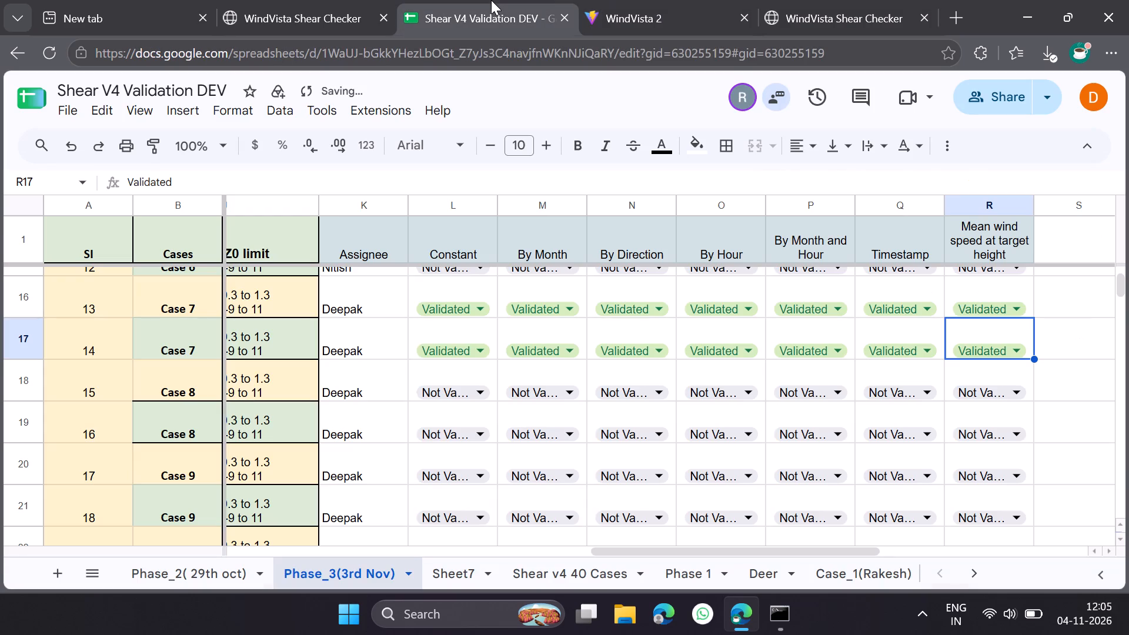
click(328, 0)
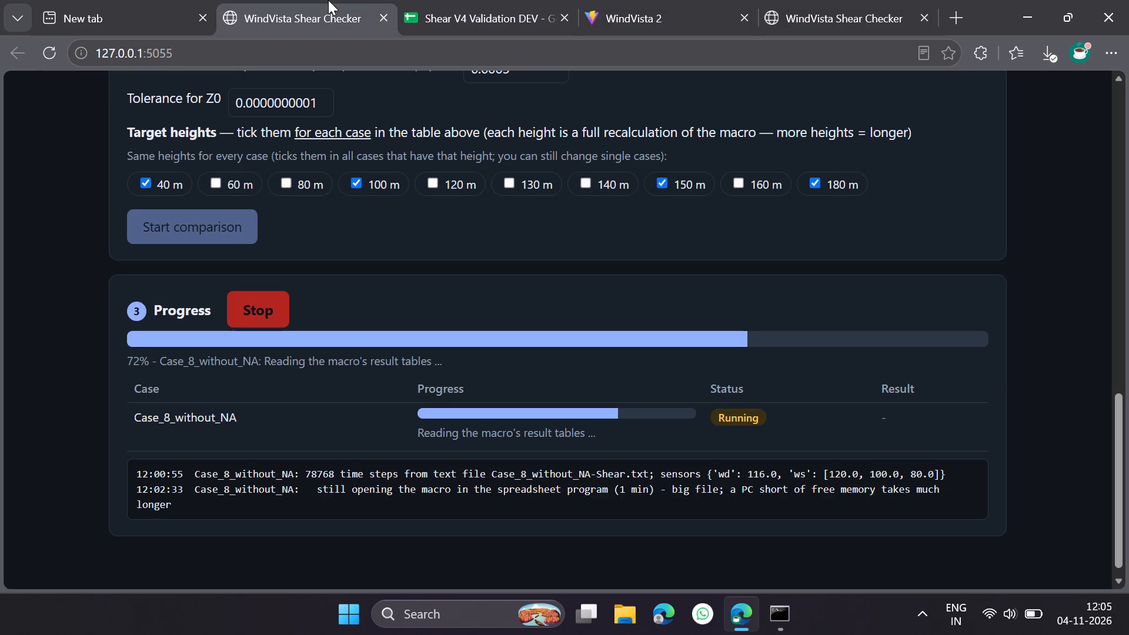
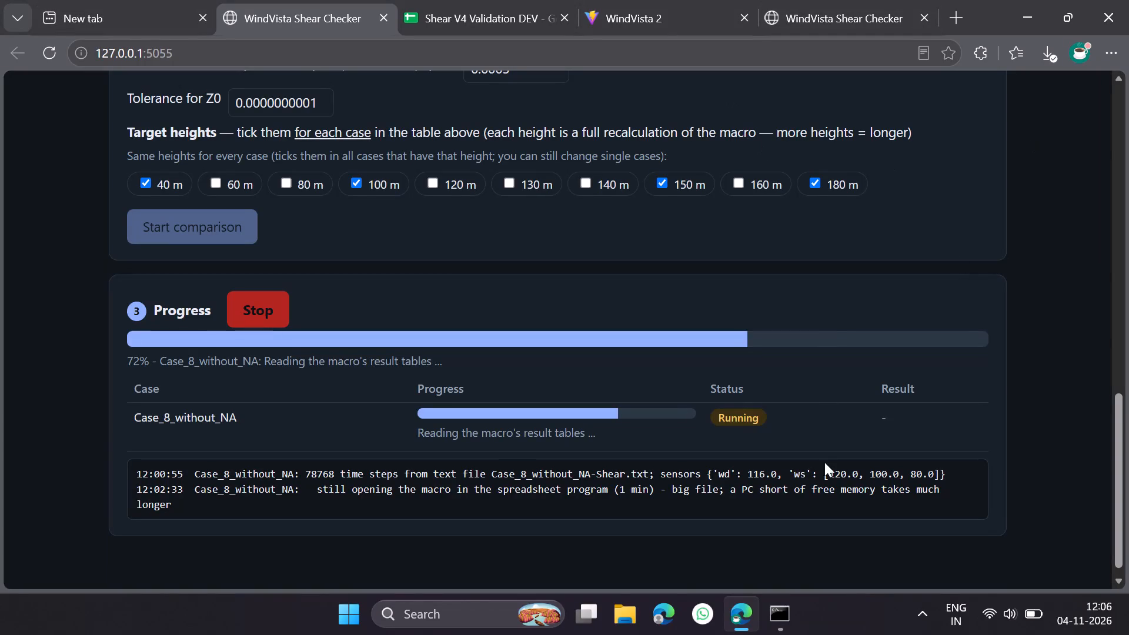
Switch to the other Edge browser window and search the web for chole bhature.
click(657, 628)
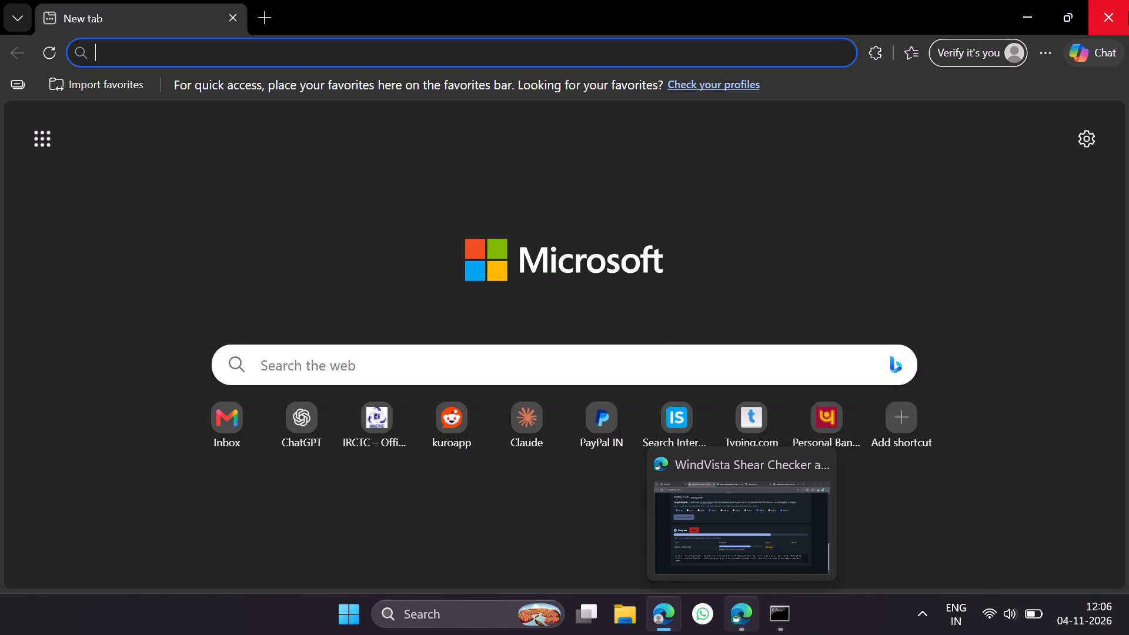
text(chole)
key(space)
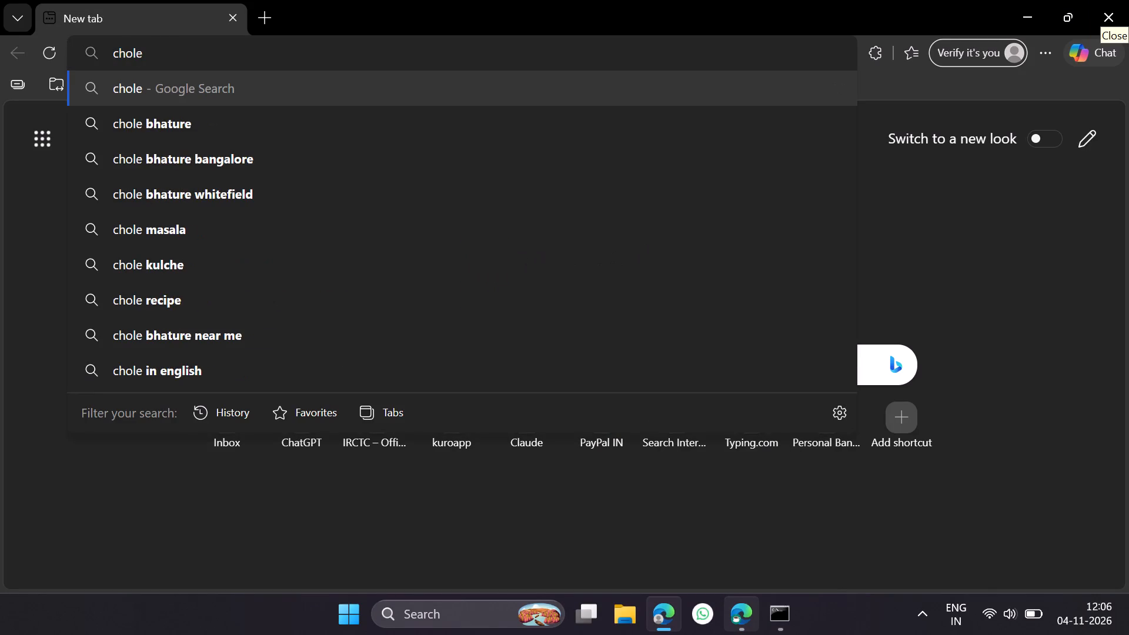
text(bhature)
key(Return)
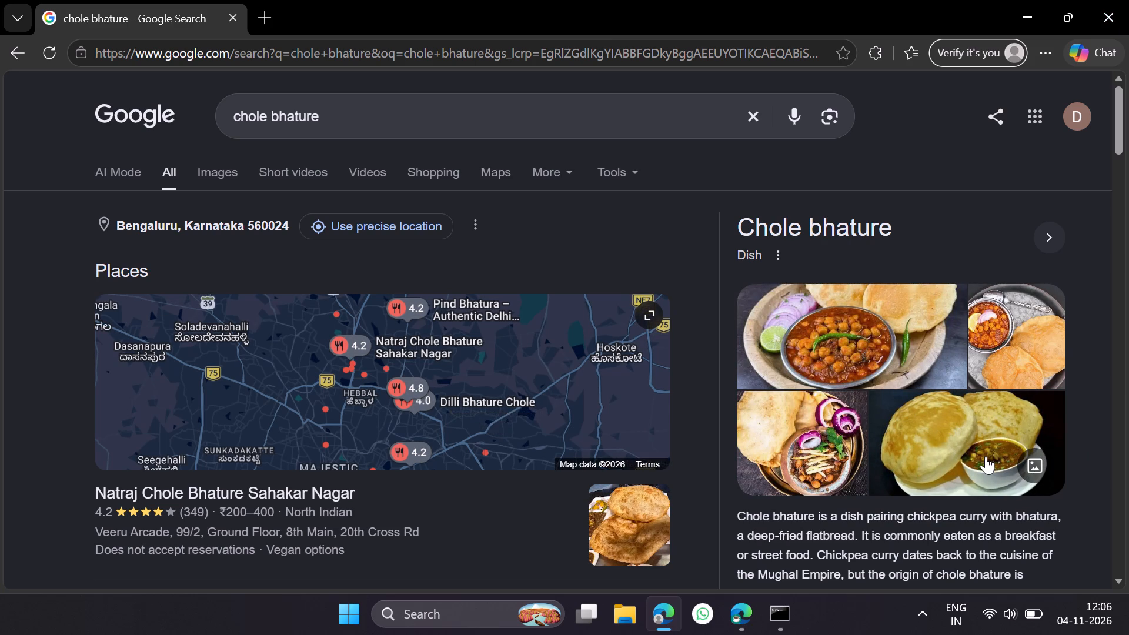
Browse the chole bhature image results at 100% page zoom and close that browser window.
click(838, 336)
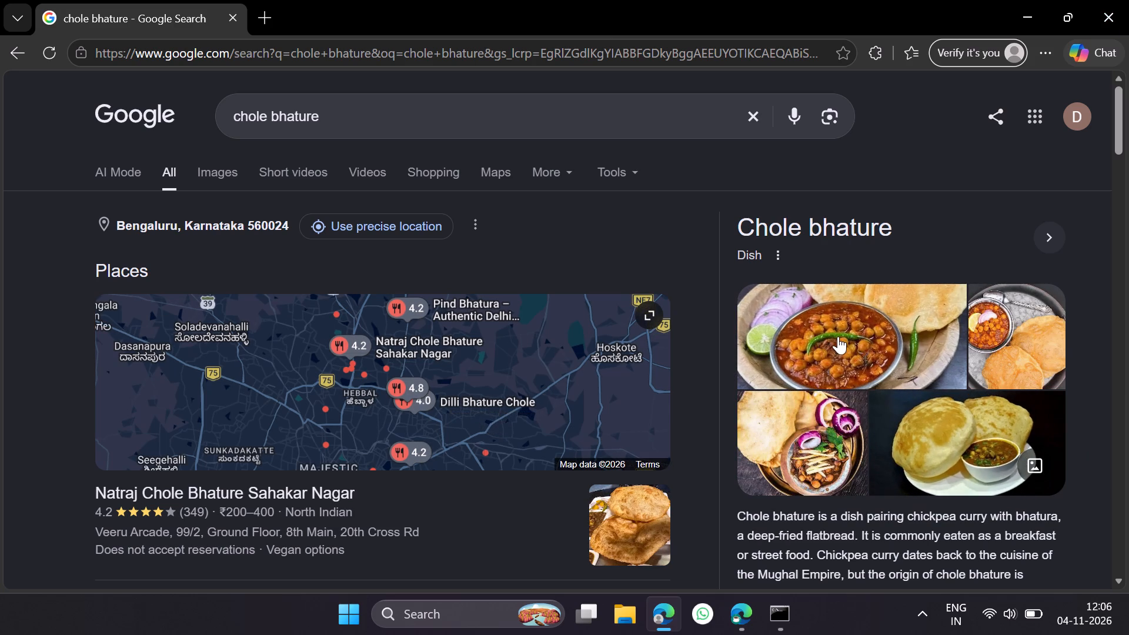
ctrl+scroll(910, 367, up, 2)
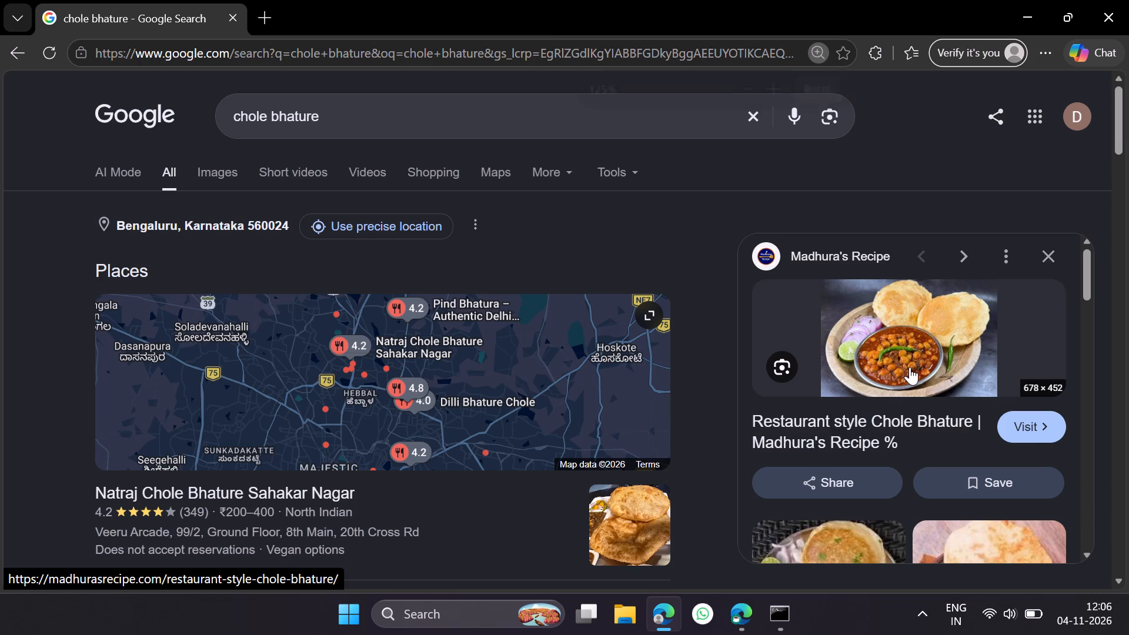
ctrl+scroll(910, 367, up, 4)
click(384, 317)
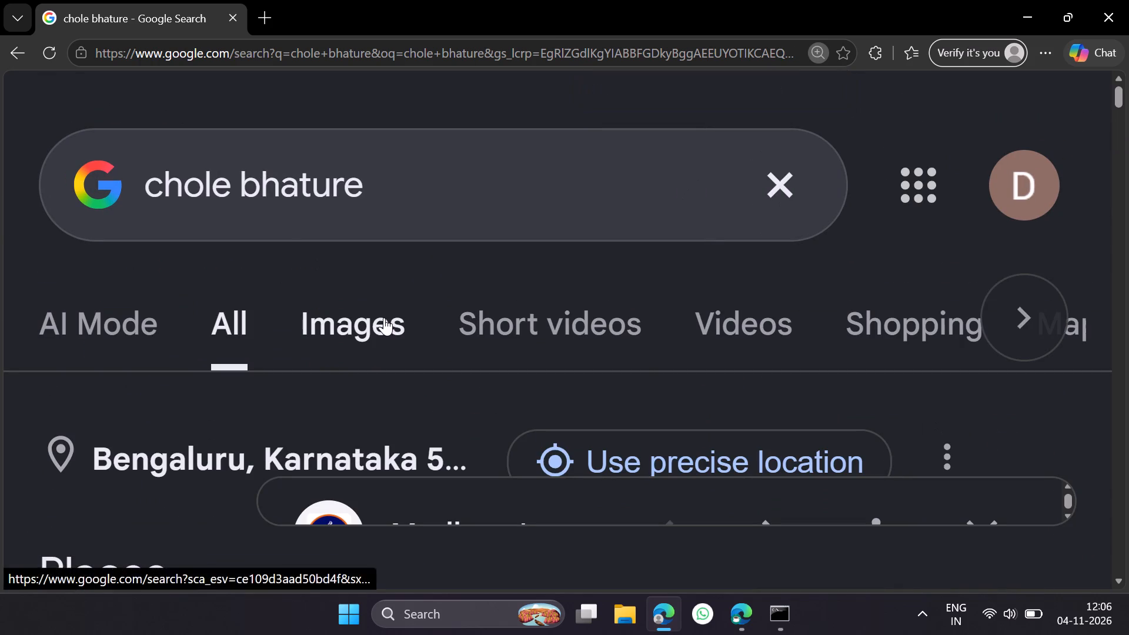
ctrl+scroll(610, 293, down, 6)
scroll(312, 447, down, 2)
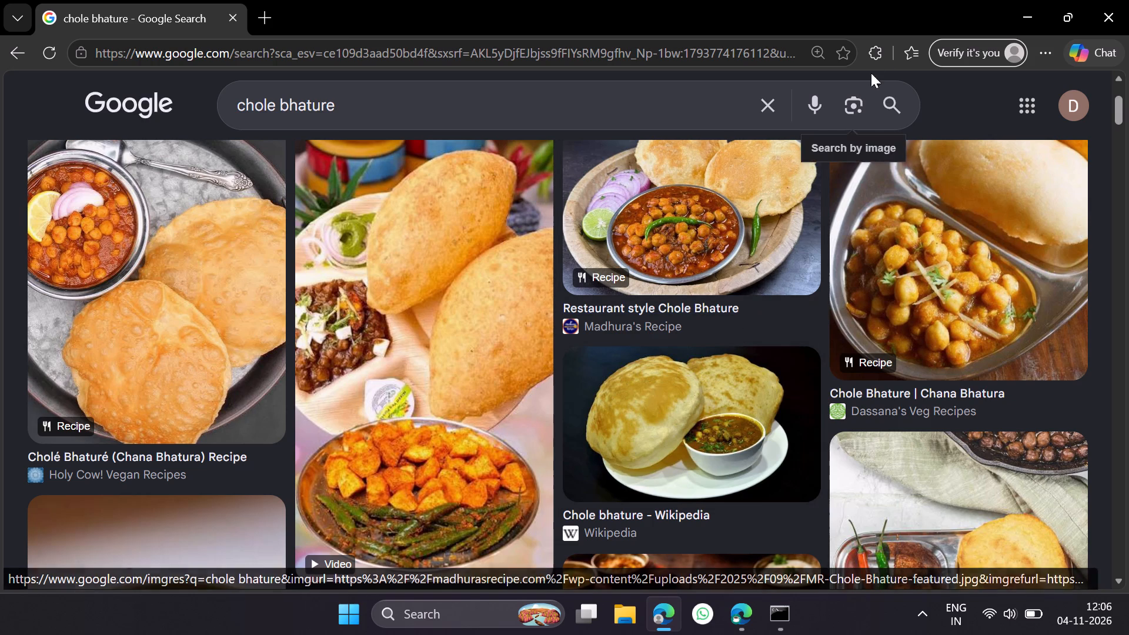
click(817, 59)
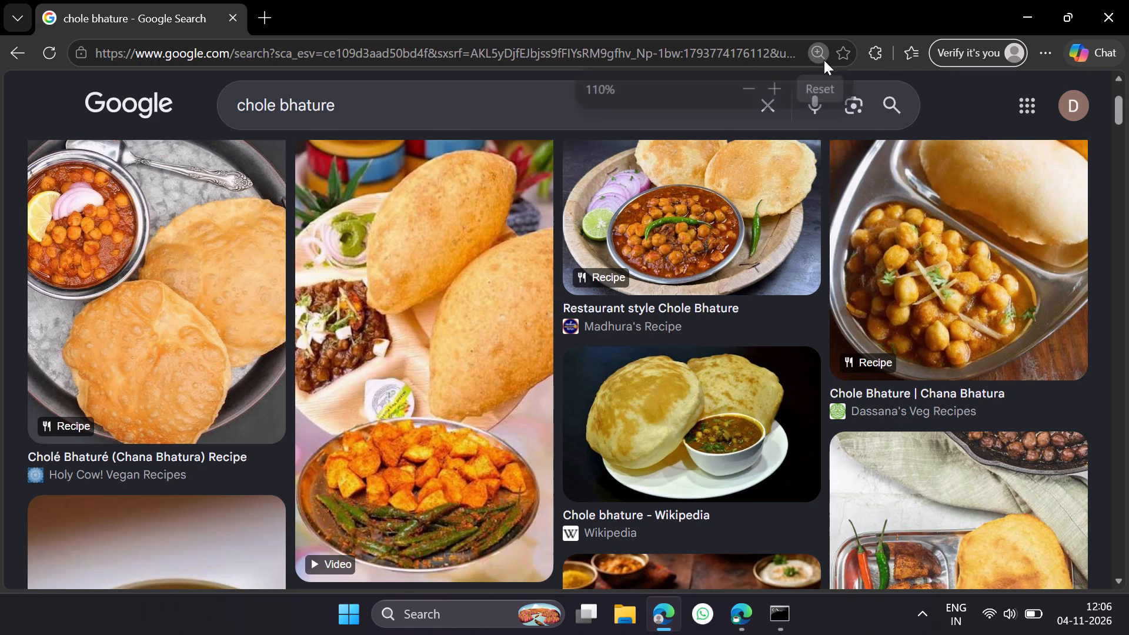
click(827, 89)
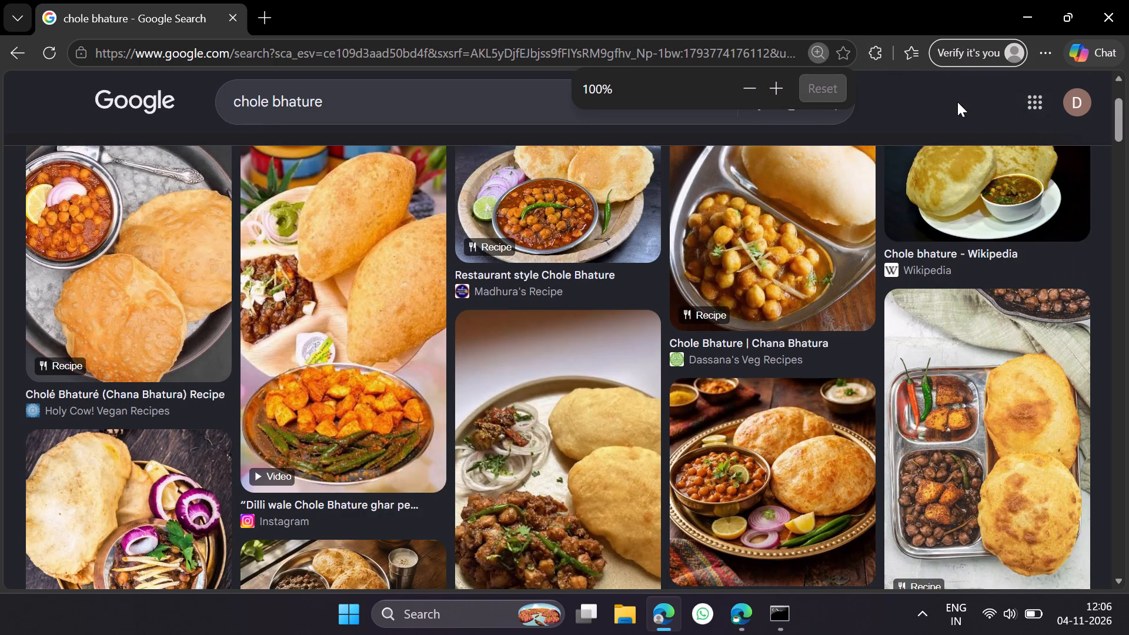
click(957, 102)
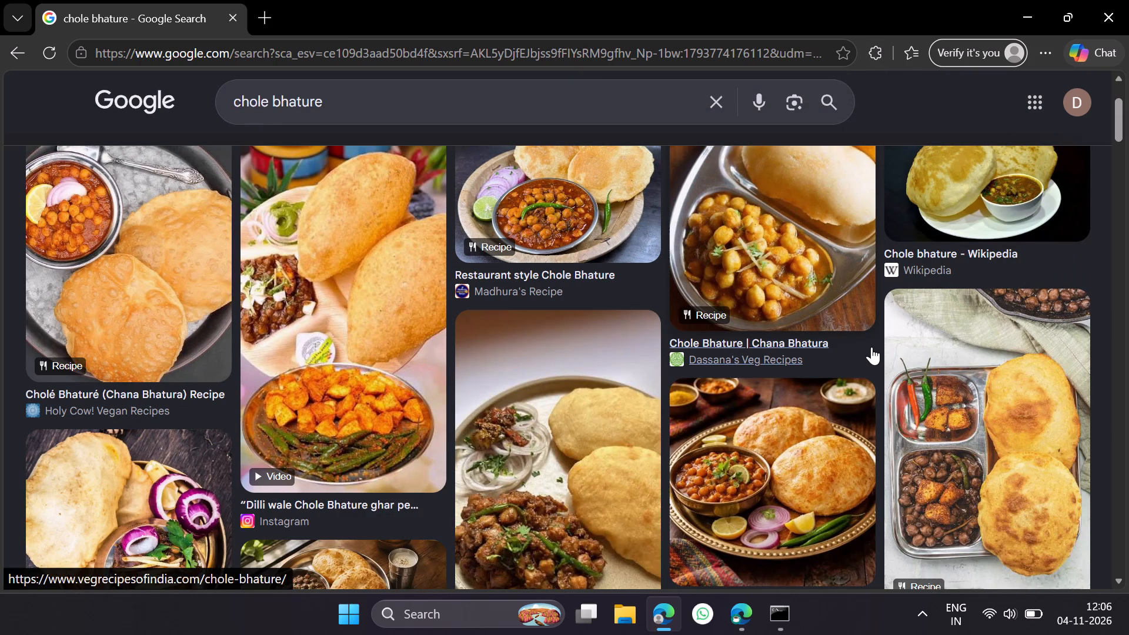
scroll(880, 527, up, 7)
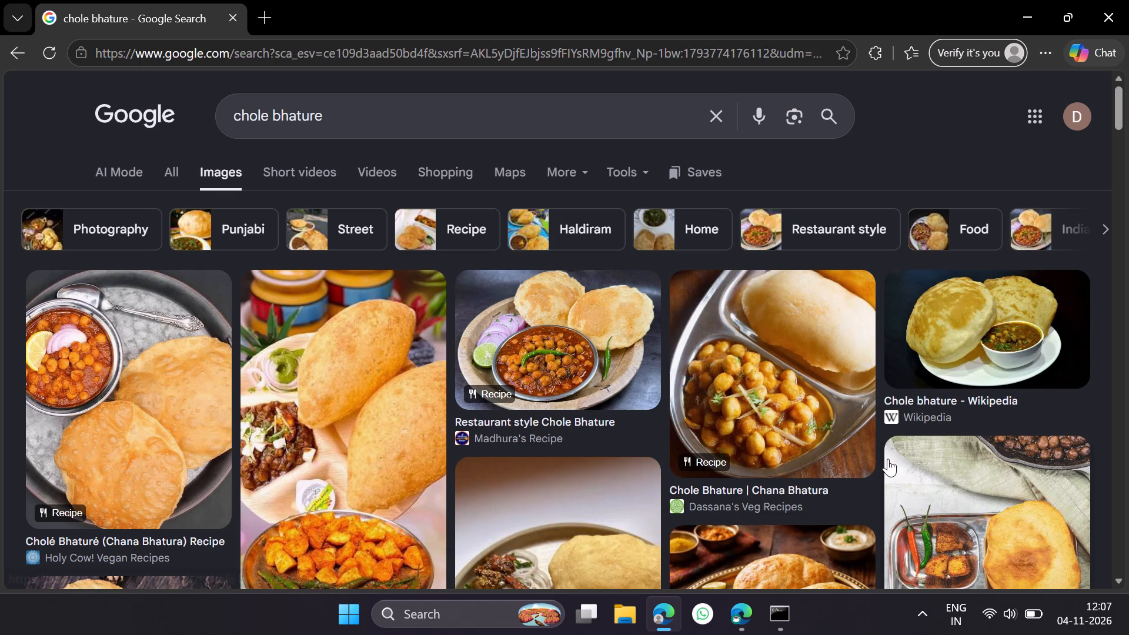
click(1128, 0)
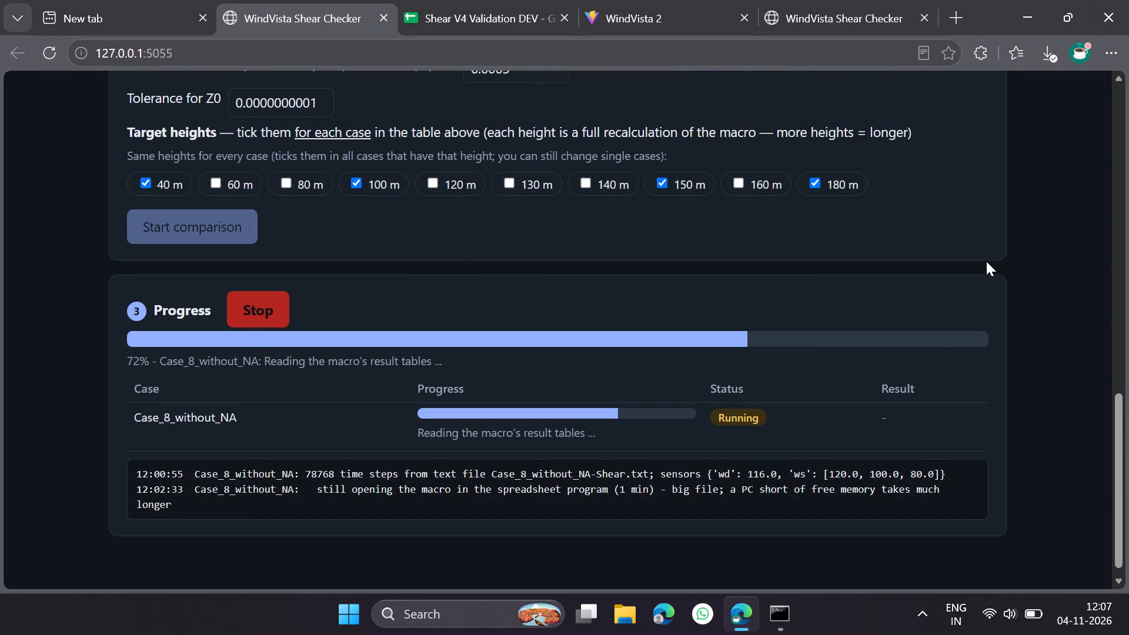
Check the progress of the online Case_8_with_NA and local Case_8_without_NA comparison runs.
click(865, 0)
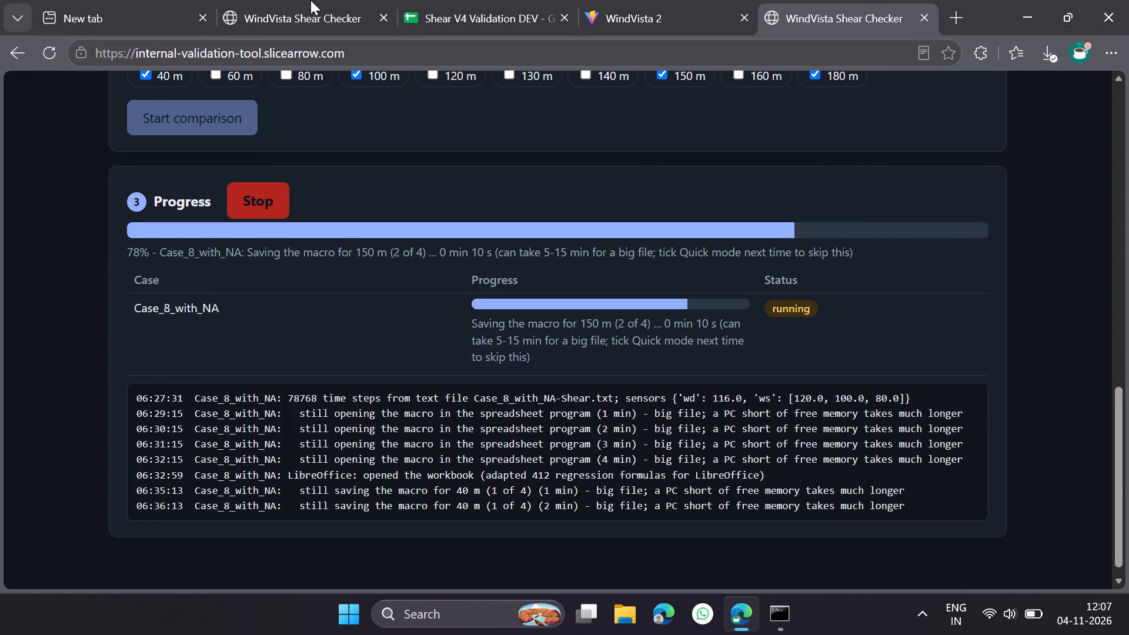
scroll(942, 200, down, 7)
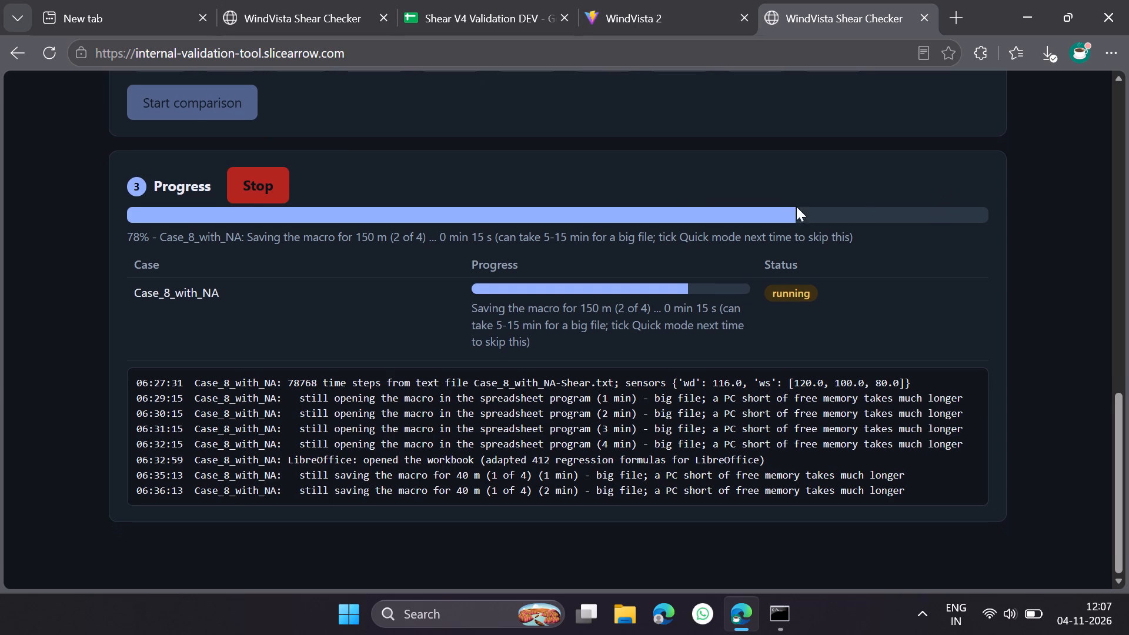
click(342, 0)
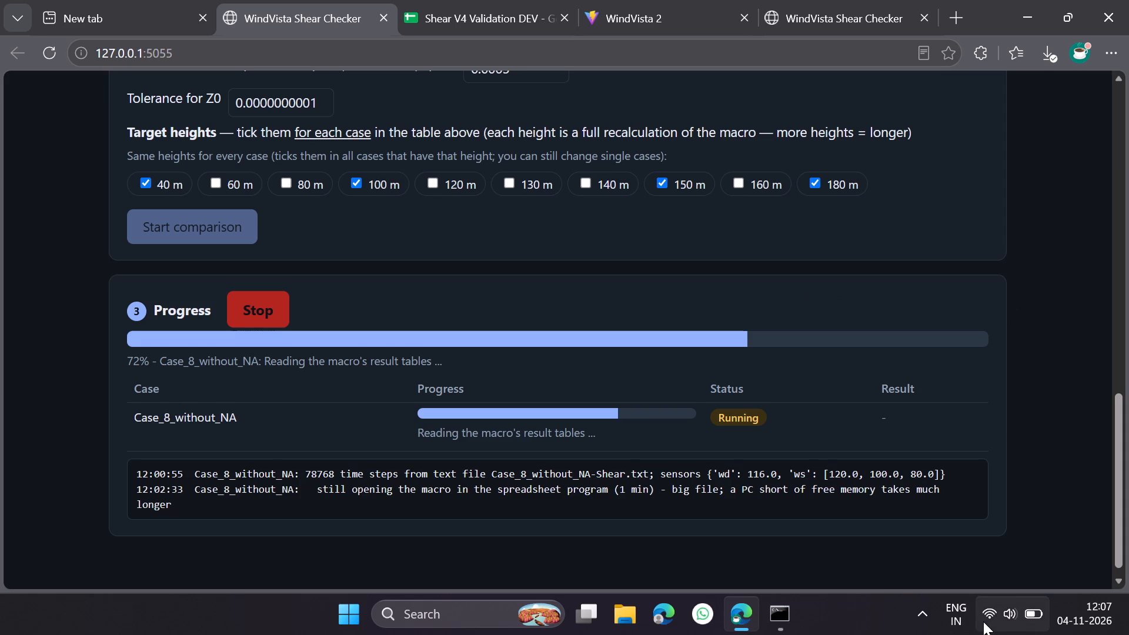
click(998, 432)
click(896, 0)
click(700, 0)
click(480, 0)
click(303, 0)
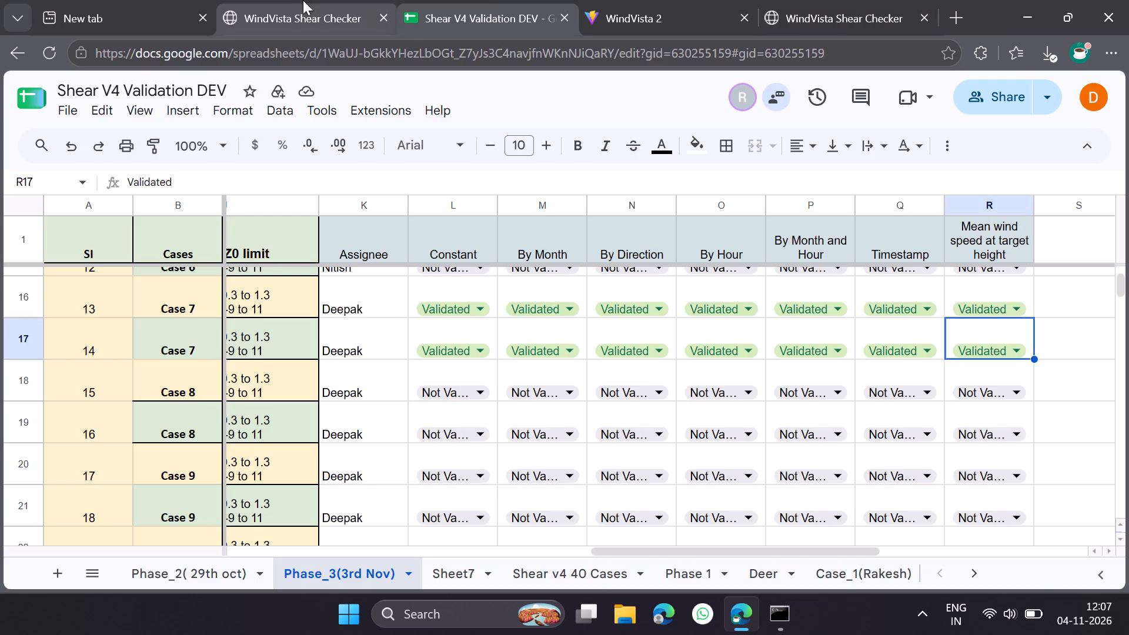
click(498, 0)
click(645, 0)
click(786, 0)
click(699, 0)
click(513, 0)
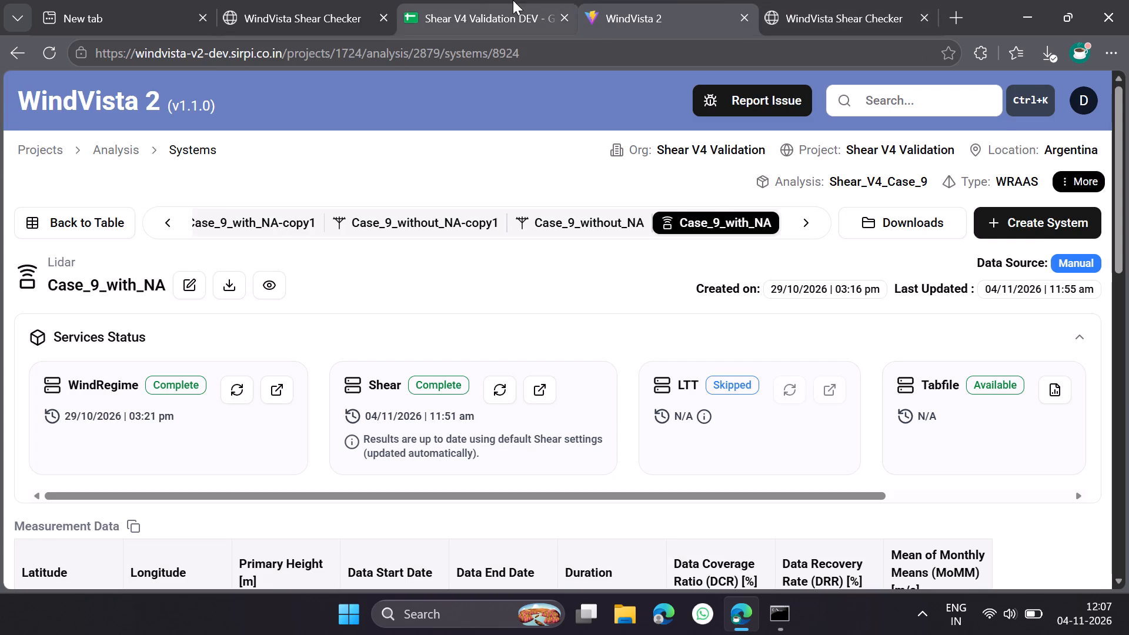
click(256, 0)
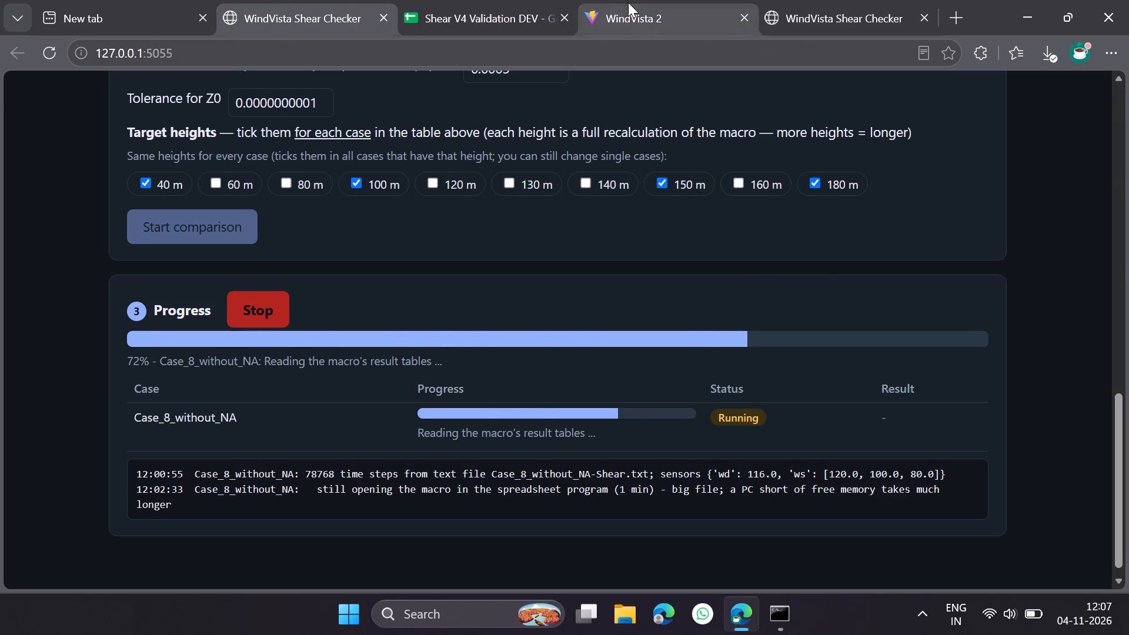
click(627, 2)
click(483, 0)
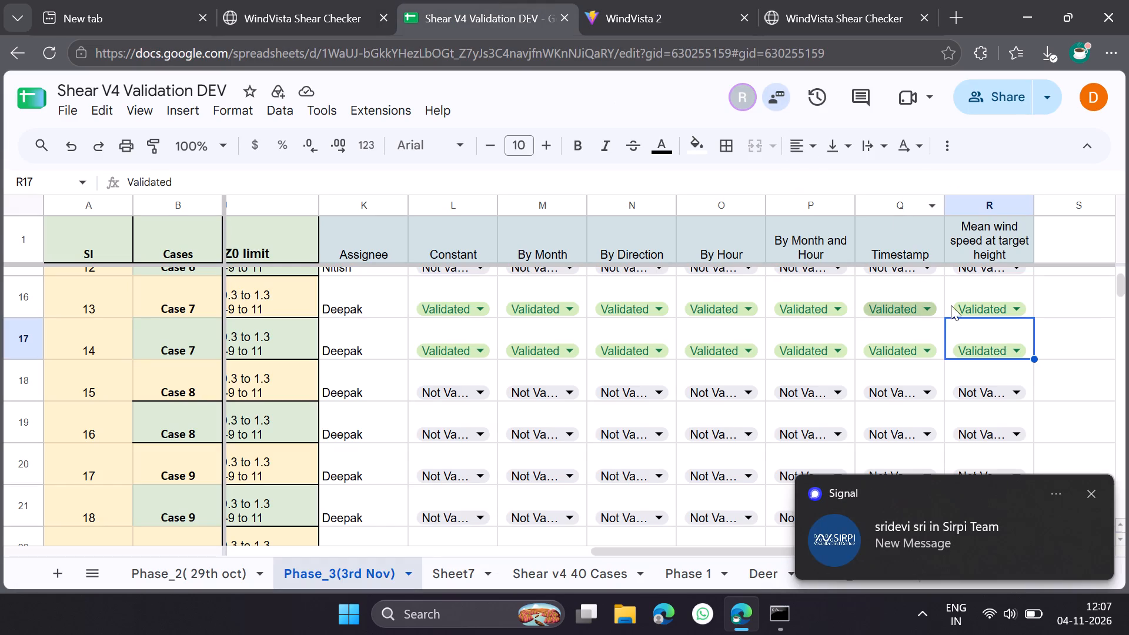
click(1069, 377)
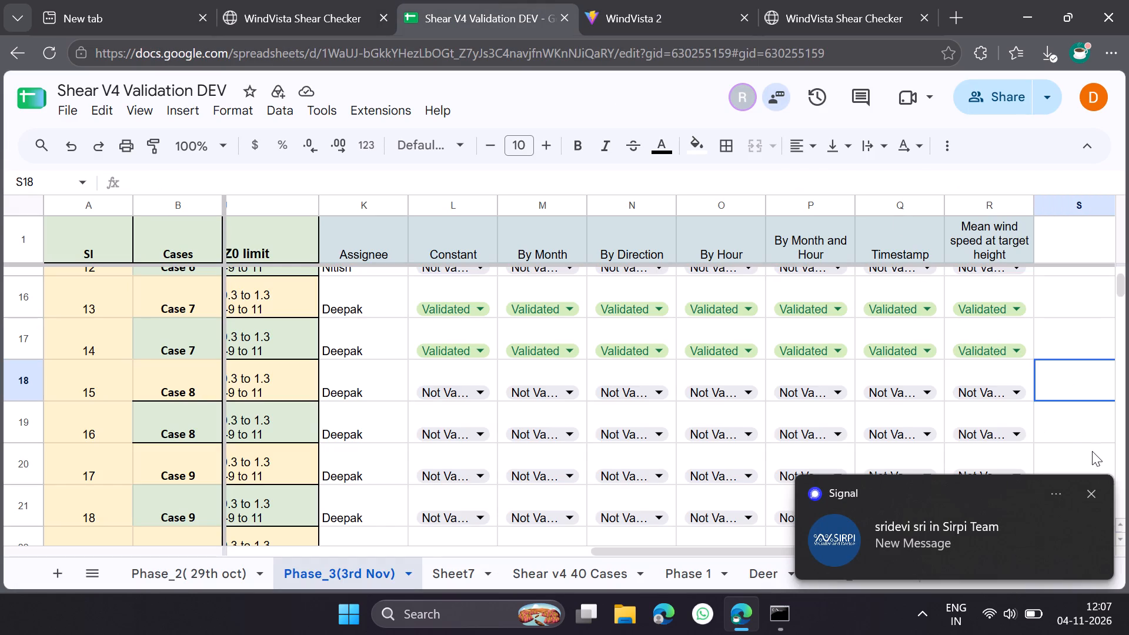
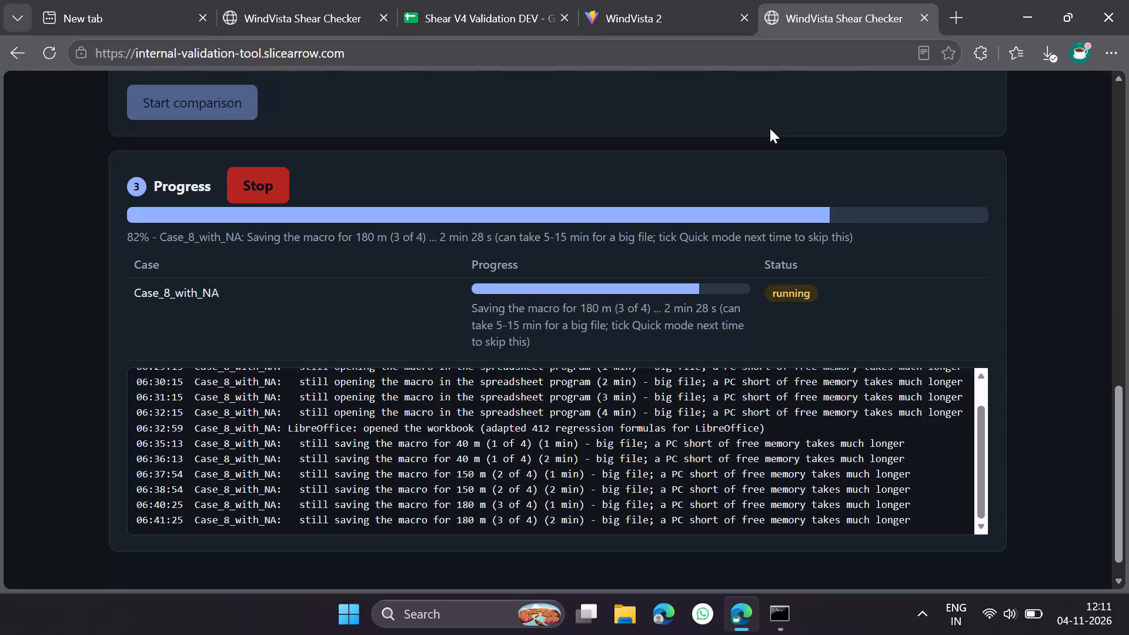
Review the case validation statuses in the Phase_3(3rd Nov) sheet of the Shear V4 Validation DEV spreadsheet.
click(260, 0)
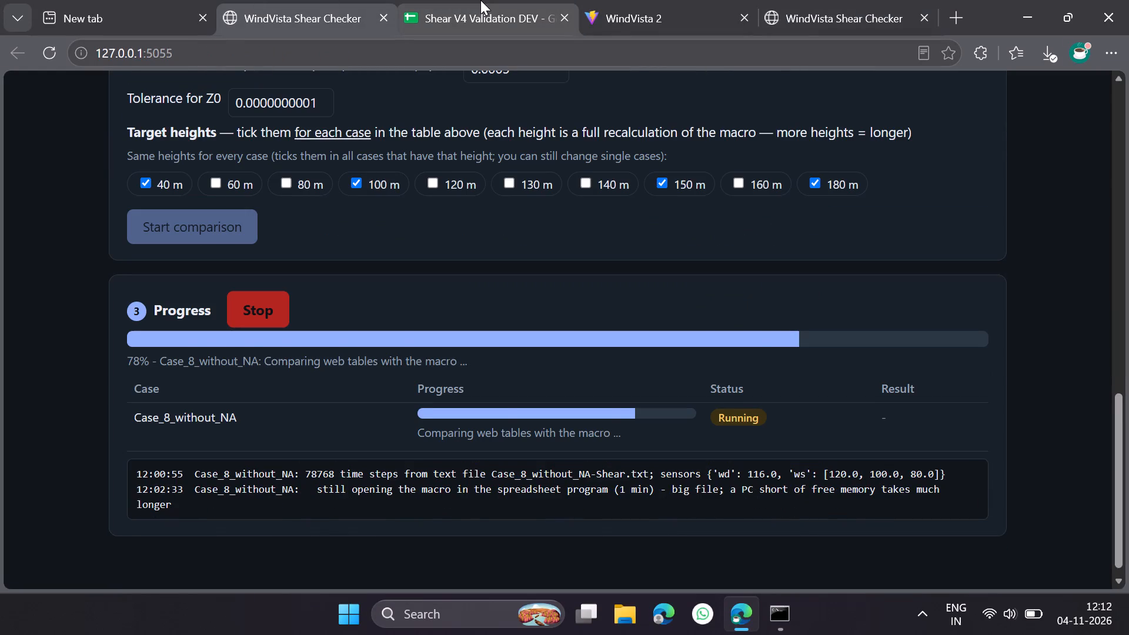
click(480, 0)
double_click(642, 0)
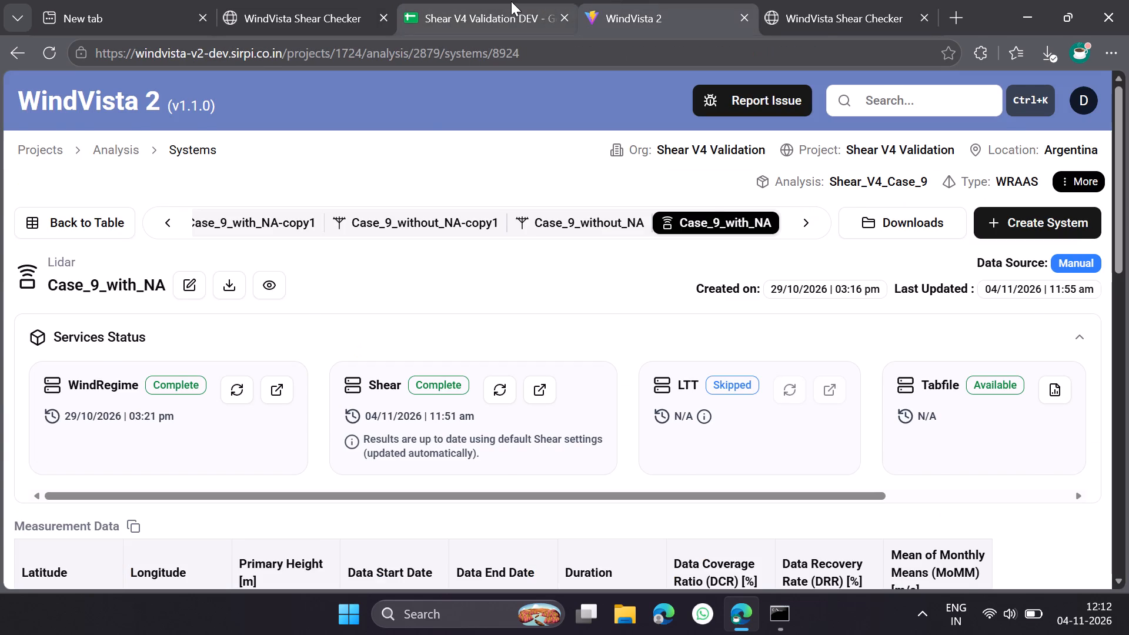
click(511, 1)
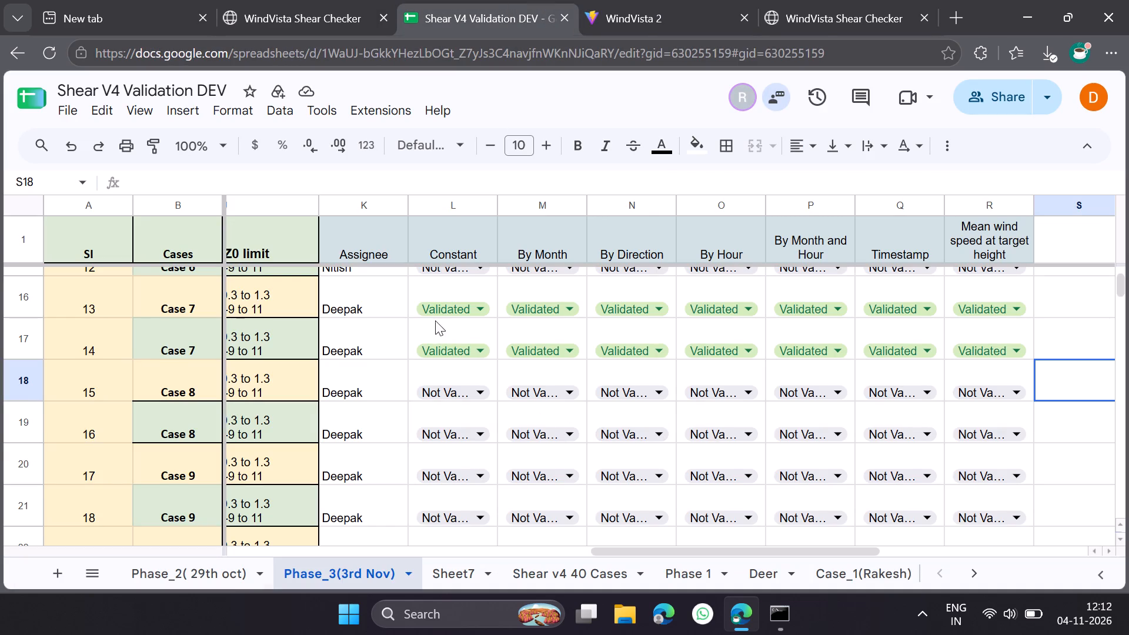
scroll(646, 443, up, 9)
scroll(664, 439, down, 7)
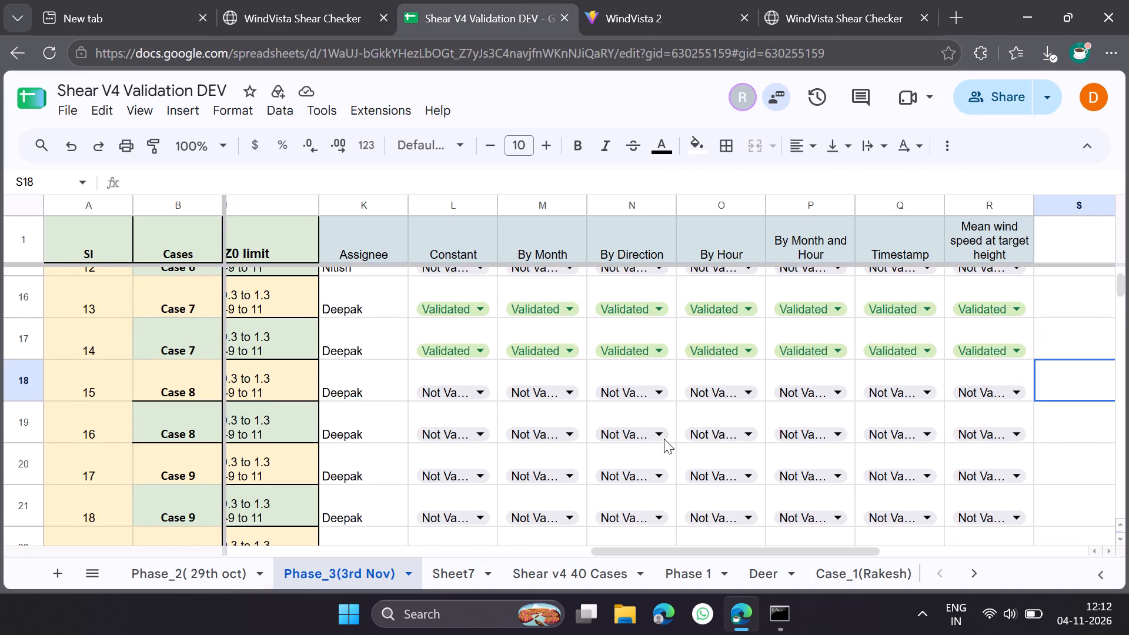
scroll(664, 439, down, 20)
scroll(664, 439, up, 5)
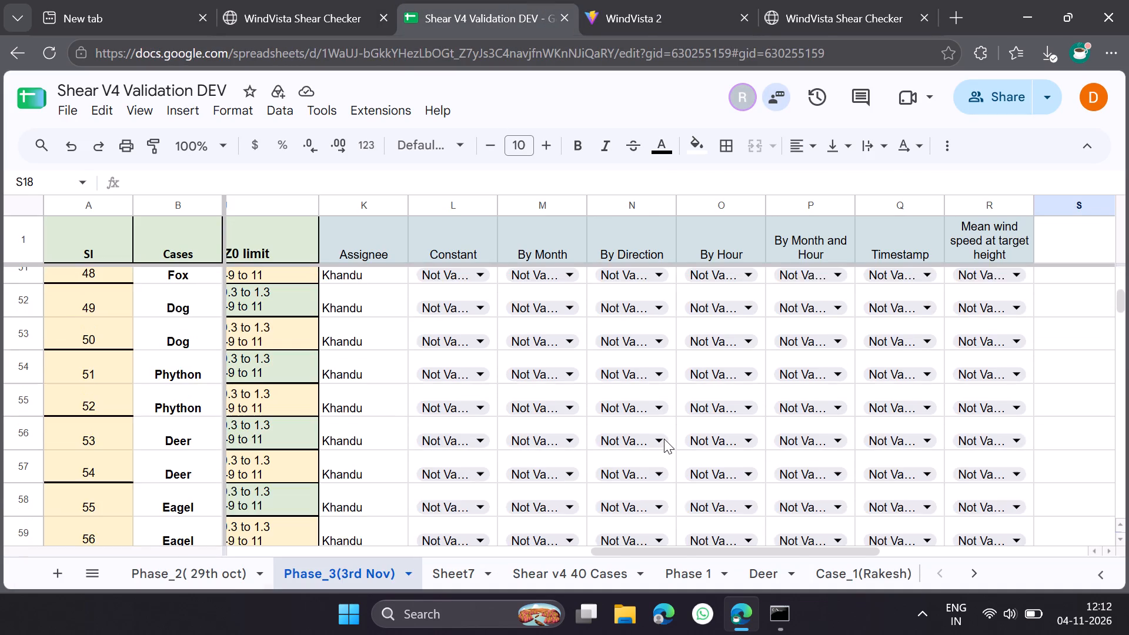
scroll(664, 439, up, 4)
scroll(664, 439, down, 2)
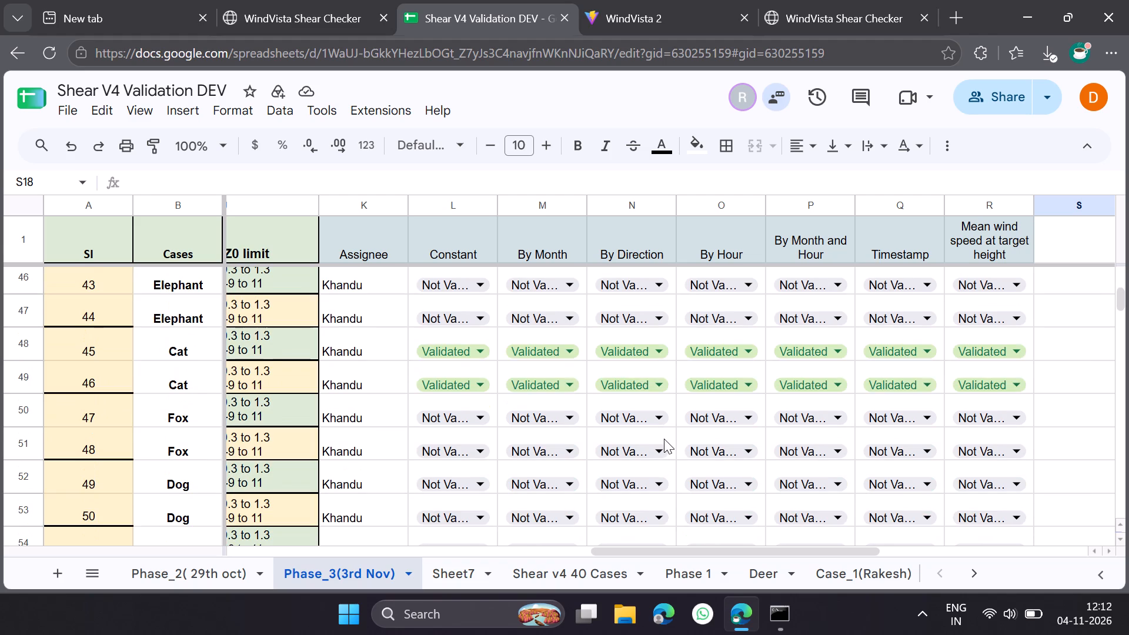
Check the progress of the local Case_8_without_NA comparison run in the WindVista Shear Checker.
click(281, 0)
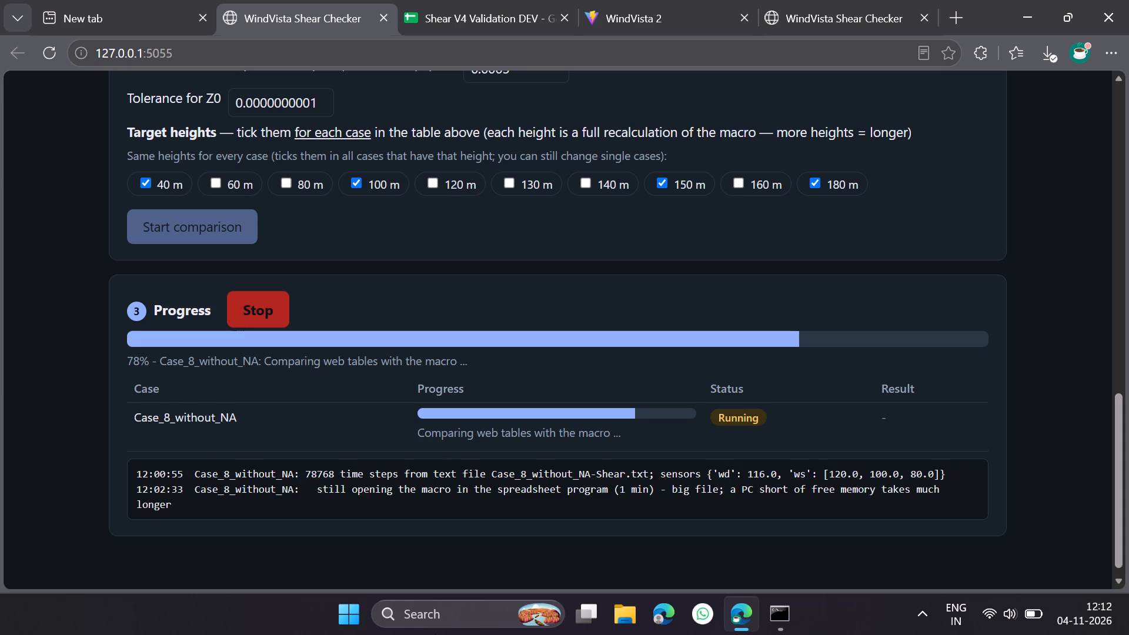
scroll(210, 634, up, 1)
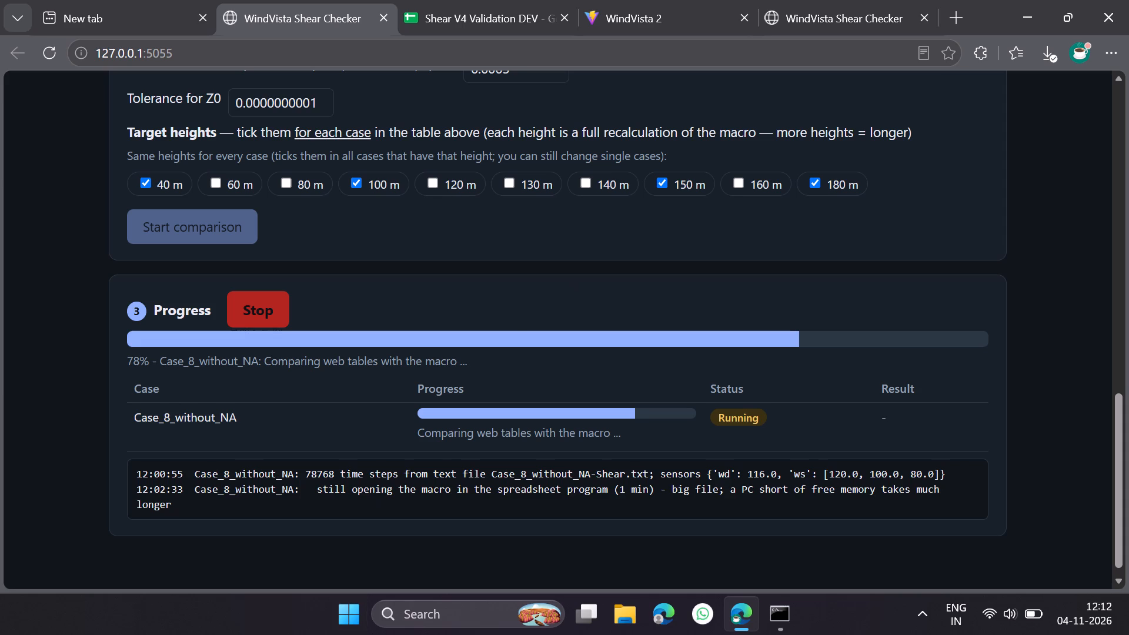
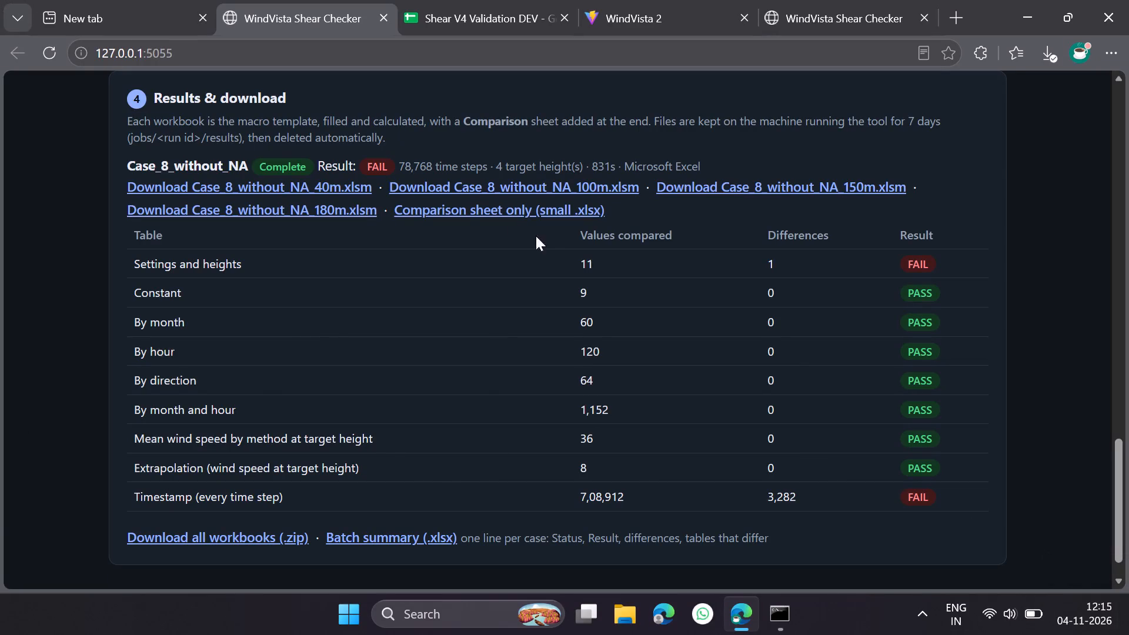
In the Phase_3(3rd Nov) sheet, set Constant, By Month and By Direction to Validated for the Case 8 row with SI 16.
click(450, 0)
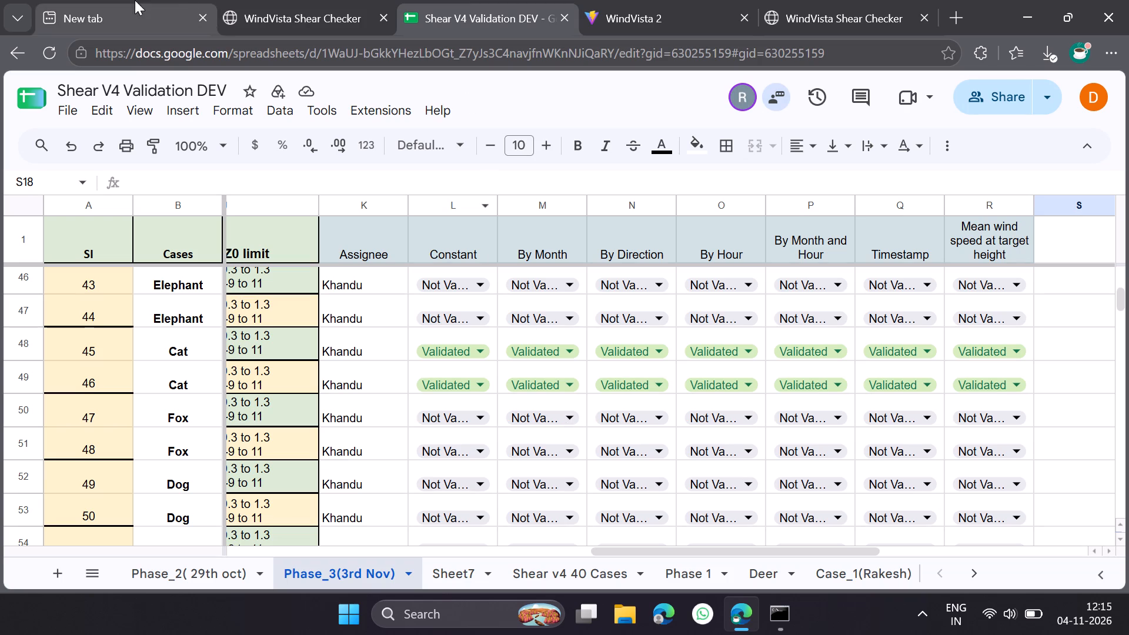
click(286, 0)
click(497, 0)
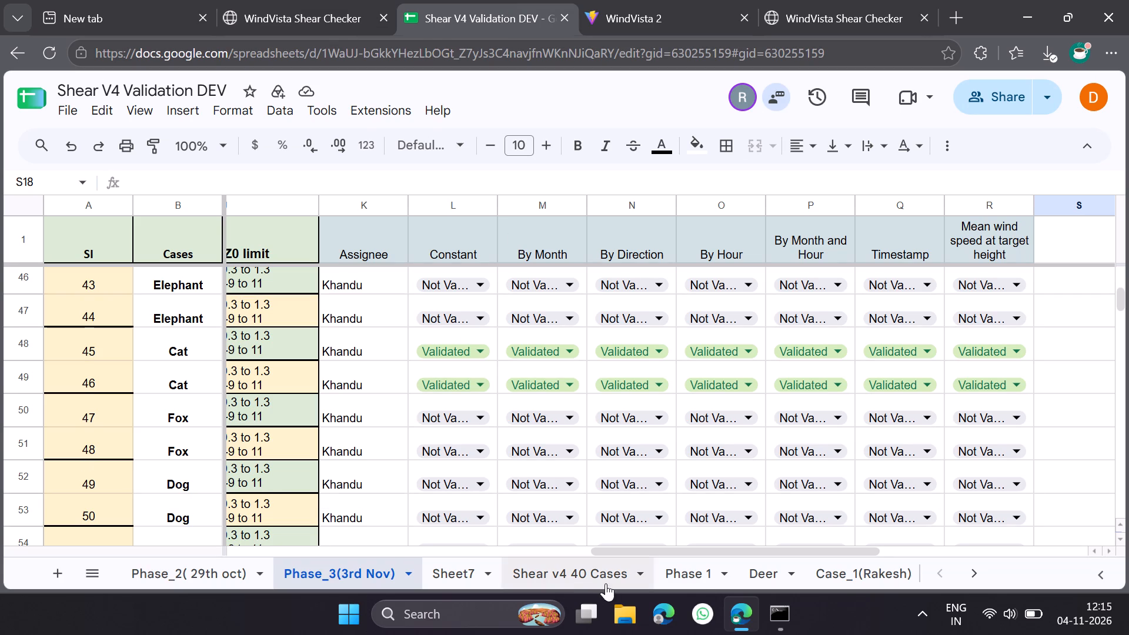
drag(705, 551, 683, 550)
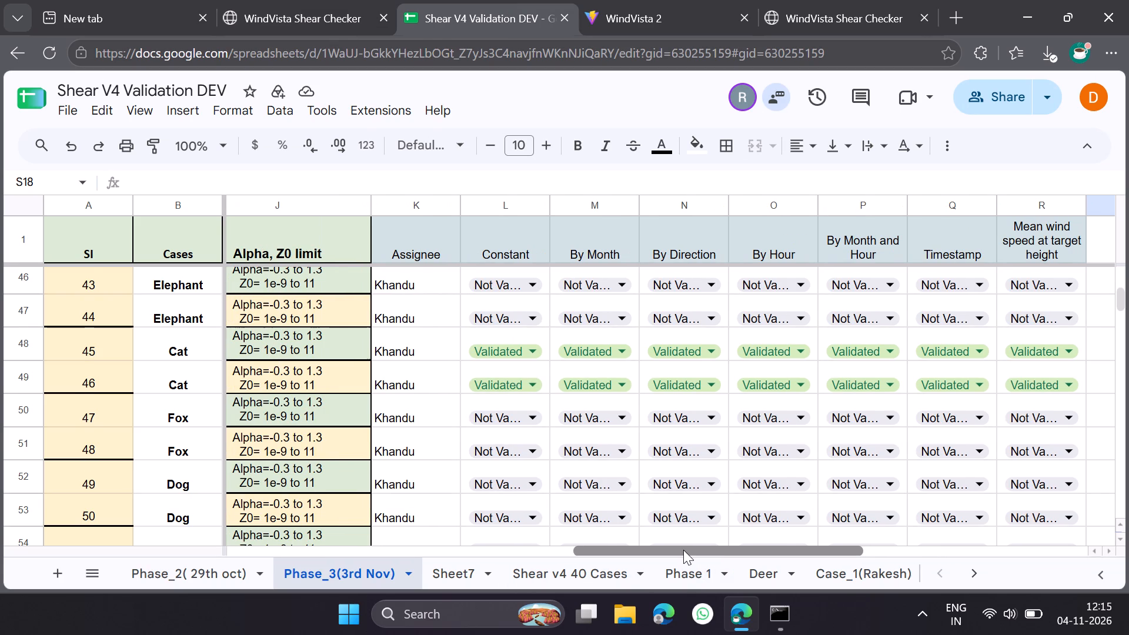
drag(683, 550, 683, 549)
scroll(634, 451, up, 13)
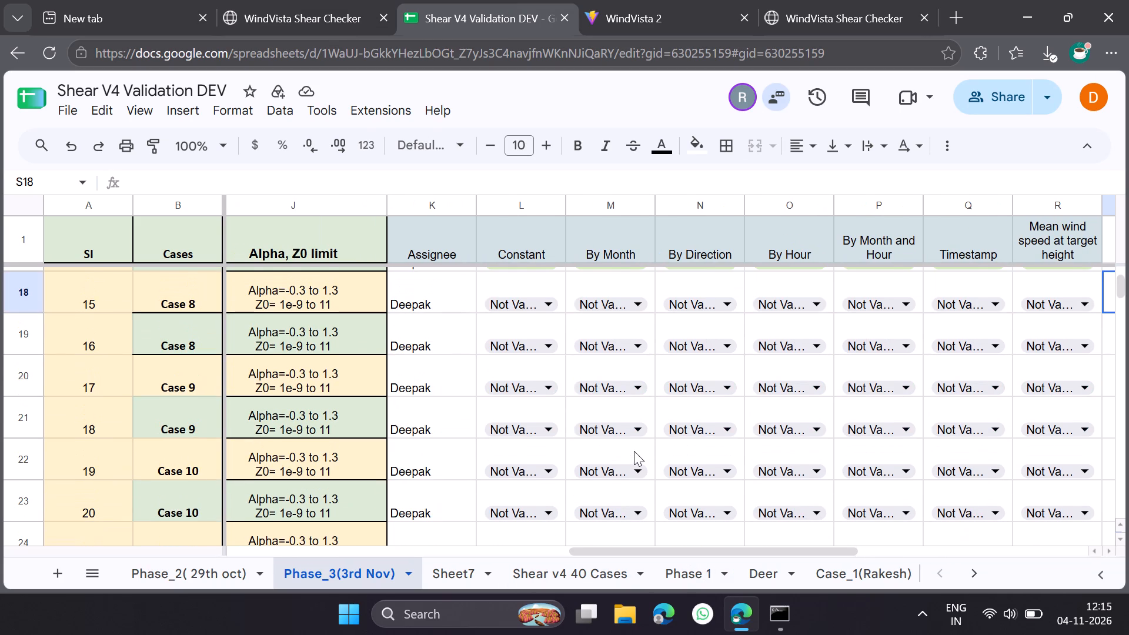
scroll(634, 451, up, 5)
scroll(634, 451, down, 3)
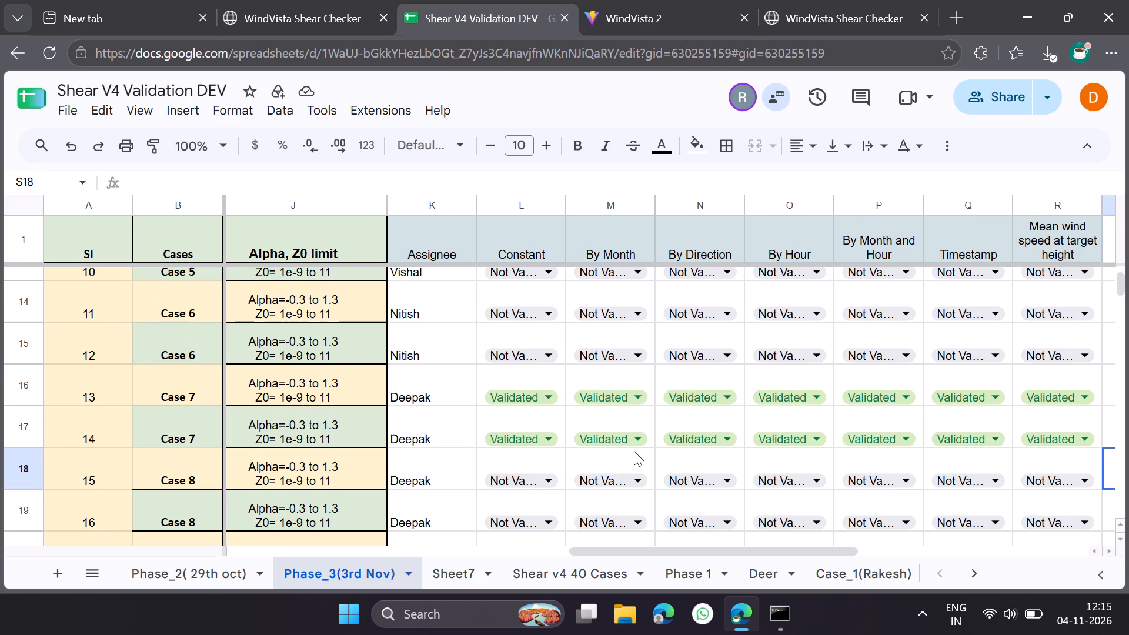
drag(616, 553, 560, 555)
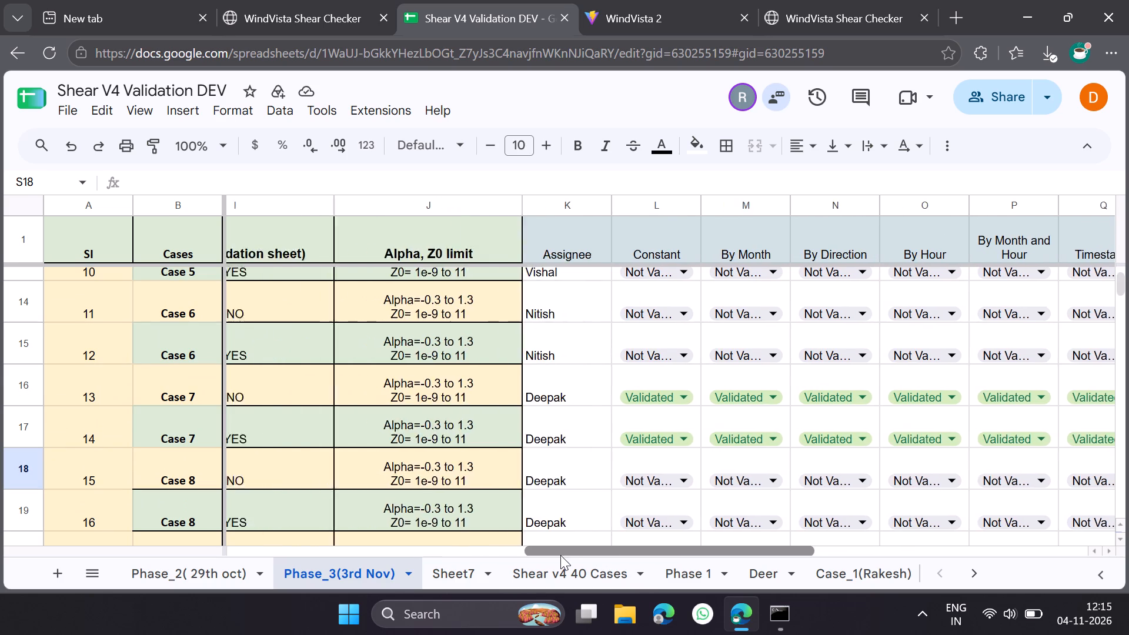
drag(560, 555, 591, 560)
click(593, 523)
click(603, 442)
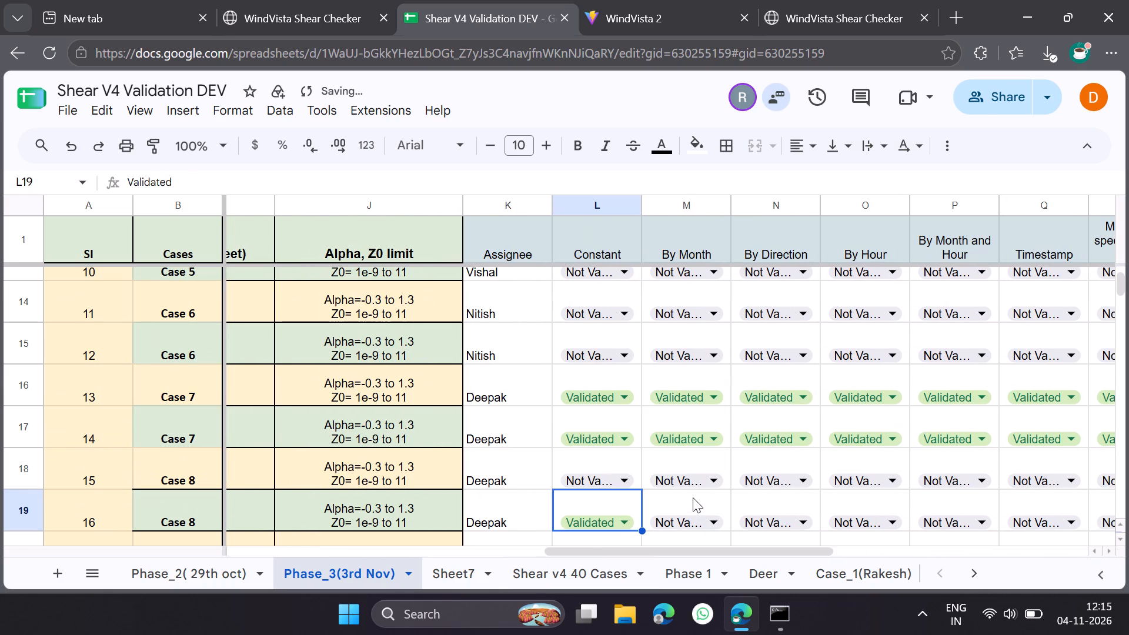
click(695, 520)
click(690, 453)
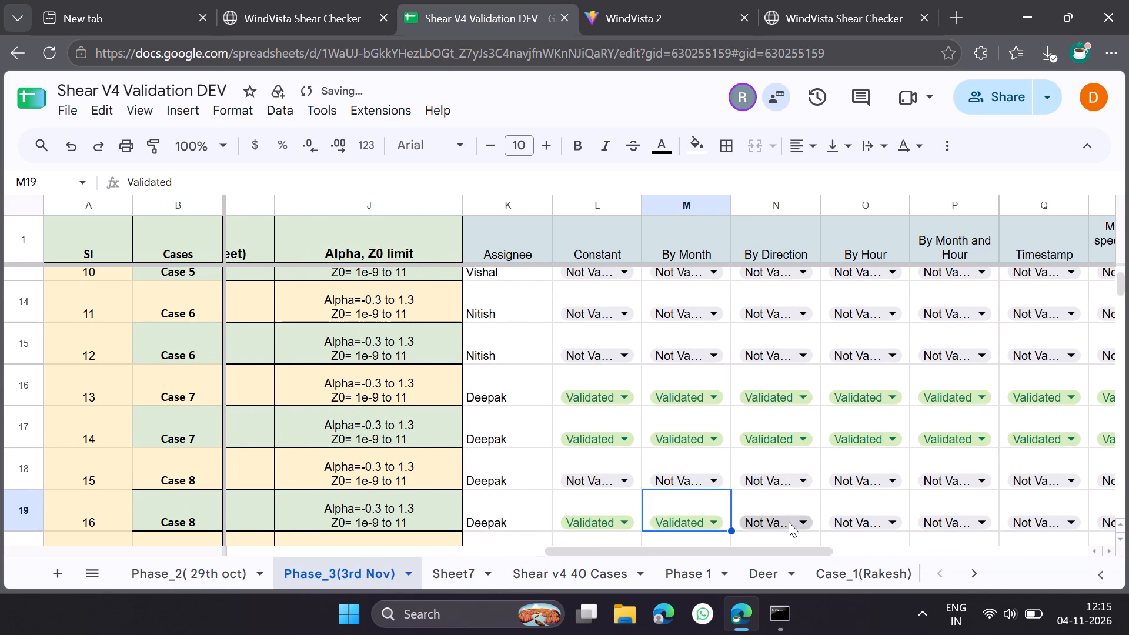
click(789, 522)
click(767, 449)
Set By Hour, By Month and Hour, Timestamp and Mean wind speed at target height to Validated for Case 8, SI 16.
drag(804, 552, 846, 549)
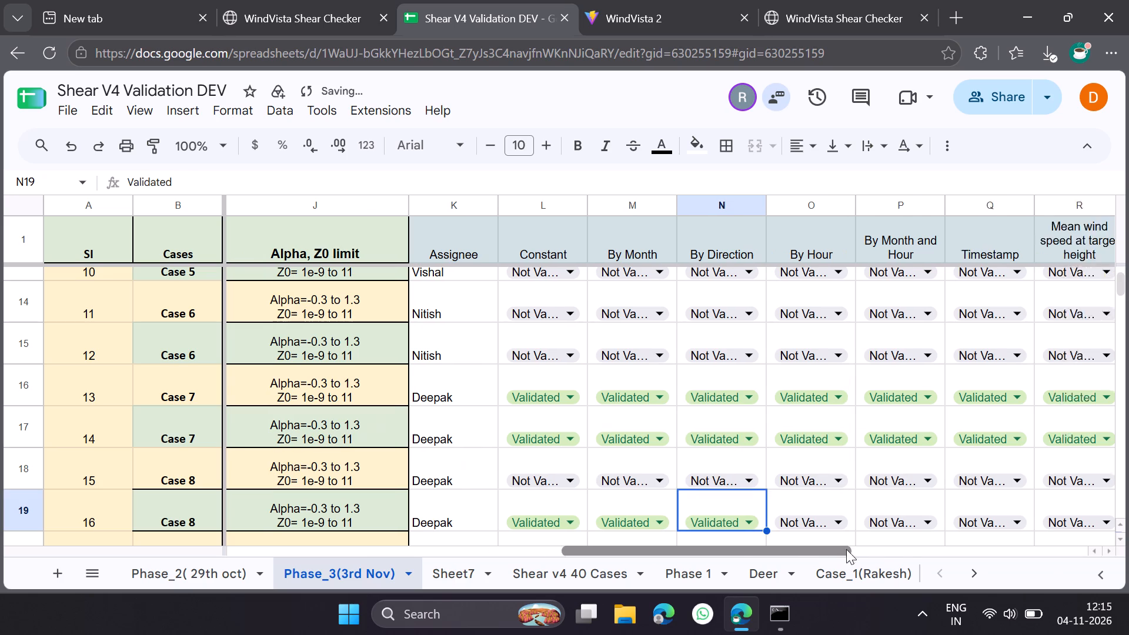
drag(846, 549, 888, 549)
click(623, 522)
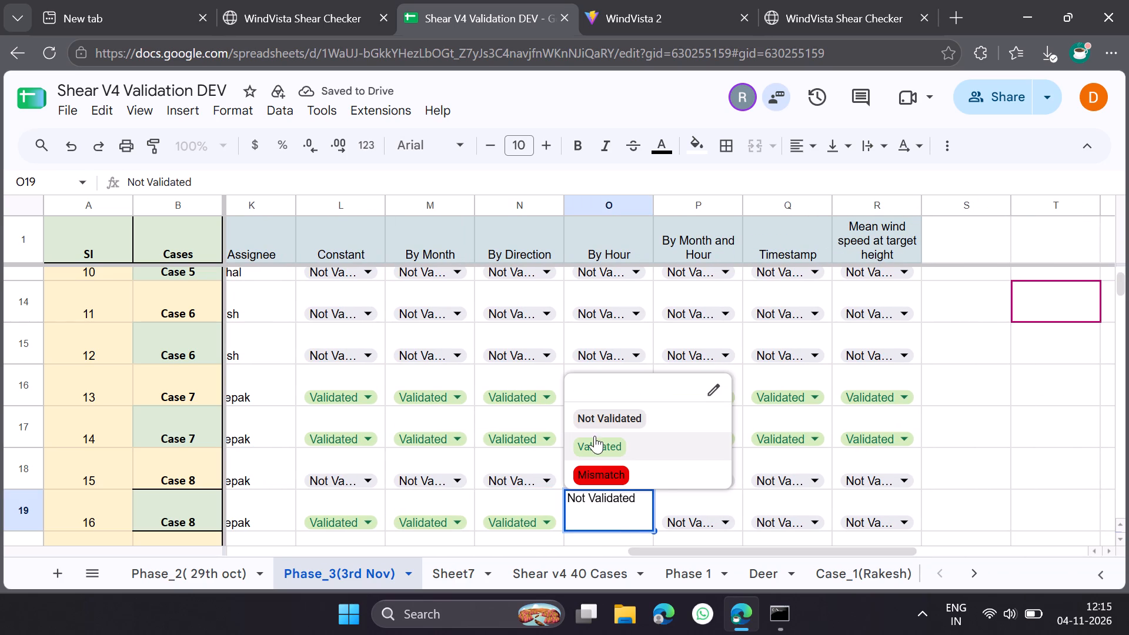
click(595, 456)
click(704, 520)
click(699, 447)
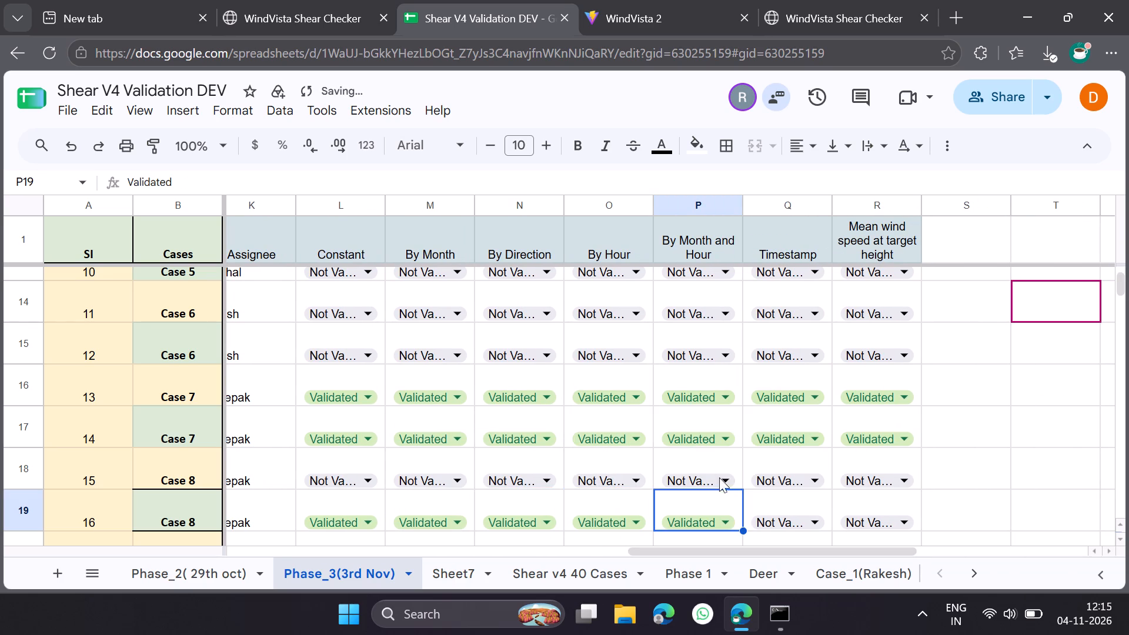
click(782, 525)
click(766, 449)
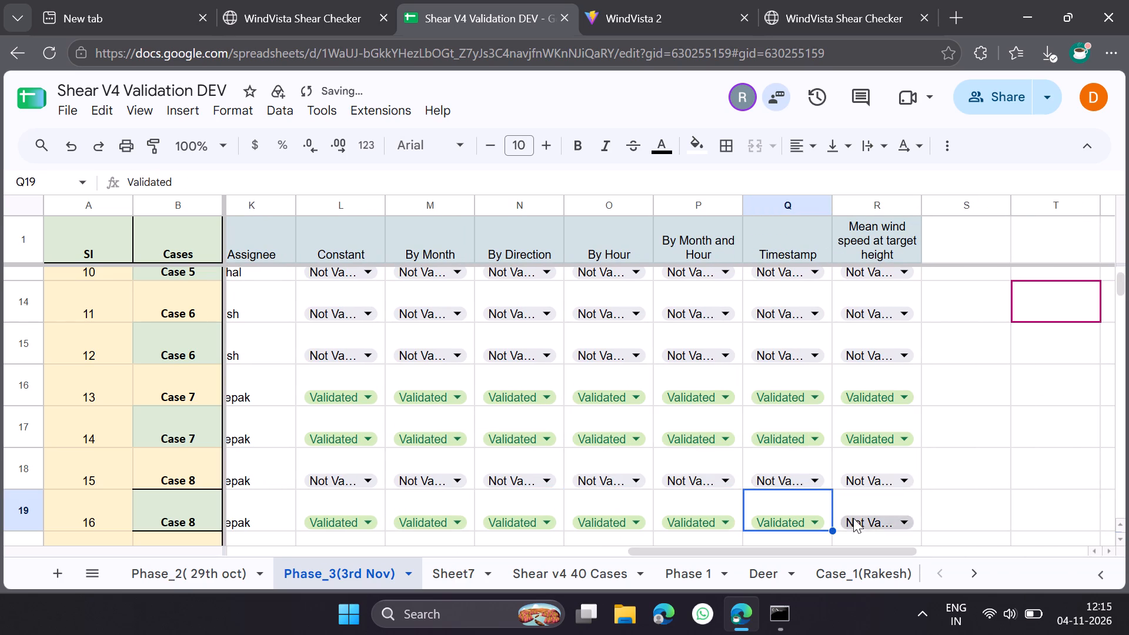
click(857, 520)
click(863, 454)
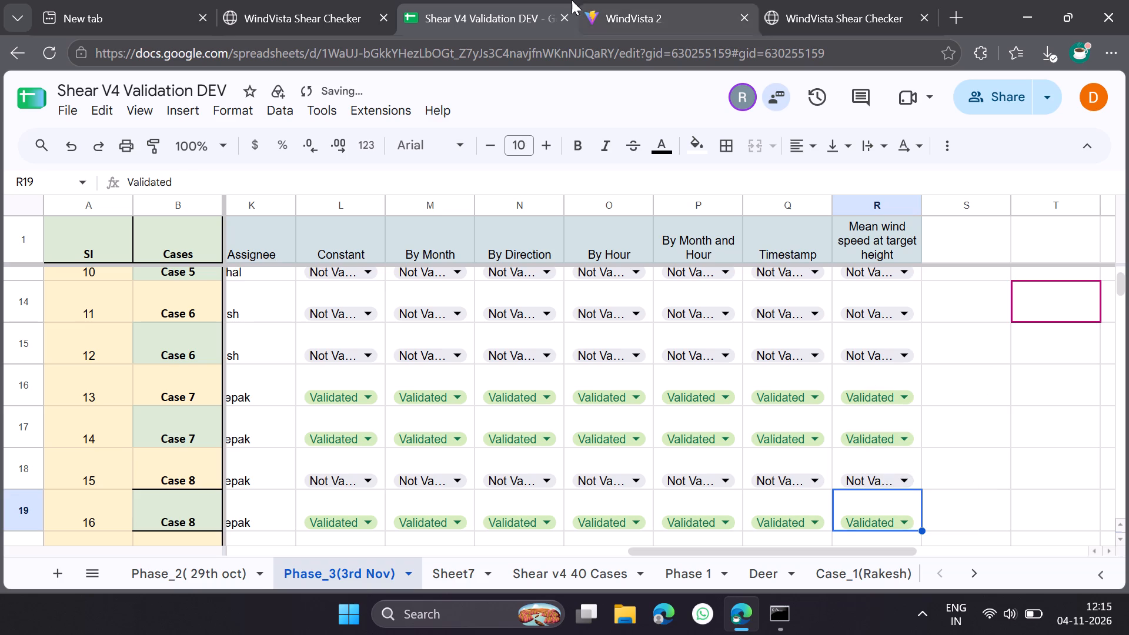
Check the hosted Case_8_with_NA run's progress and review the local Case_8_without_NA run in the WindVista Shear Checker.
click(792, 0)
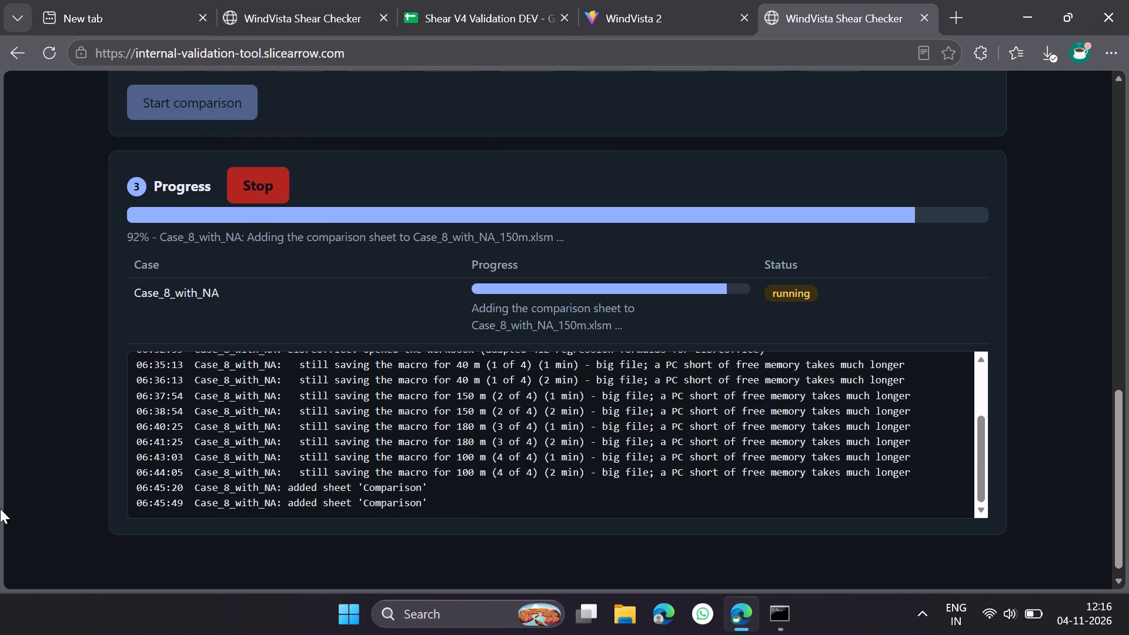
click(232, 0)
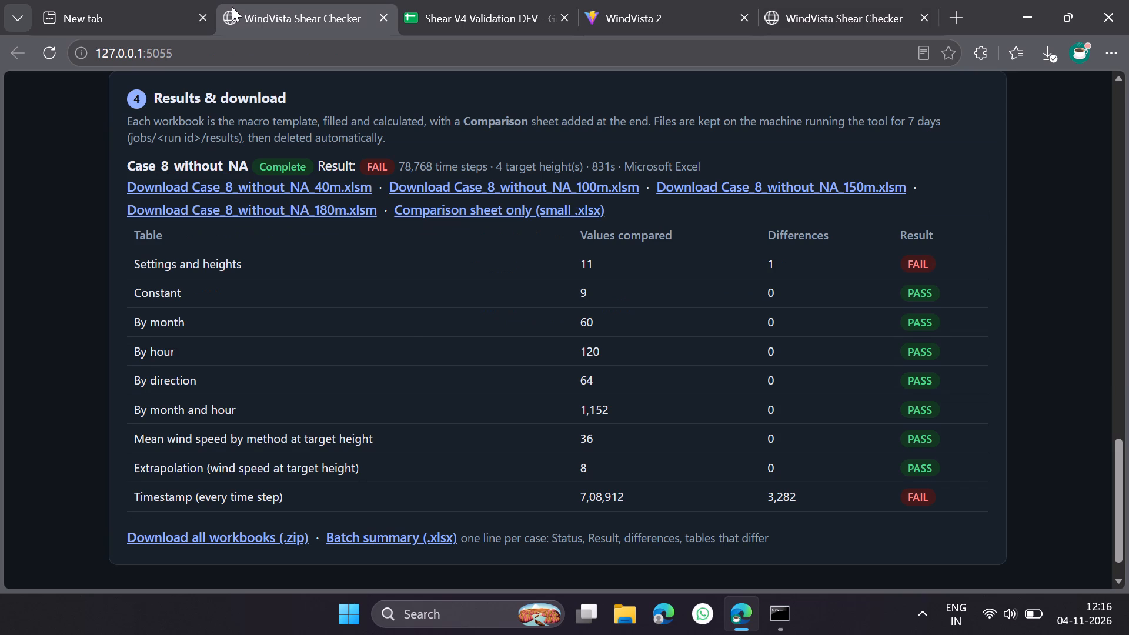
scroll(446, 386, up, 13)
scroll(385, 279, down, 7)
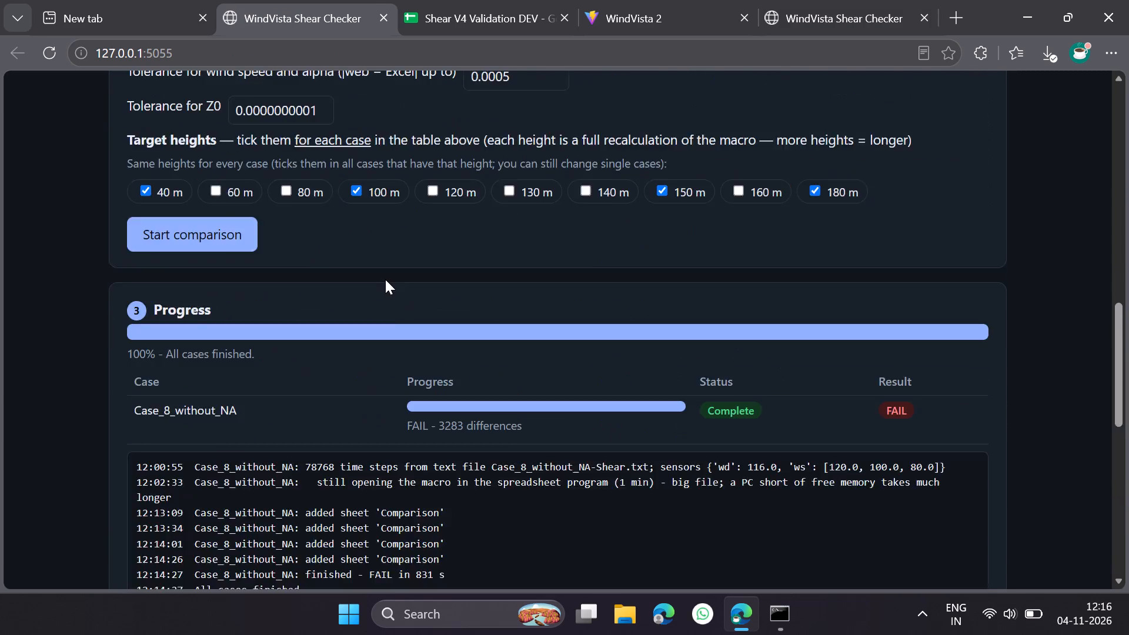
scroll(385, 279, down, 7)
scroll(385, 279, up, 20)
scroll(385, 279, up, 1)
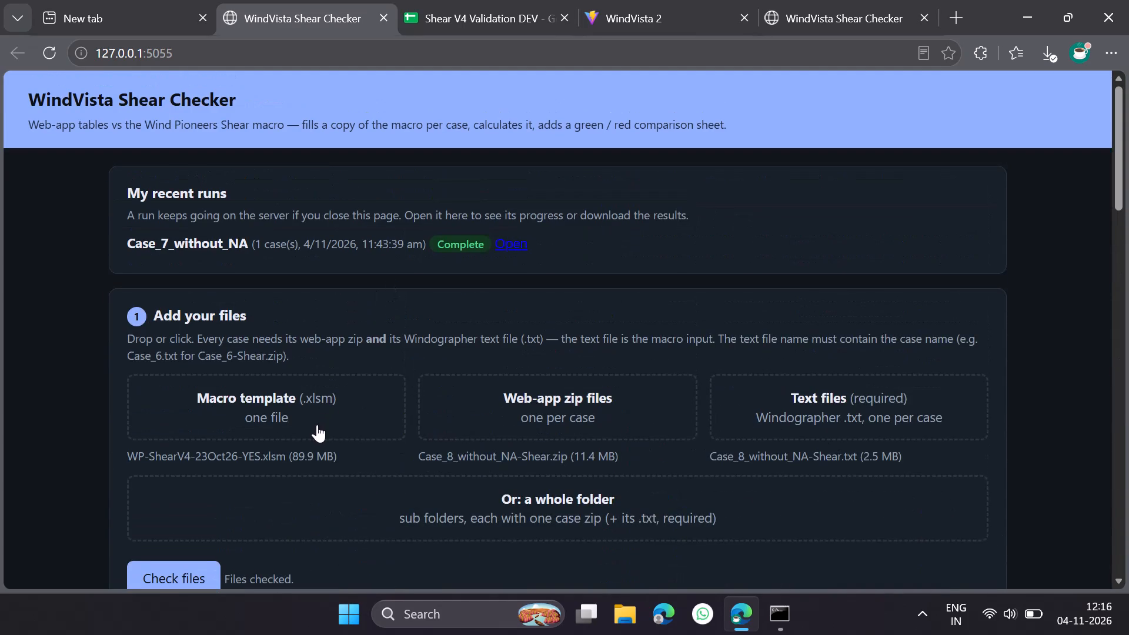
Download the Shear Report for the Case_9_with_NA system from WindVista 2.
click(596, 0)
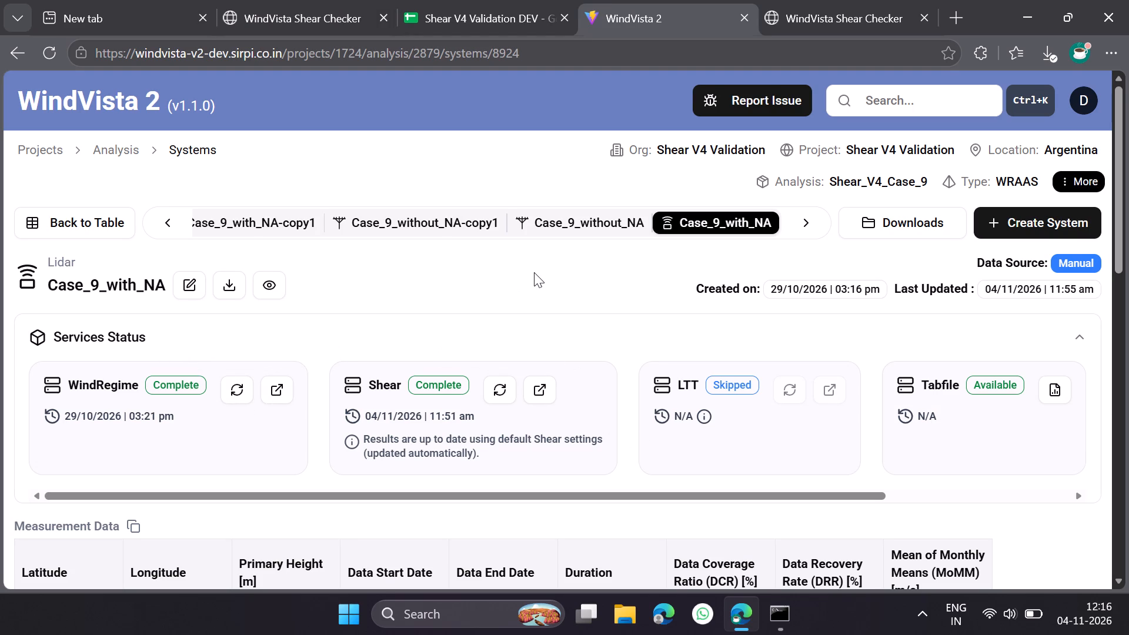
drag(724, 494, 1020, 494)
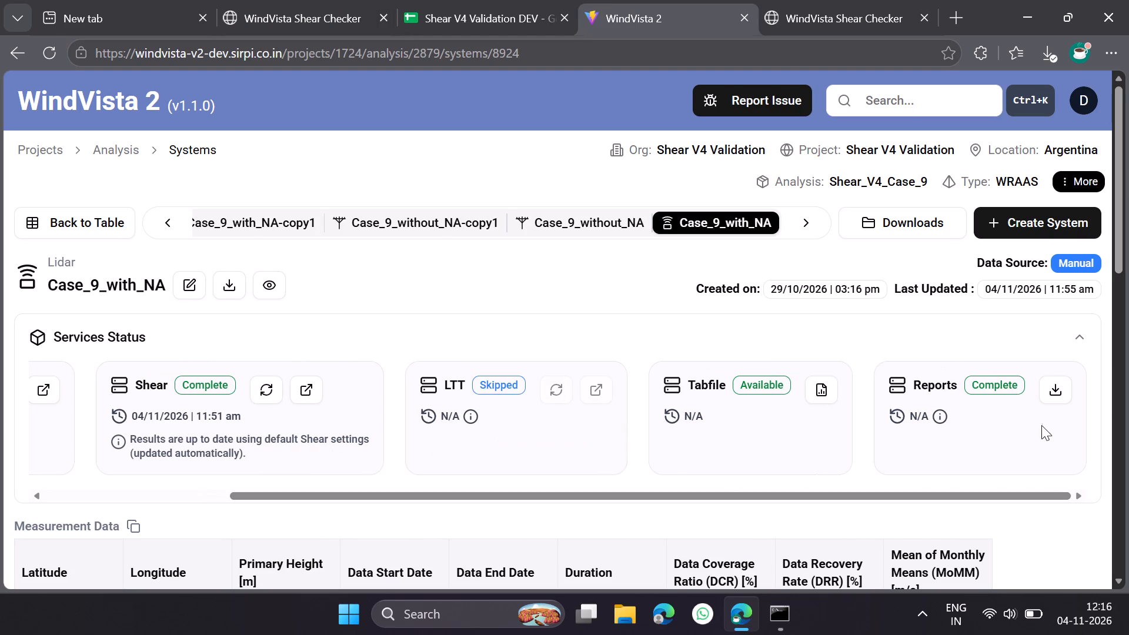
click(1050, 384)
scroll(526, 406, down, 4)
scroll(391, 198, up, 2)
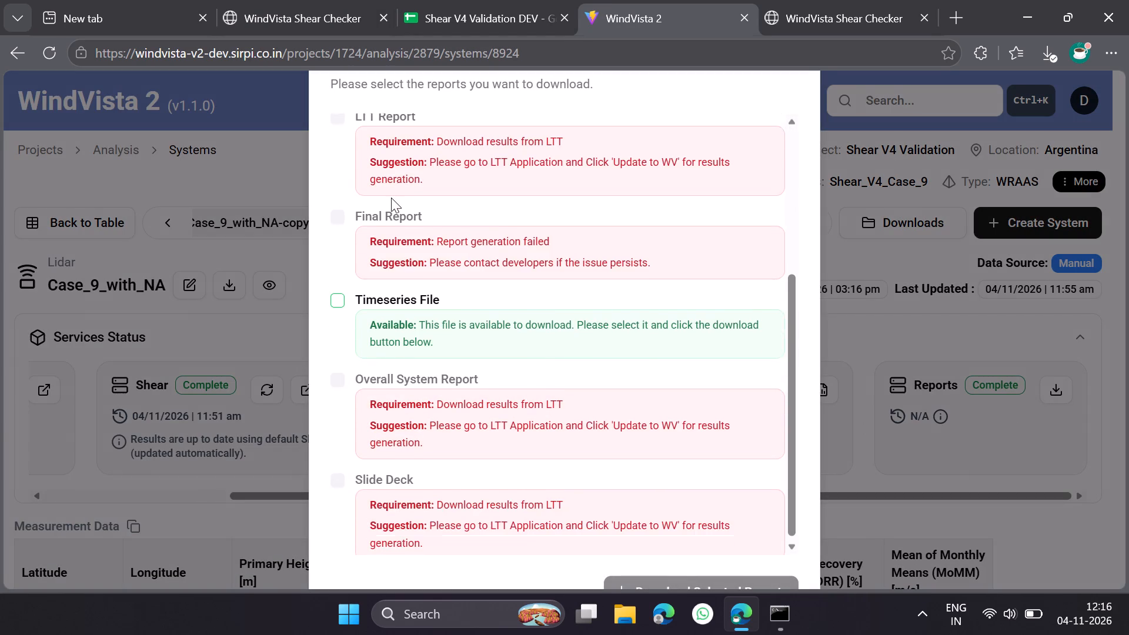
scroll(391, 198, up, 3)
click(405, 282)
scroll(676, 545, down, 4)
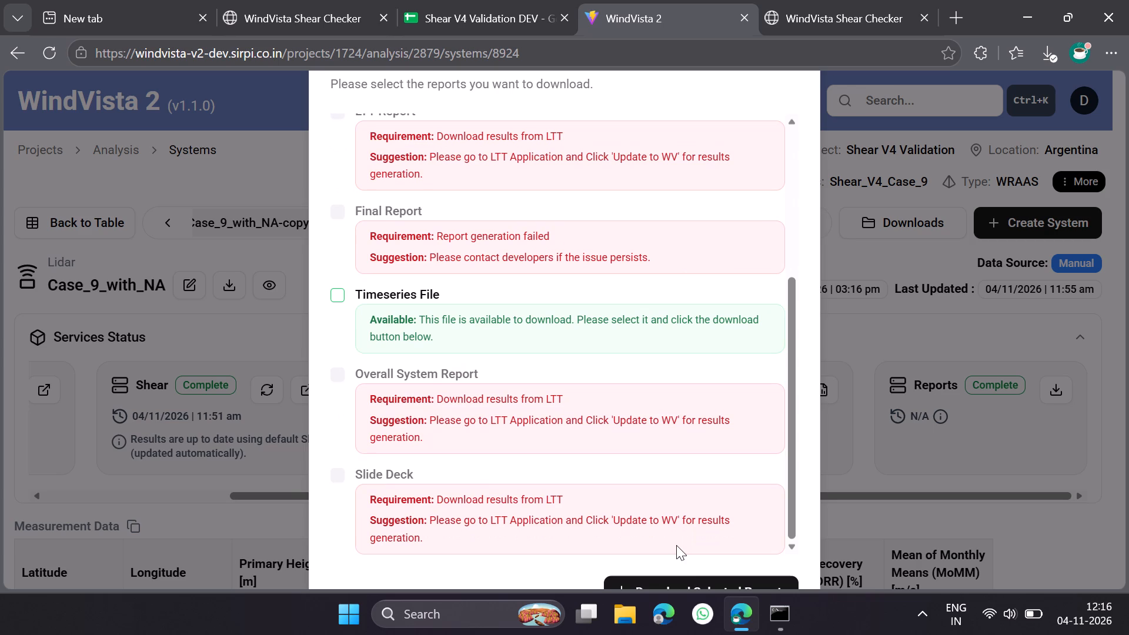
click(681, 584)
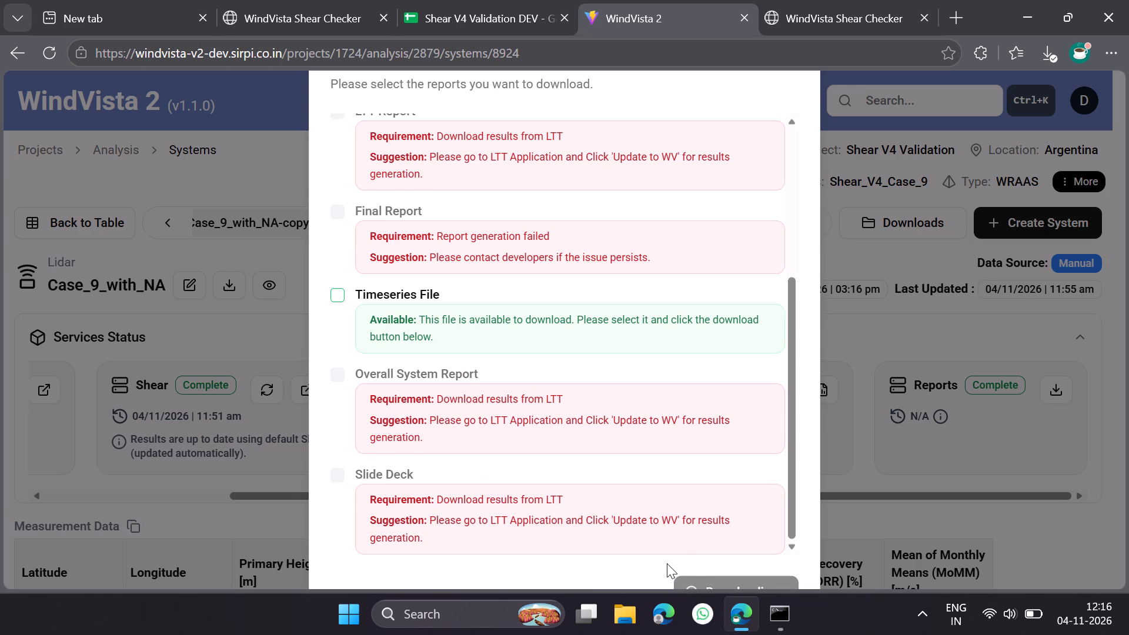
scroll(580, 316, up, 14)
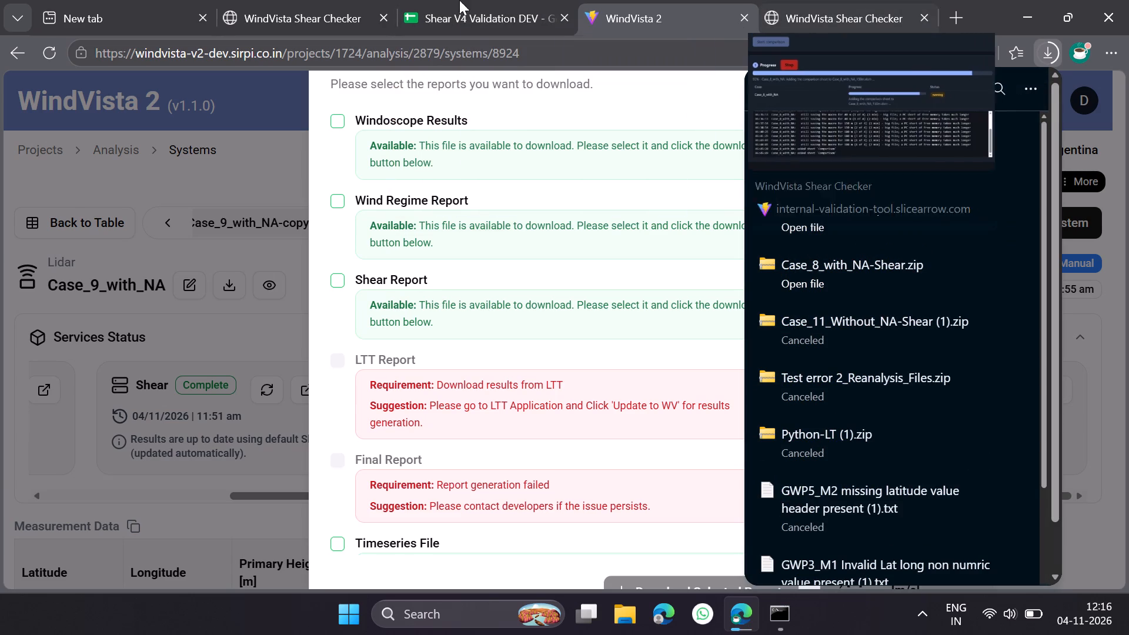
Reload the local WindVista Shear Checker and add WP-ShearV4-23Oct26-NO.xlsm as the macro template.
click(267, 0)
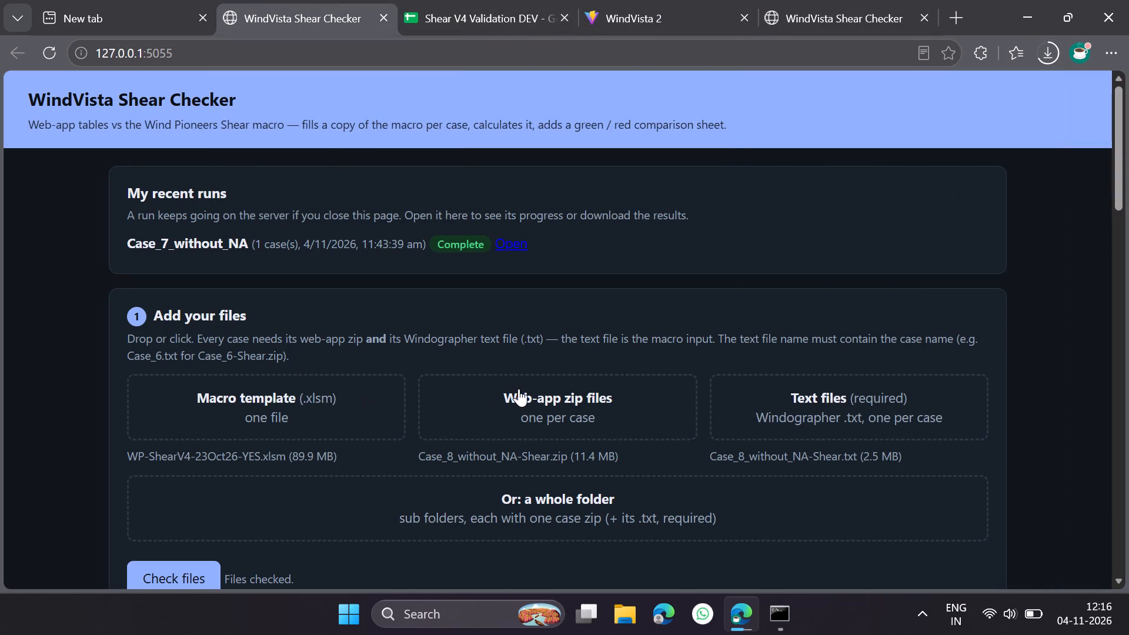
click(43, 54)
scroll(301, 400, down, 8)
scroll(301, 400, up, 8)
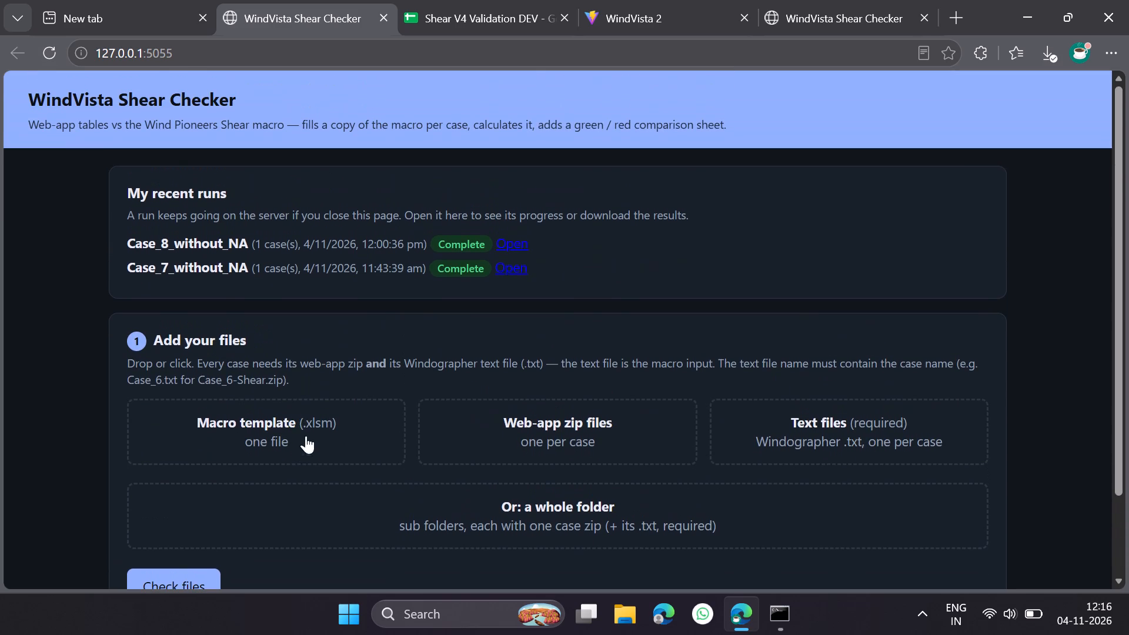
click(313, 421)
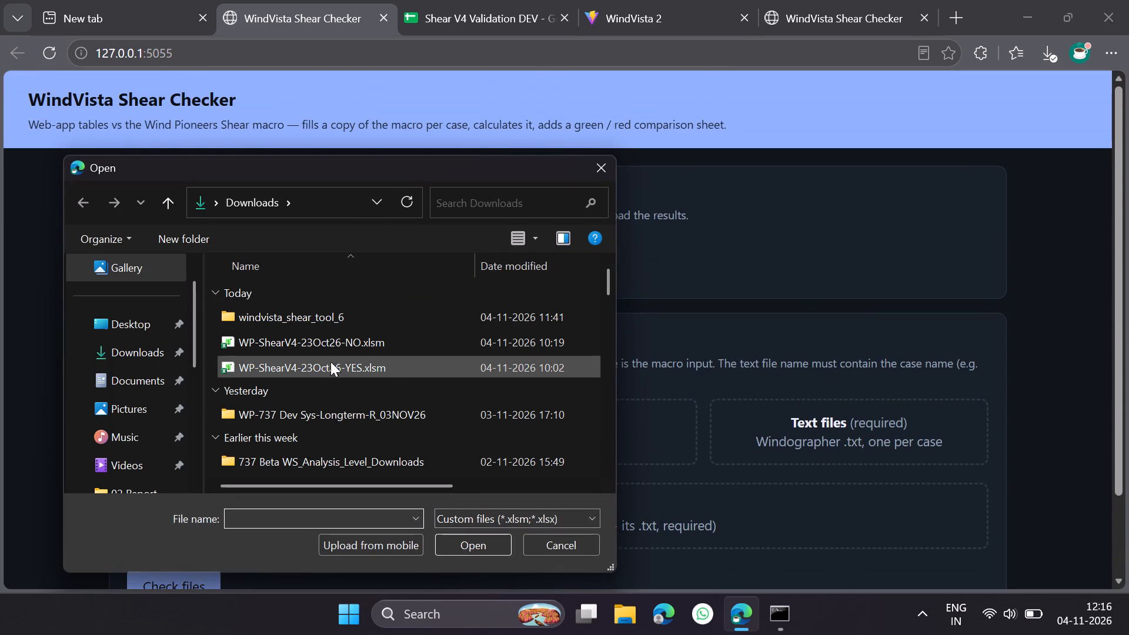
click(328, 310)
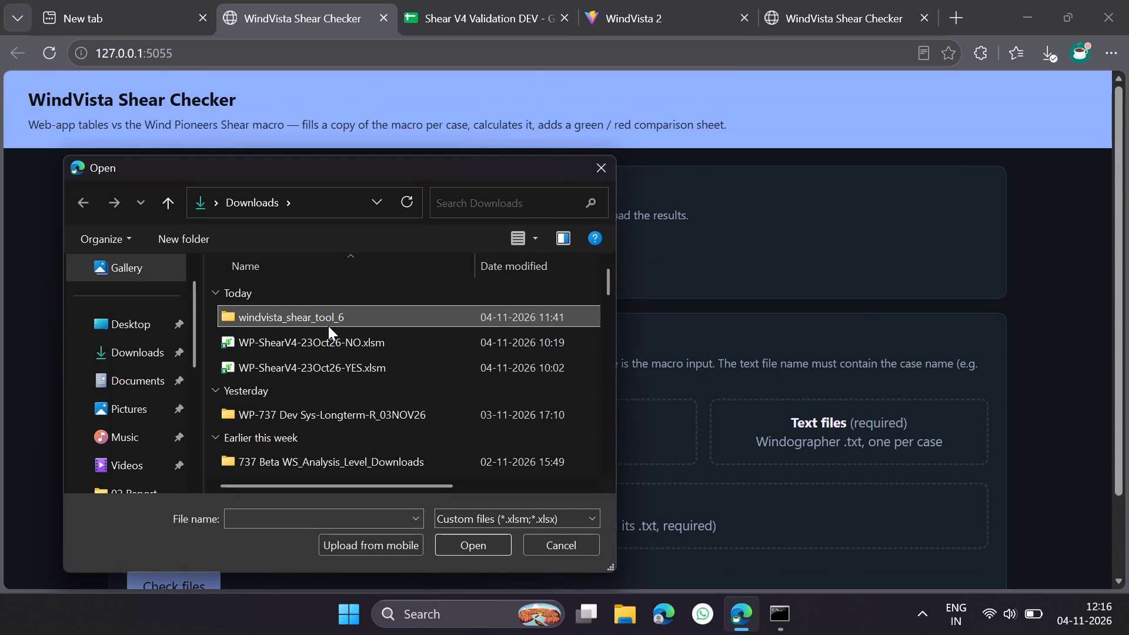
click(369, 343)
click(472, 541)
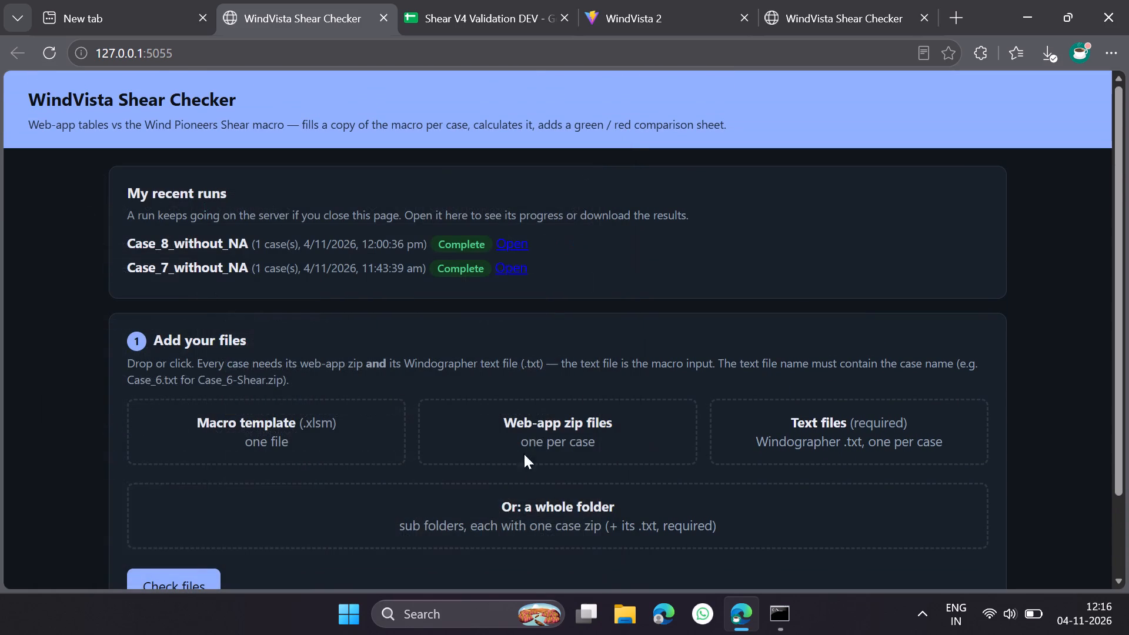
Add Case_9_with_NA-Shear.zip as the web-app zip and Case_9_with_NA-Shear.txt as the Windographer text file.
click(533, 437)
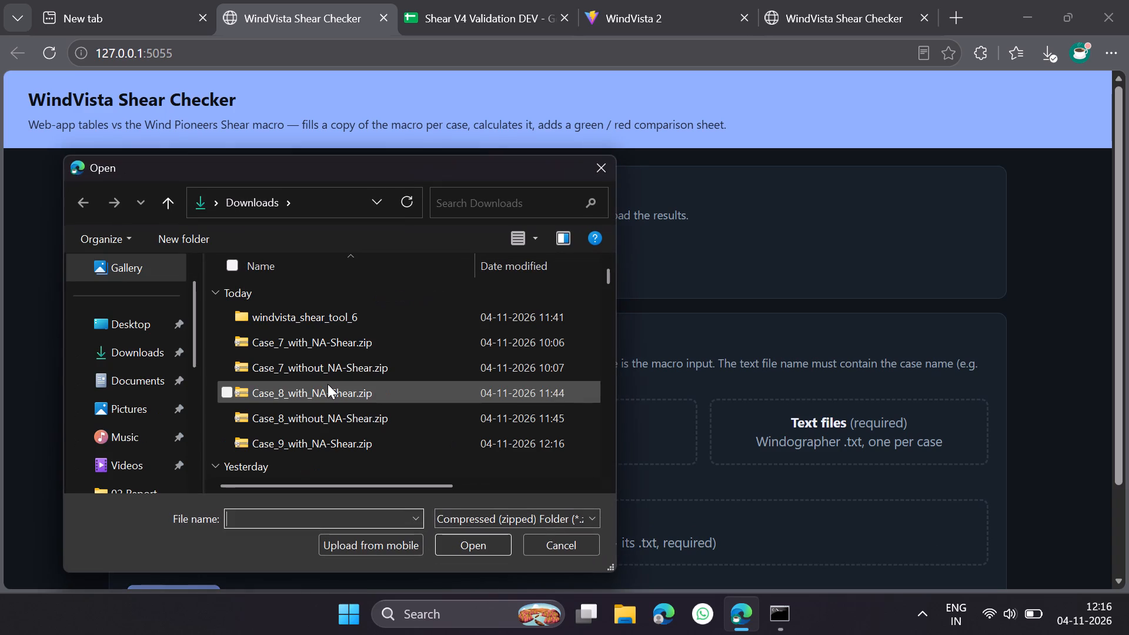
click(329, 447)
click(482, 544)
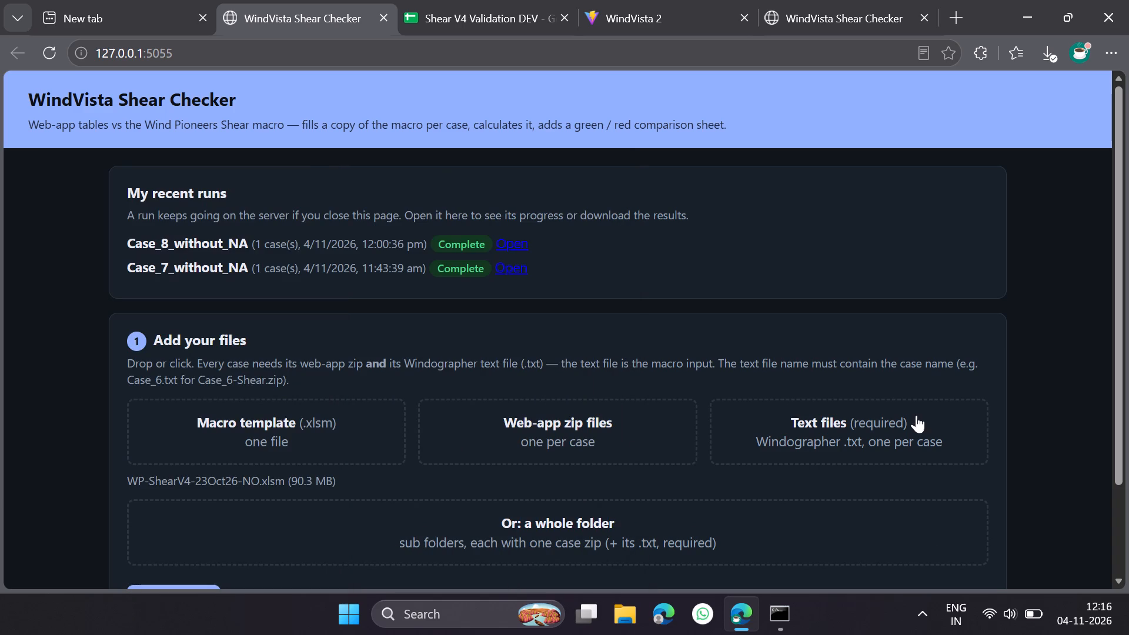
click(916, 415)
scroll(352, 377, down, 7)
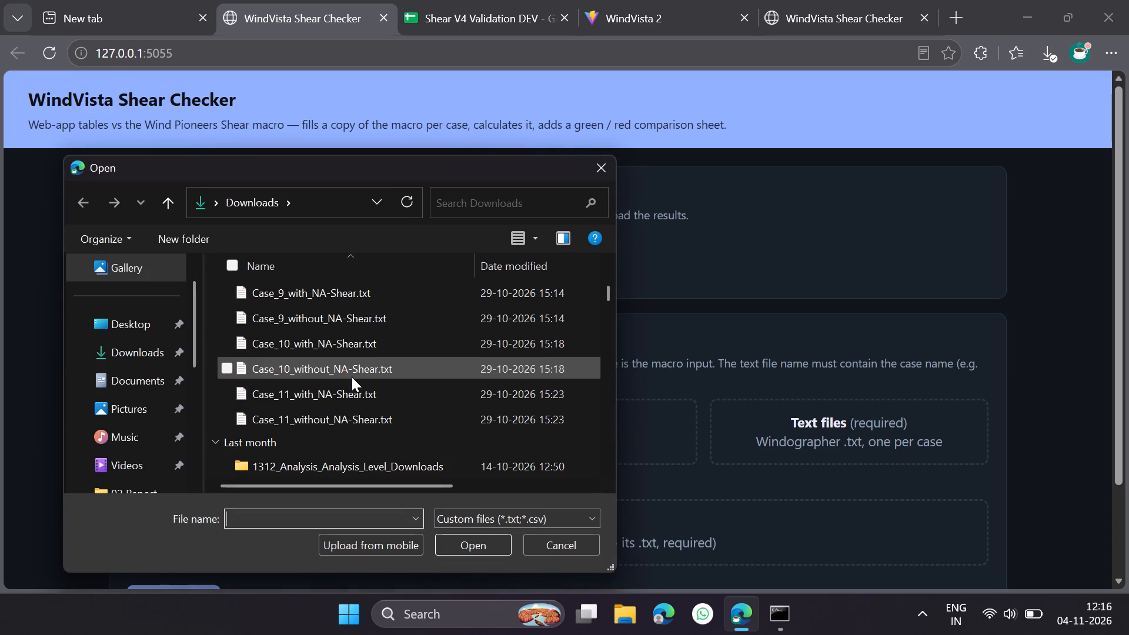
scroll(352, 377, up, 1)
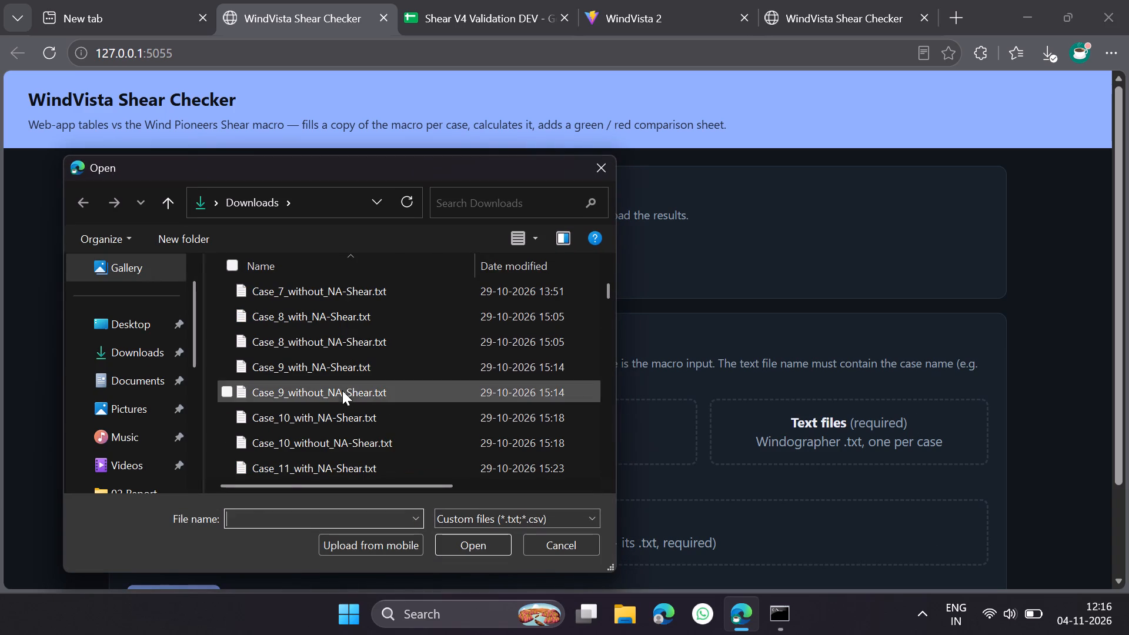
click(343, 375)
click(476, 543)
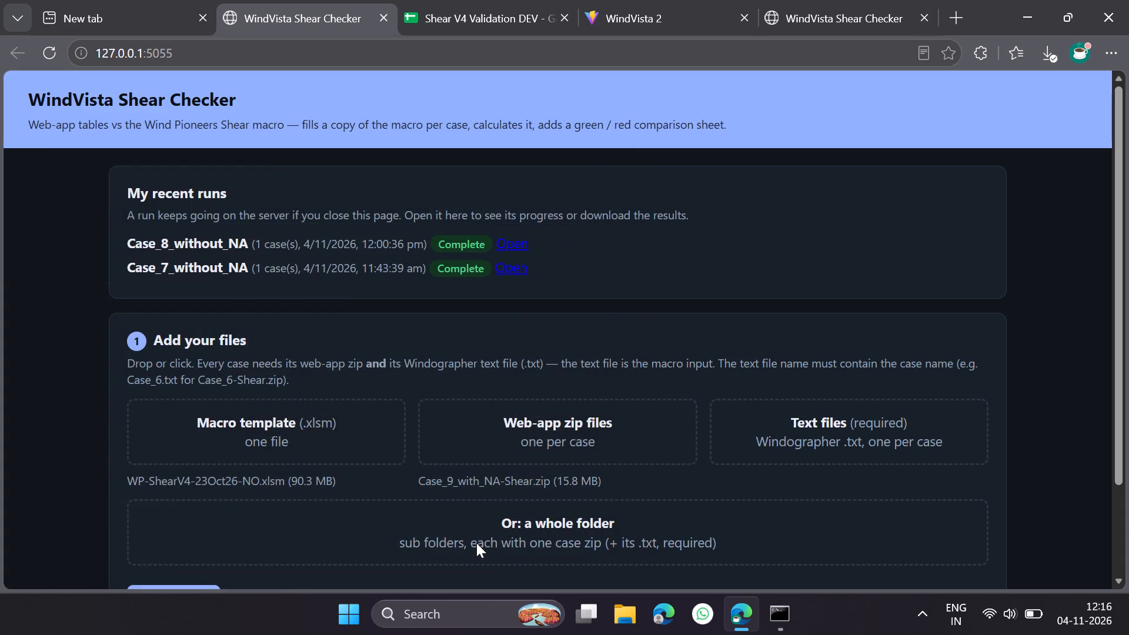
Upload the Case_9_with_NA files and start the file check.
scroll(370, 519, down, 2)
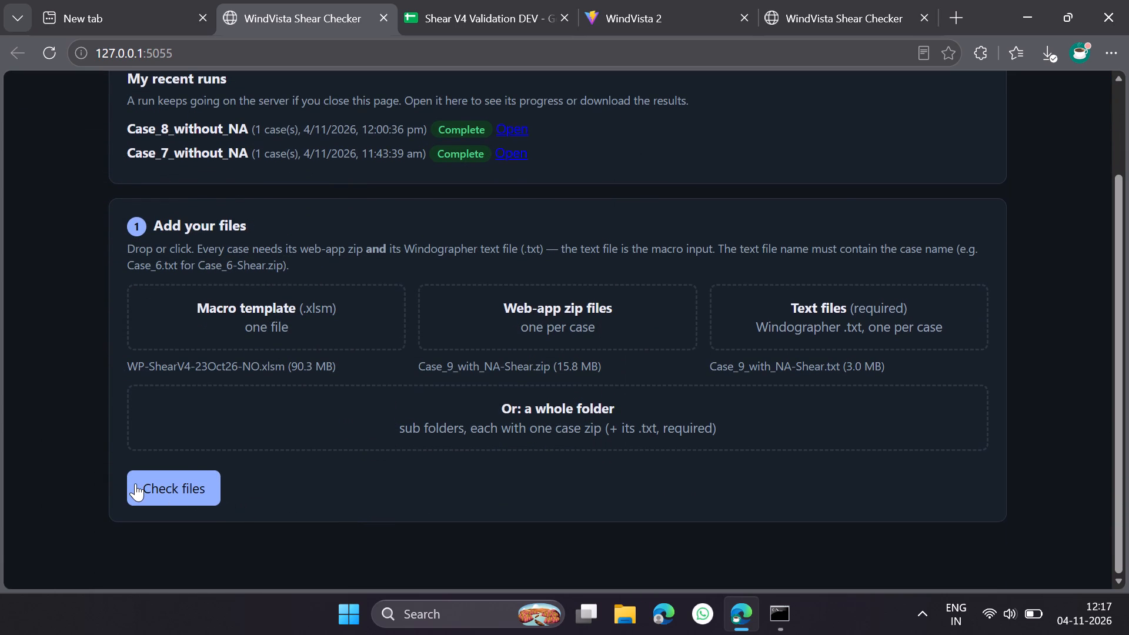
click(182, 480)
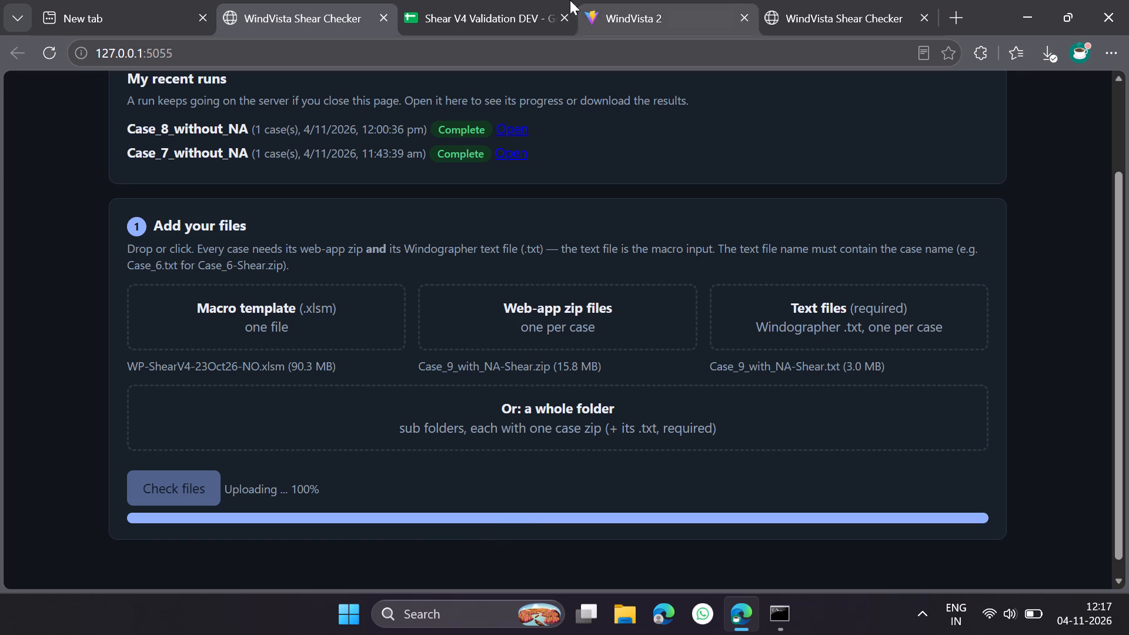
In the Phase_3(3rd Nov) sheet, set all seven statuses of Case 8 (SI 15), Constant through Mean wind speed at target height, to Validated.
click(823, 0)
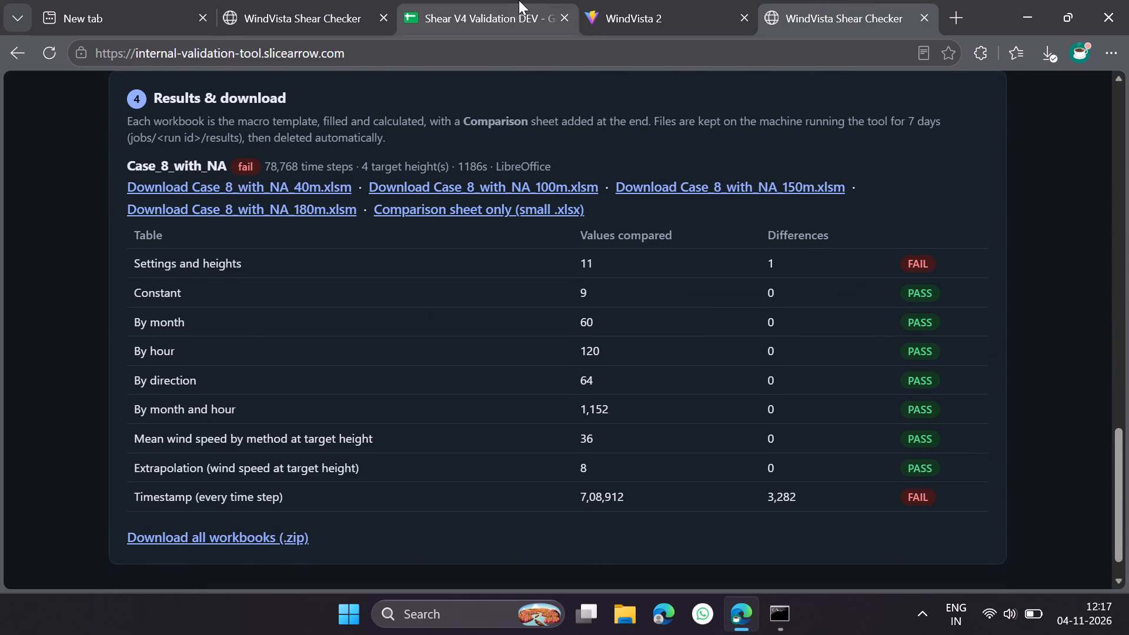
click(521, 0)
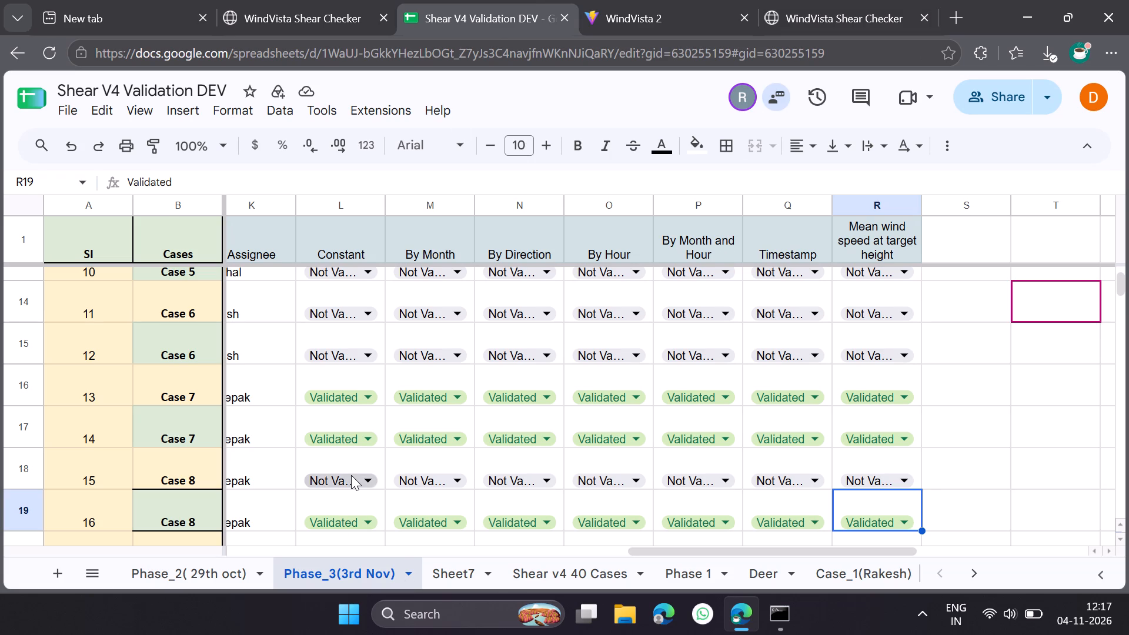
click(351, 475)
click(352, 399)
click(429, 483)
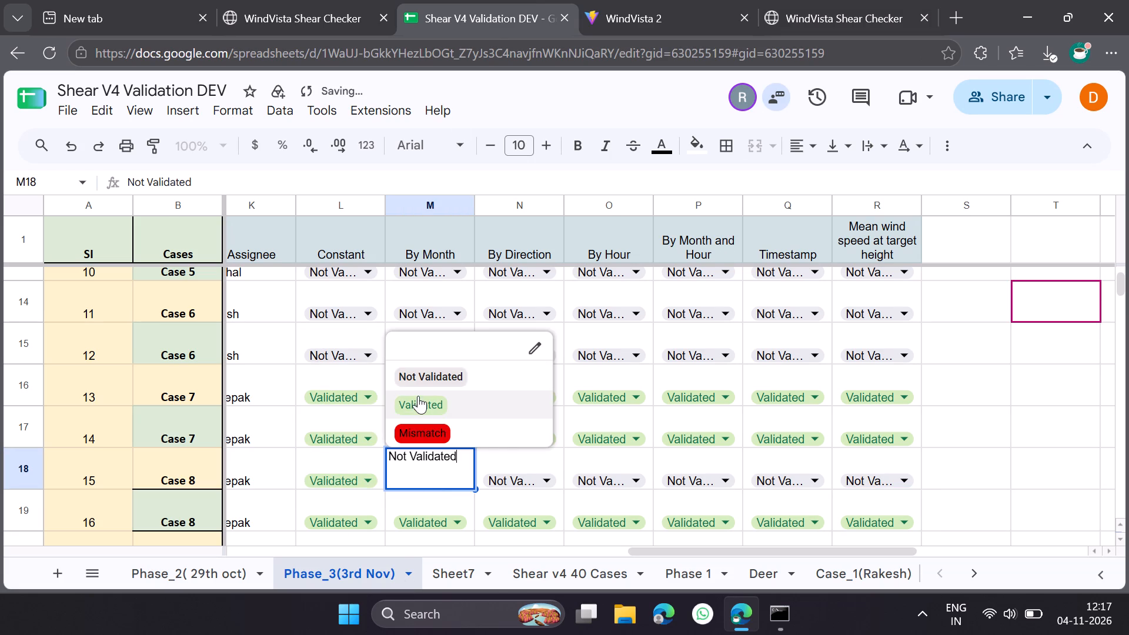
click(418, 396)
click(523, 483)
click(512, 403)
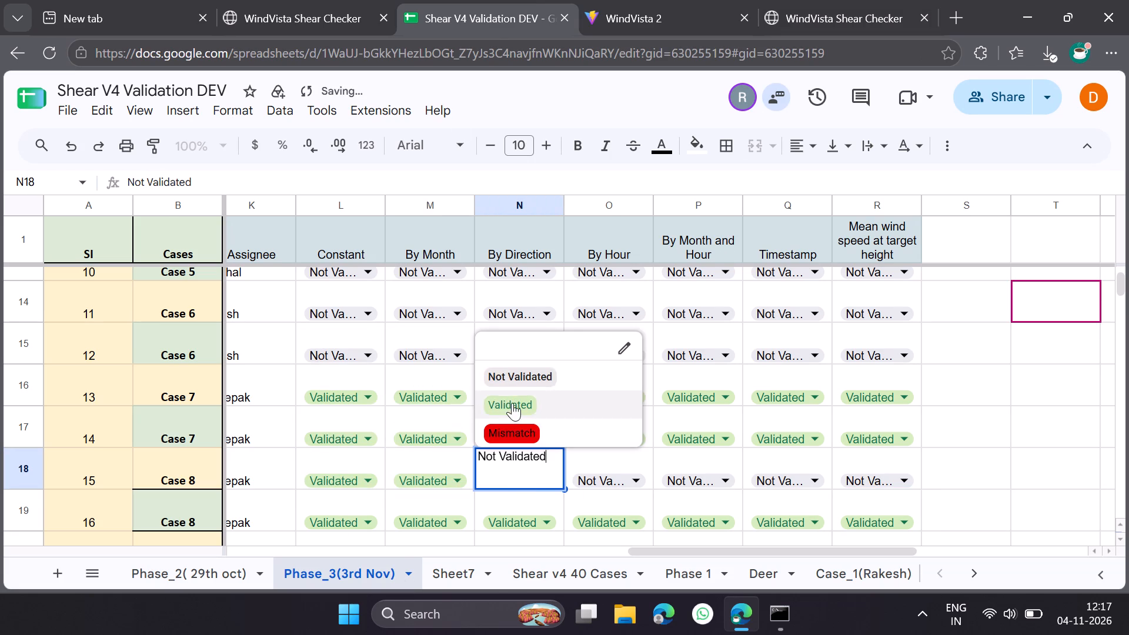
click(619, 480)
click(586, 407)
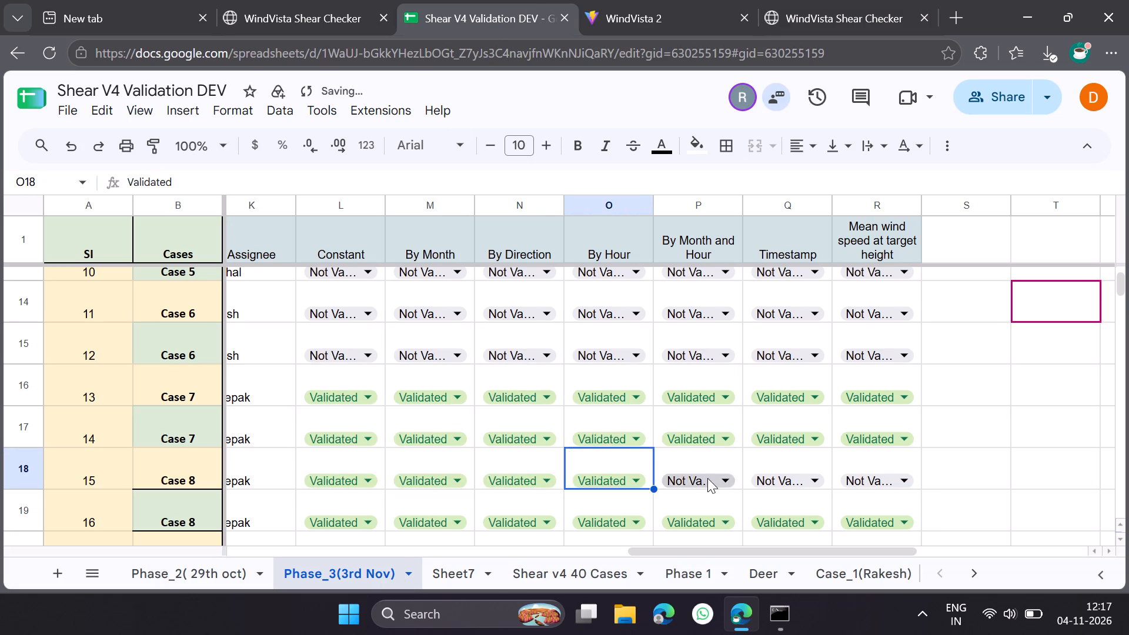
click(707, 478)
click(688, 404)
click(801, 475)
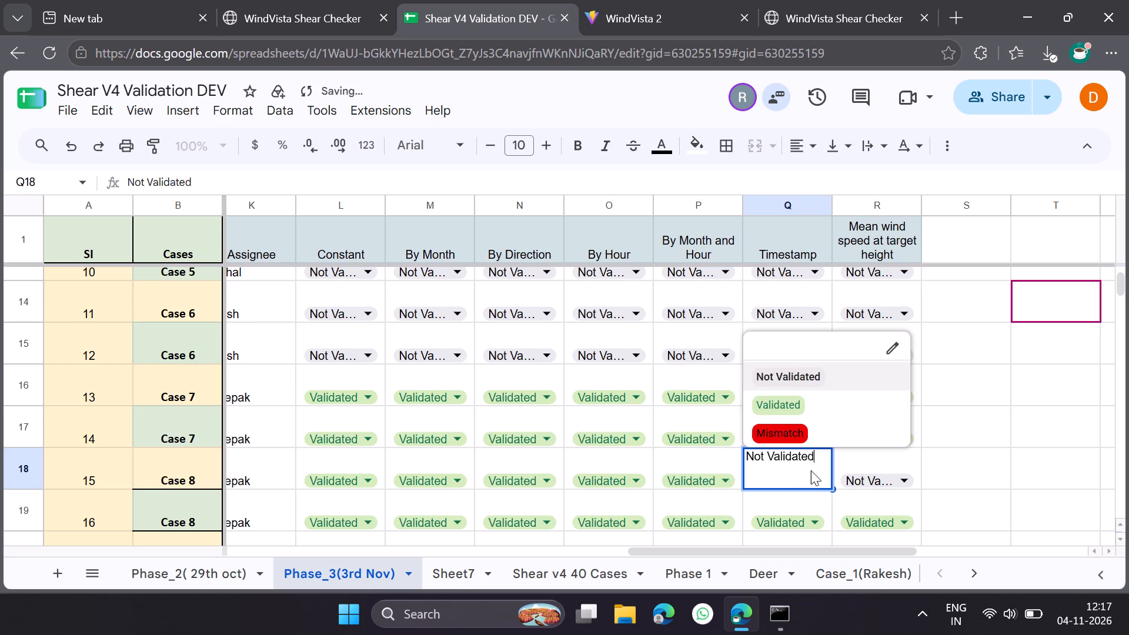
click(779, 403)
click(879, 476)
click(868, 405)
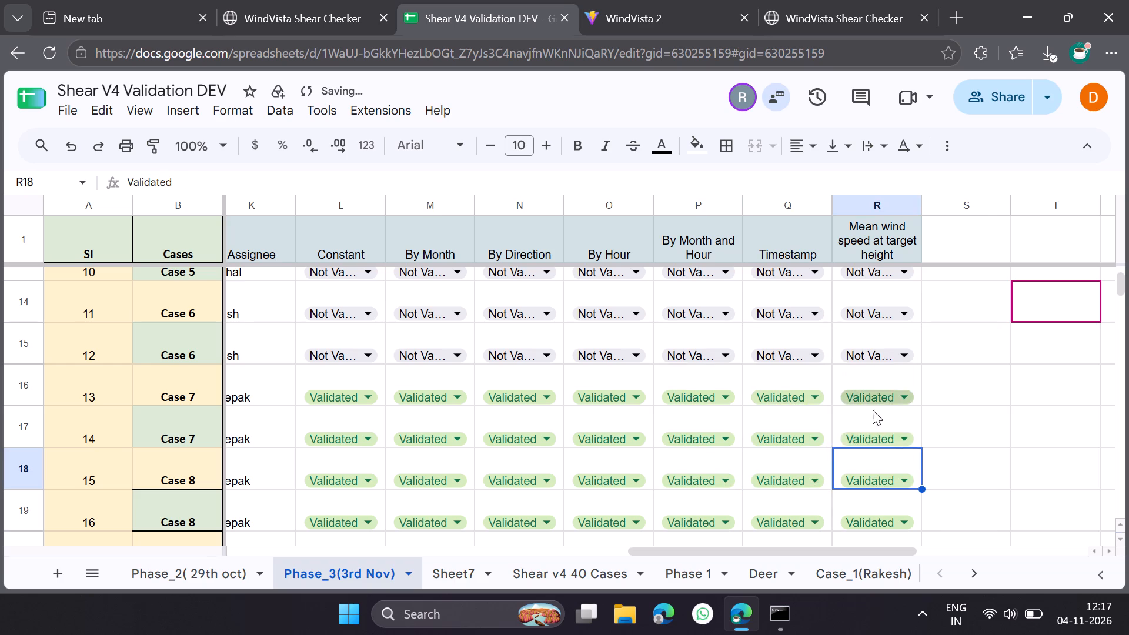
Capture a nearly full-screen snip of the Phase_3 sheet with the Case 7 and Case 8 validation statuses in view.
scroll(969, 473, down, 2)
scroll(967, 461, up, 2)
scroll(926, 380, down, 2)
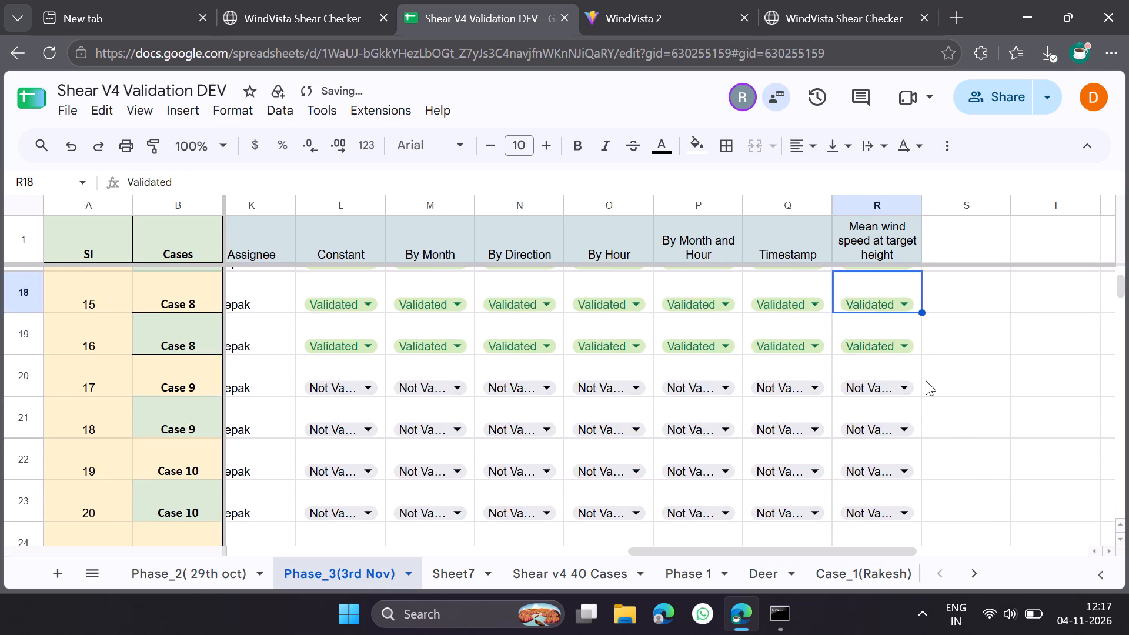
scroll(926, 380, up, 2)
scroll(949, 440, down, 1)
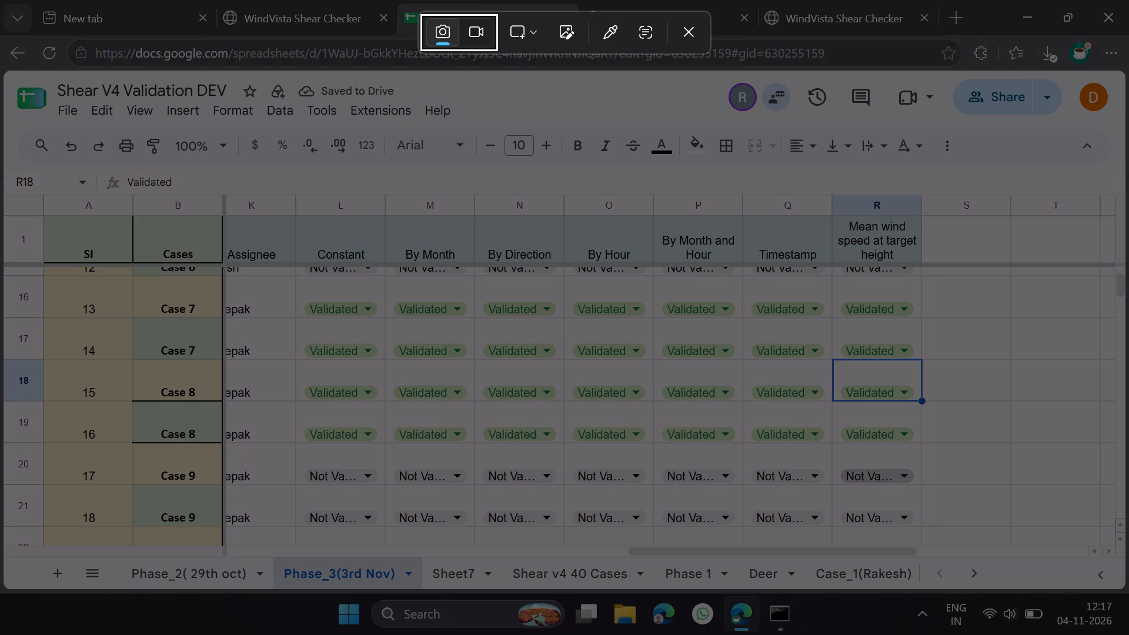
drag(0, 32, 1128, 634)
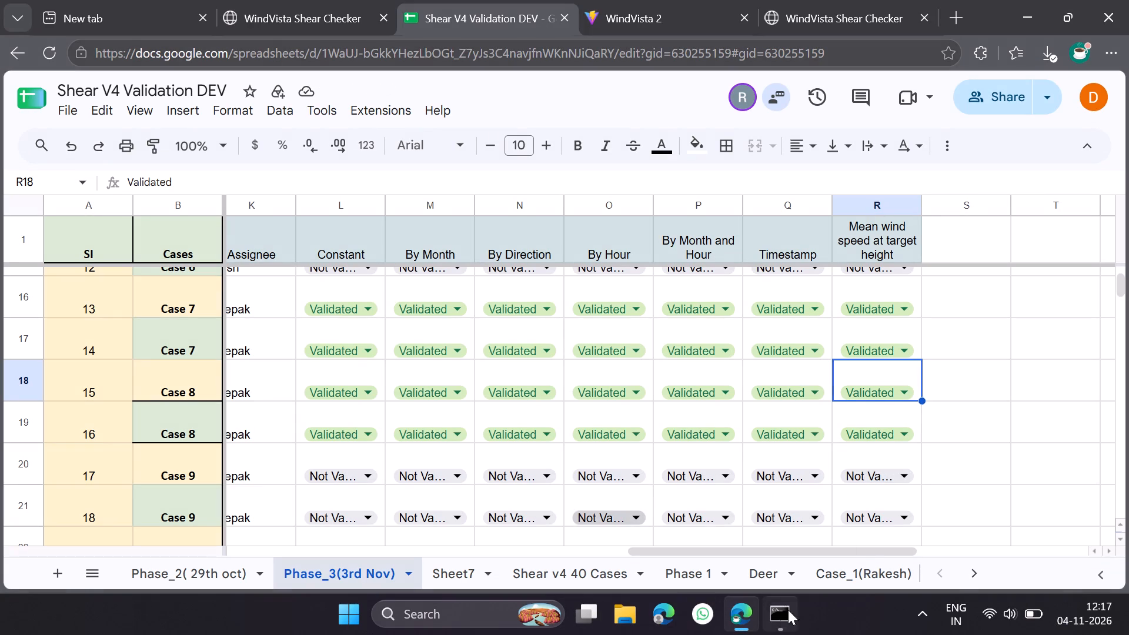
Reveal the hidden background apps in the system tray.
click(918, 617)
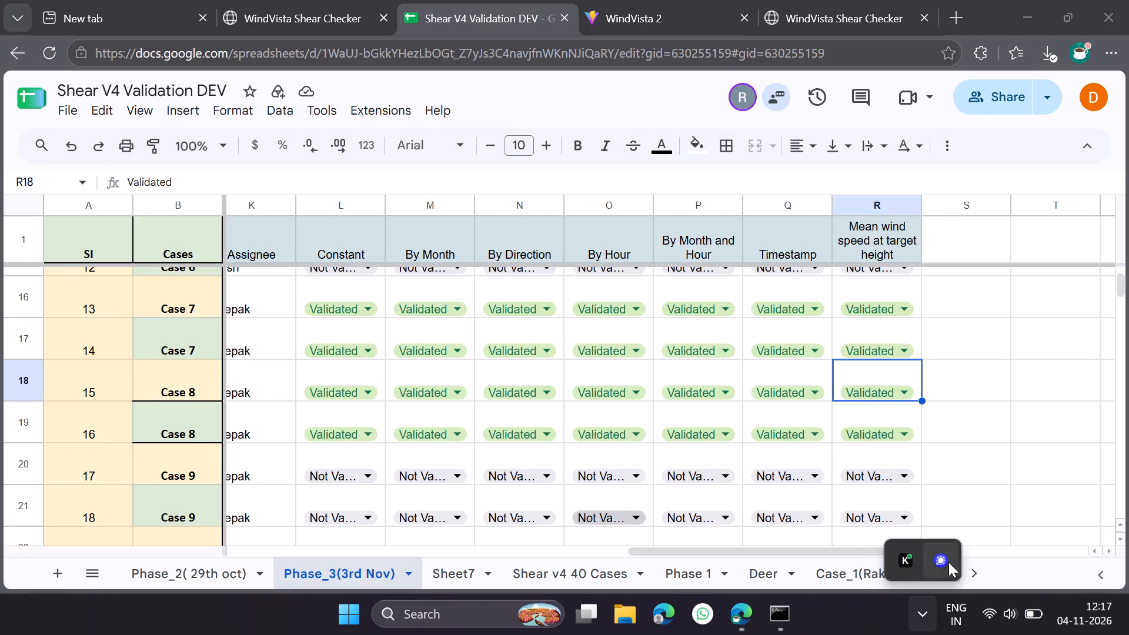
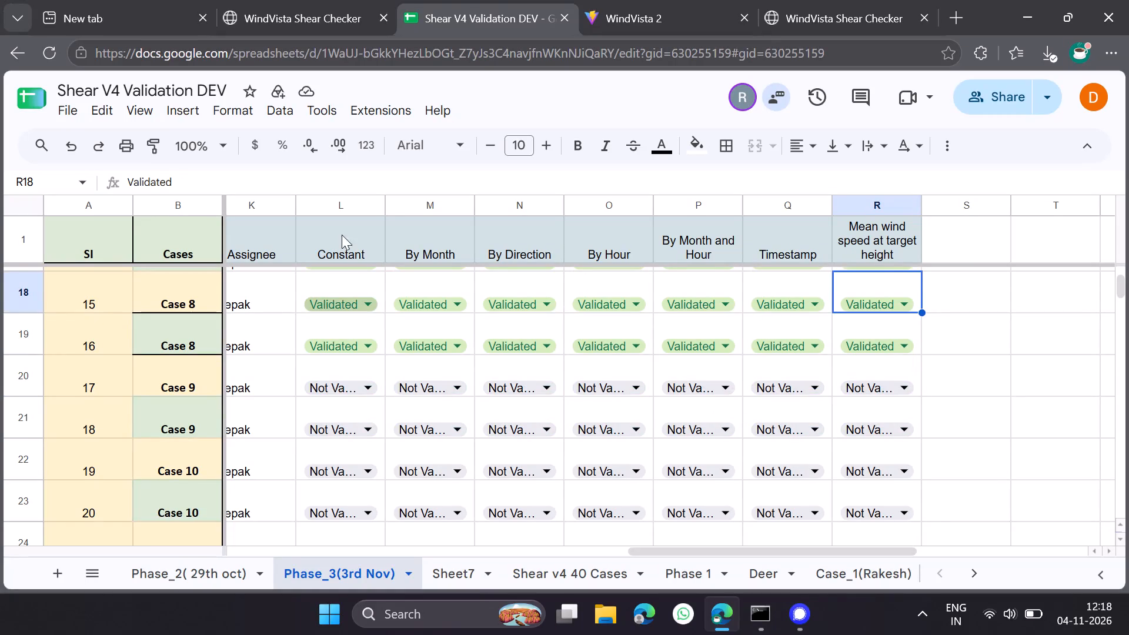
In the locally hosted Shear Checker, select target heights 40, 100, 150 and 180 for Case_9_with_NA.
click(318, 0)
scroll(440, 449, down, 7)
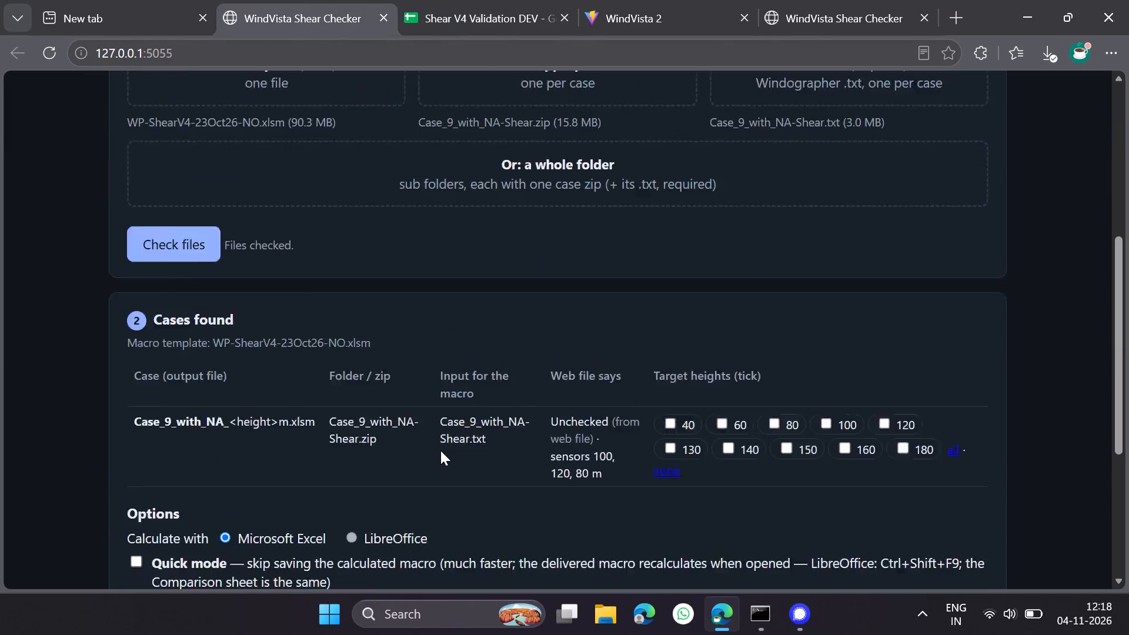
scroll(440, 450, down, 1)
scroll(525, 365, up, 1)
click(685, 223)
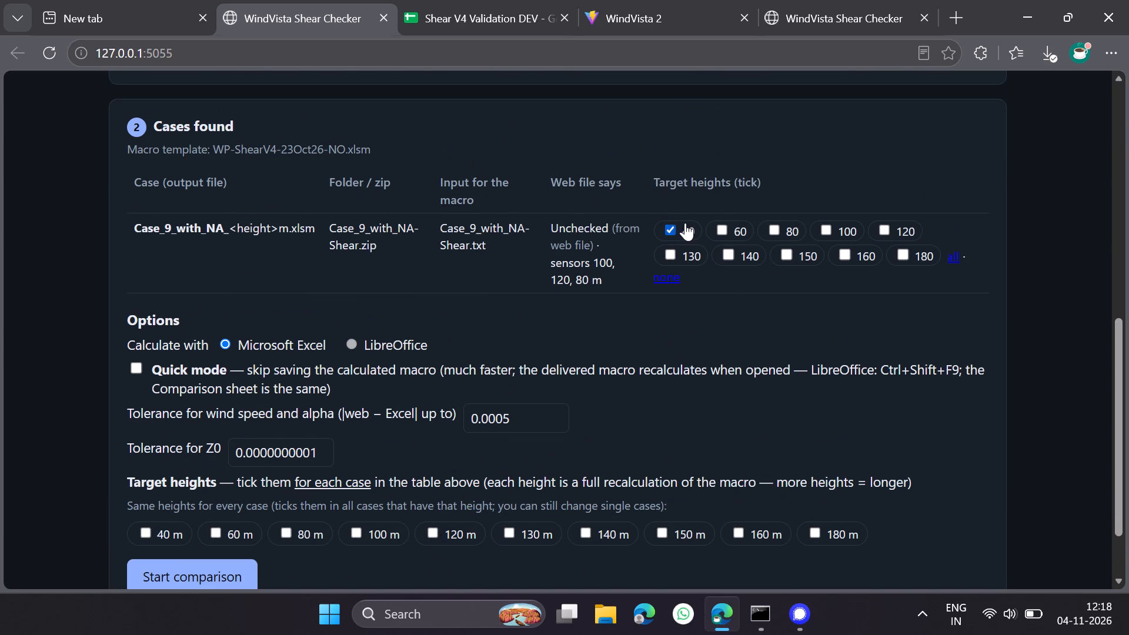
click(822, 226)
click(793, 258)
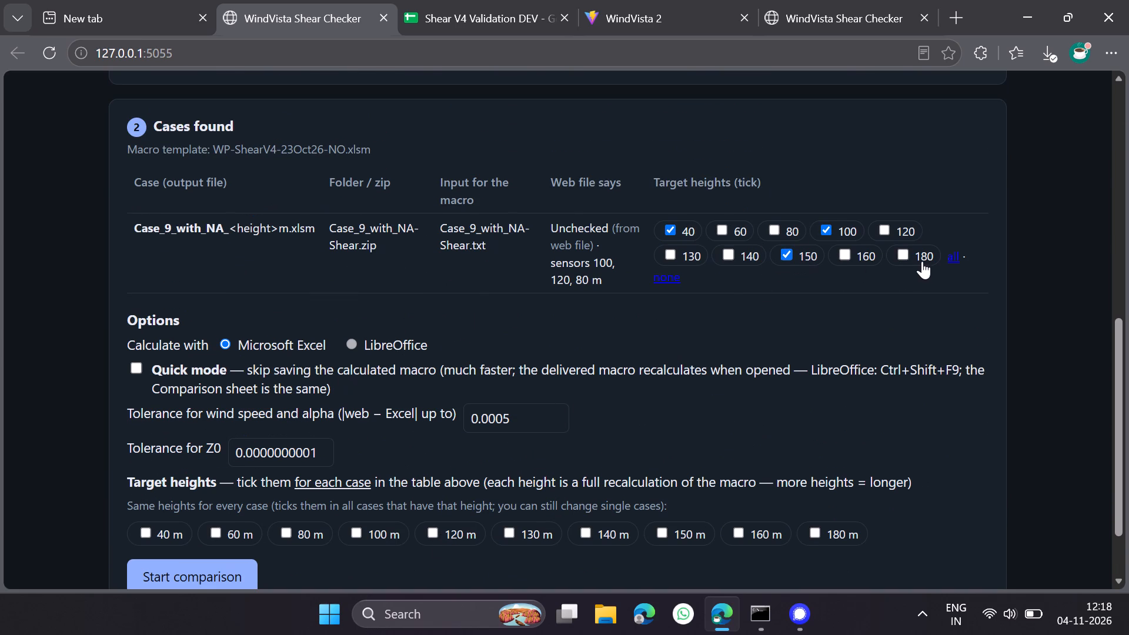
click(922, 261)
Select 40, 100, 150 and 180 m as the same heights for every case and start the comparison.
scroll(346, 495, down, 4)
click(160, 439)
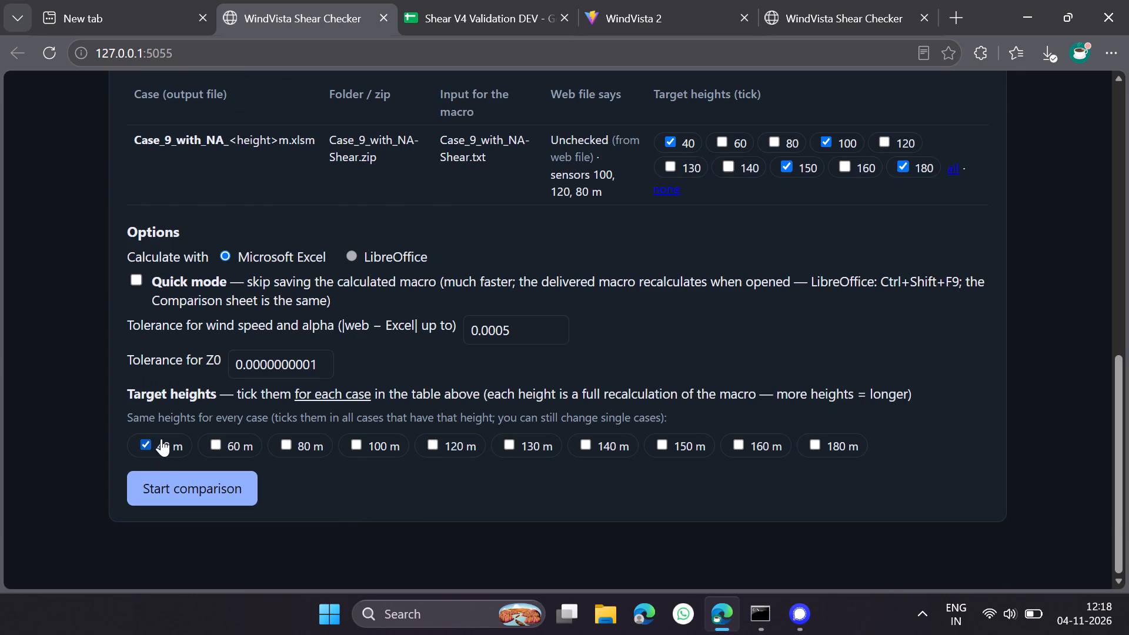
click(357, 436)
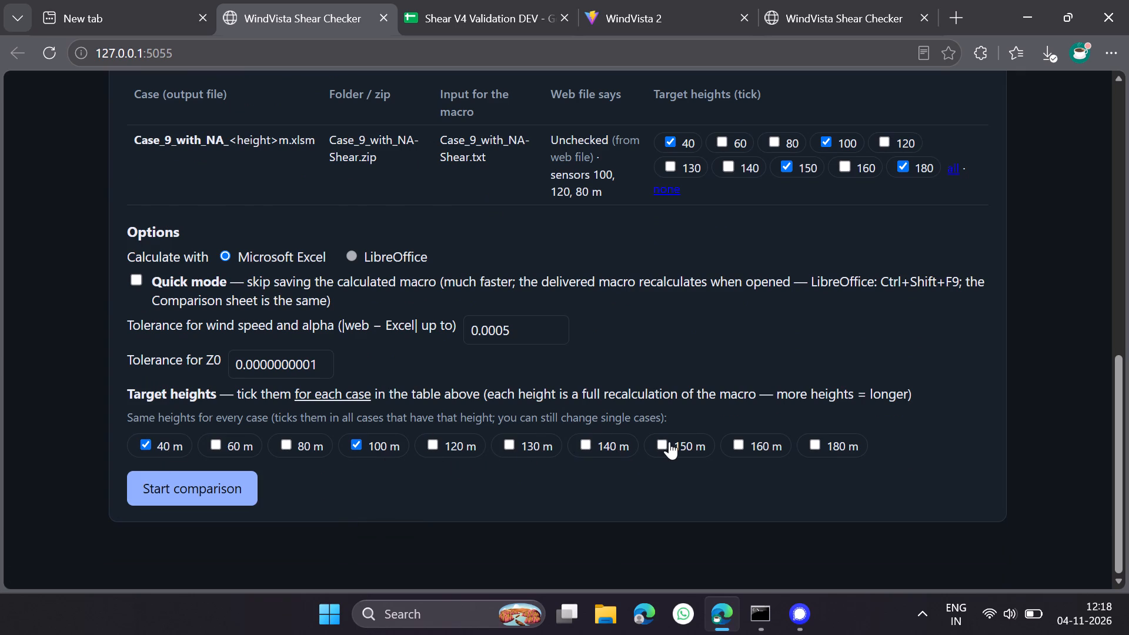
click(669, 442)
click(856, 443)
click(177, 486)
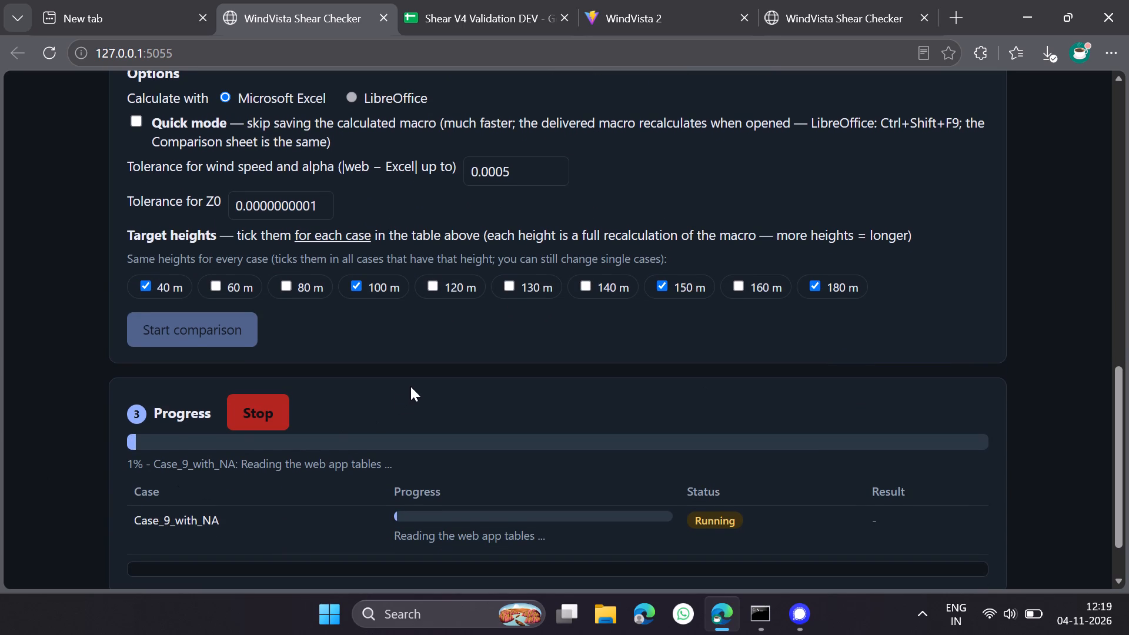
In the internal-validation-tool Shear Checker, review the Case_8_with_NA results and request the zip of all workbooks.
click(814, 0)
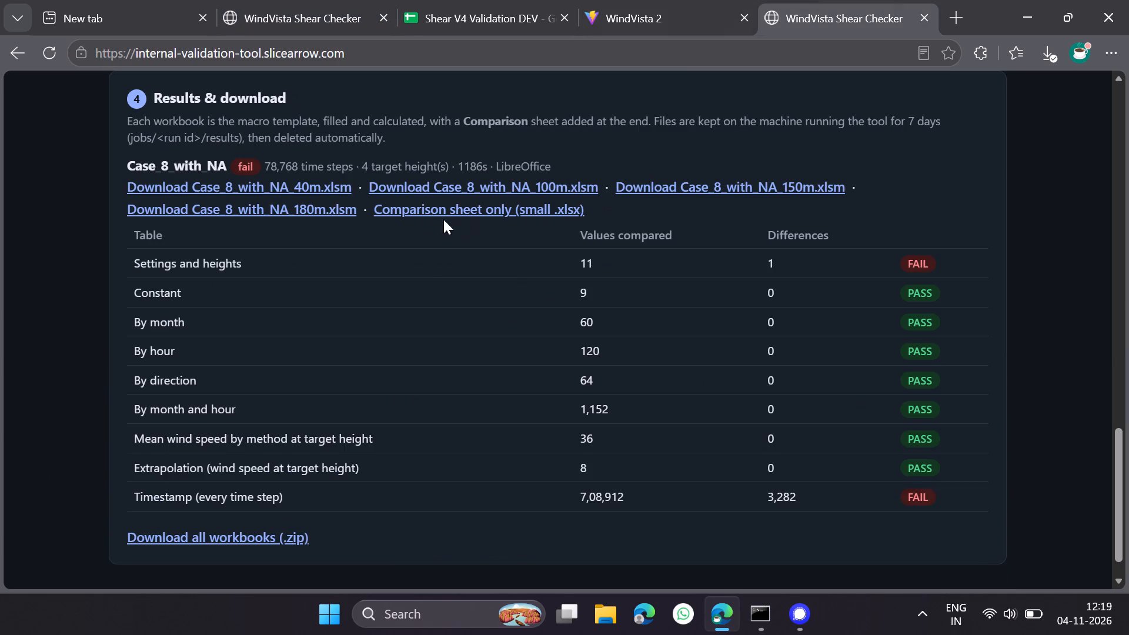
scroll(415, 219, up, 13)
scroll(278, 260, down, 15)
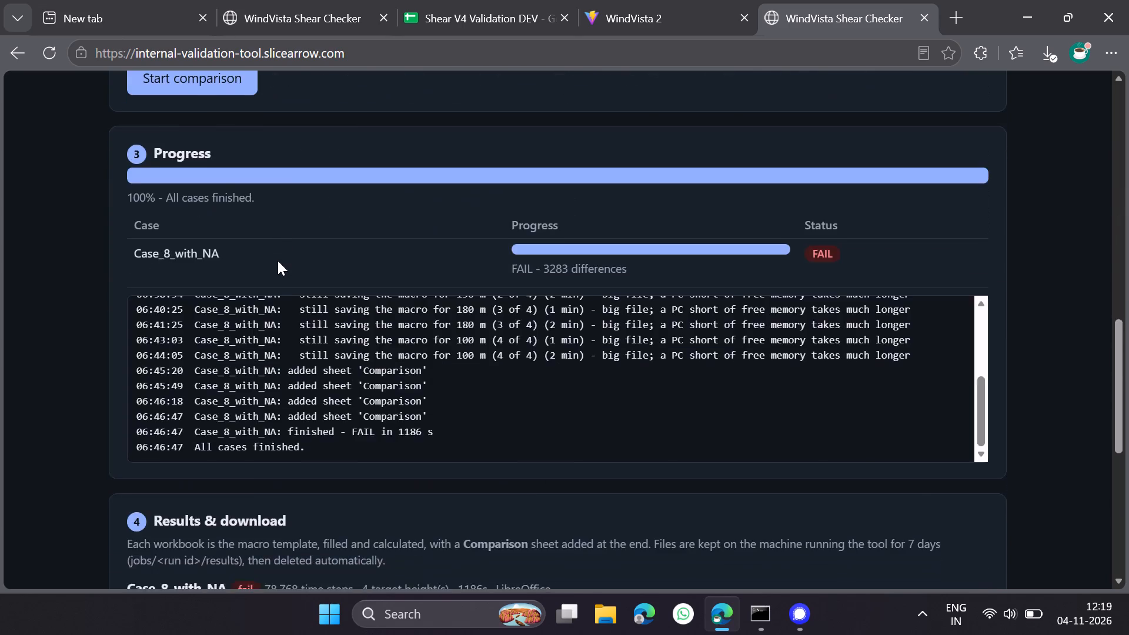
scroll(278, 260, down, 5)
scroll(278, 260, up, 5)
scroll(278, 260, down, 4)
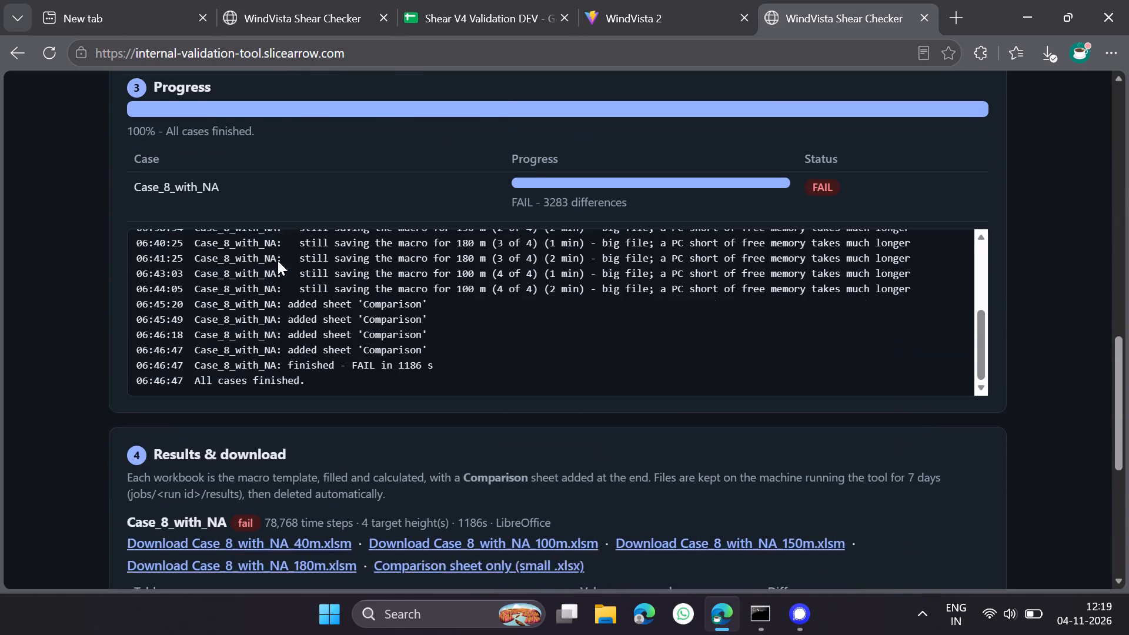
scroll(278, 260, down, 3)
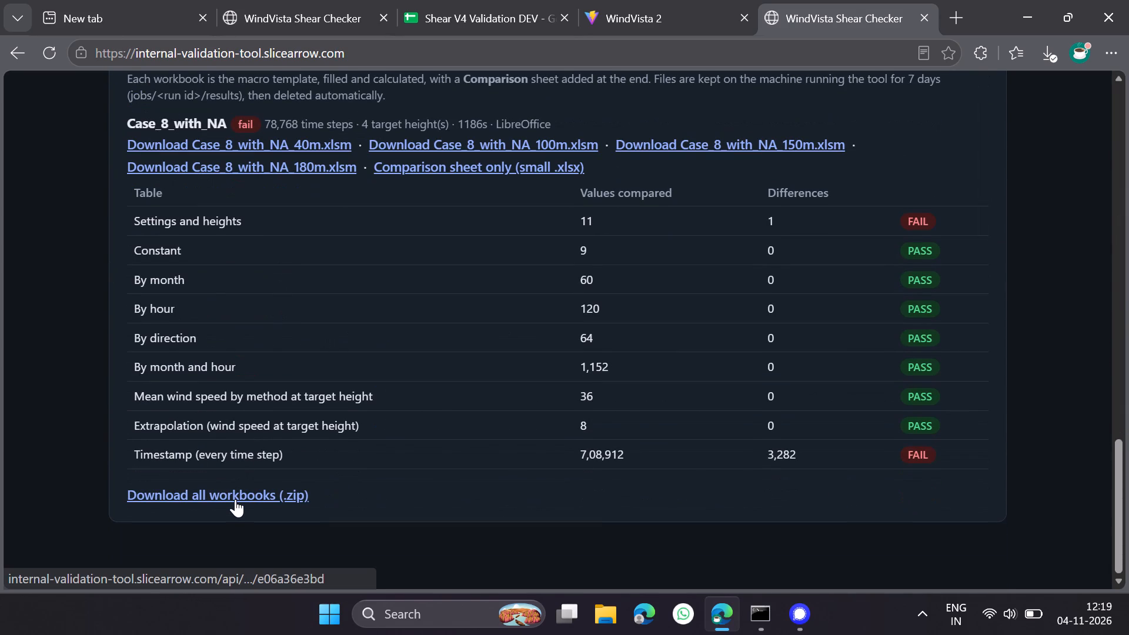
click(235, 499)
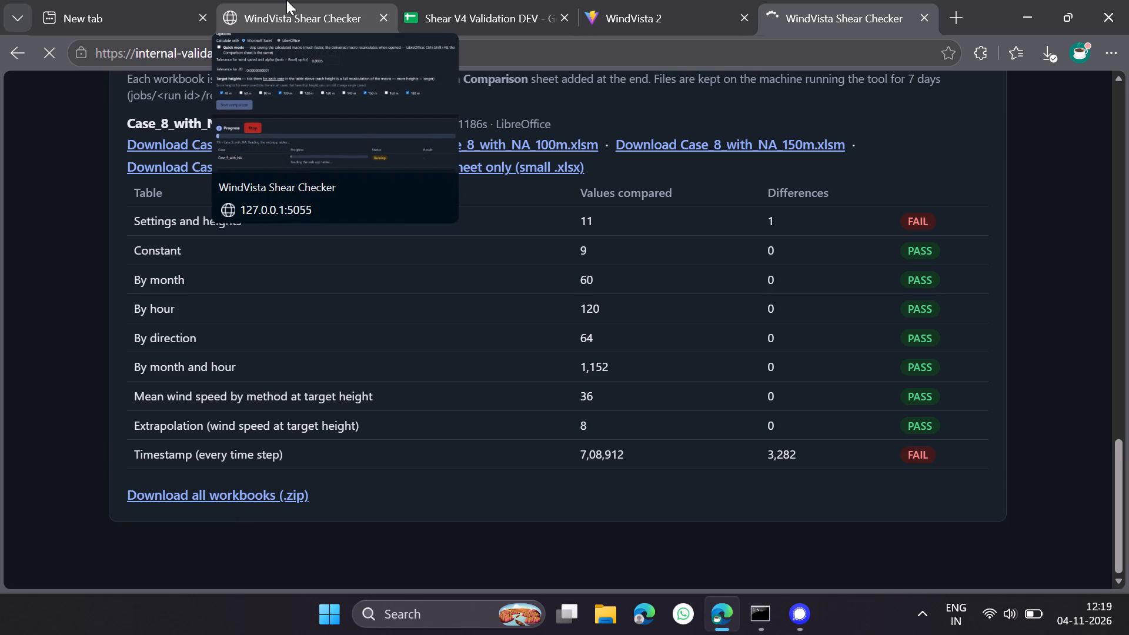
Look for the Case_8_with_NA workbooks zip in the Downloads folder and the browser's download list.
click(619, 619)
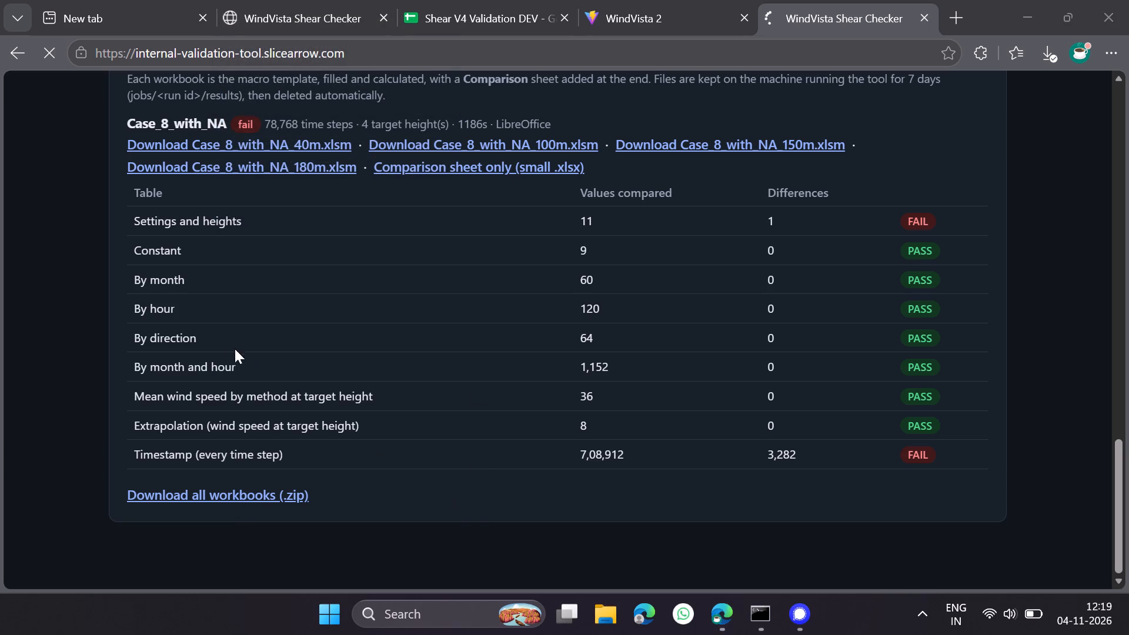
click(86, 259)
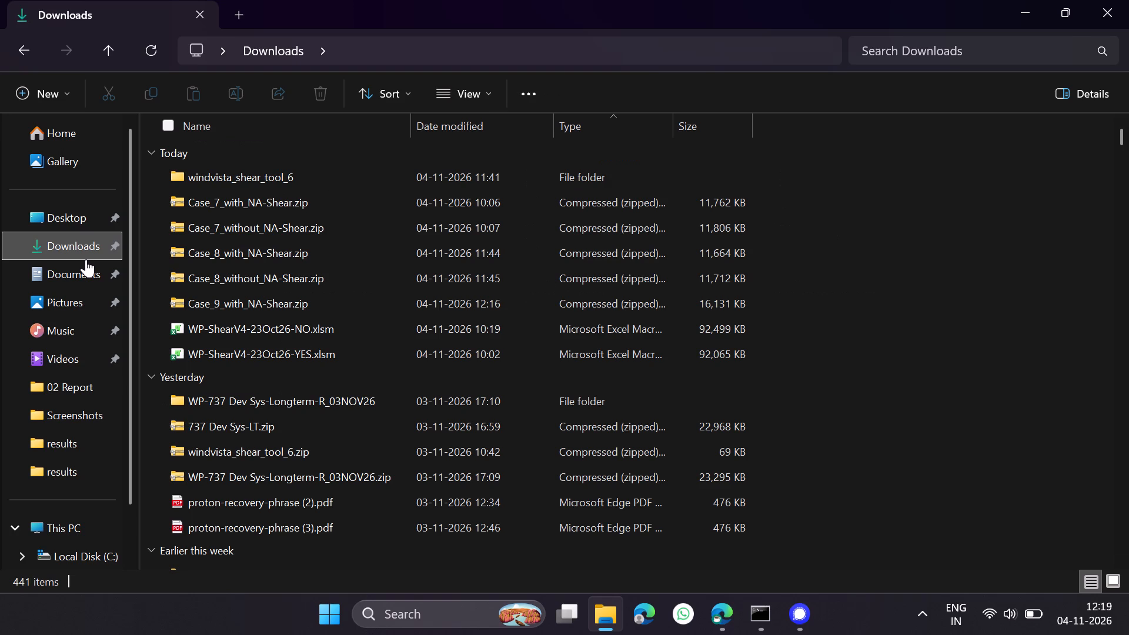
click(716, 609)
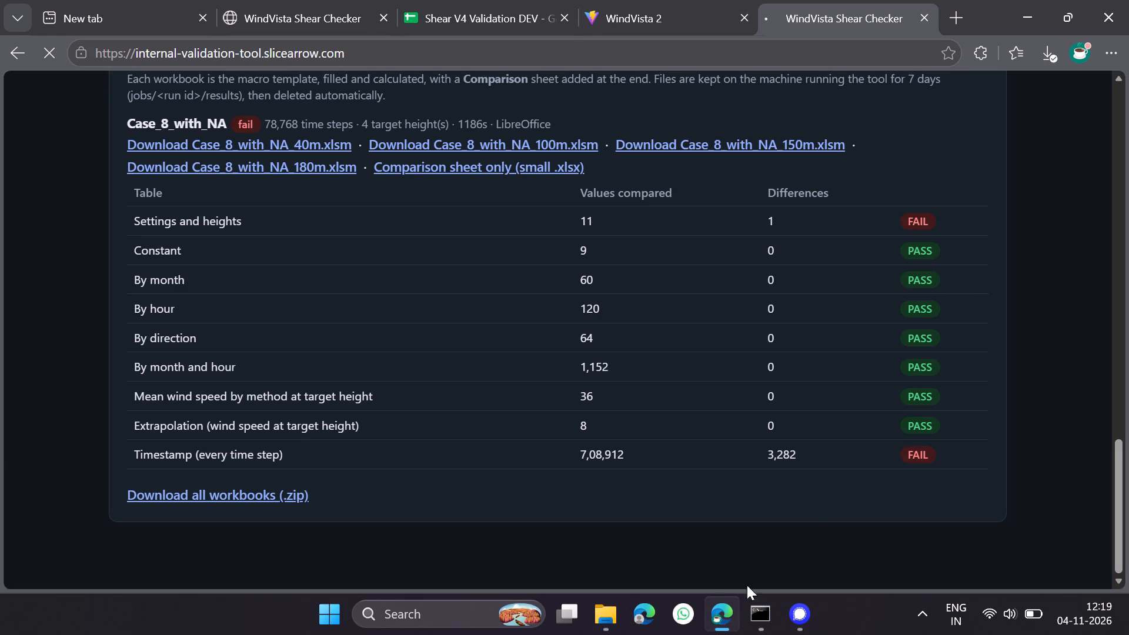
click(1041, 46)
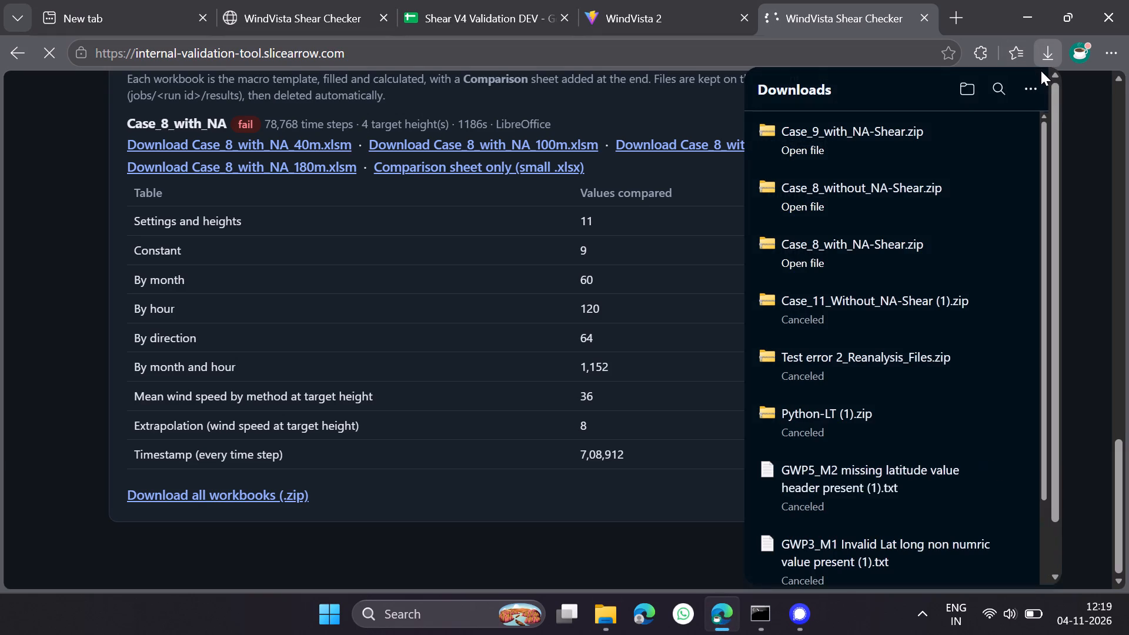
click(1085, 205)
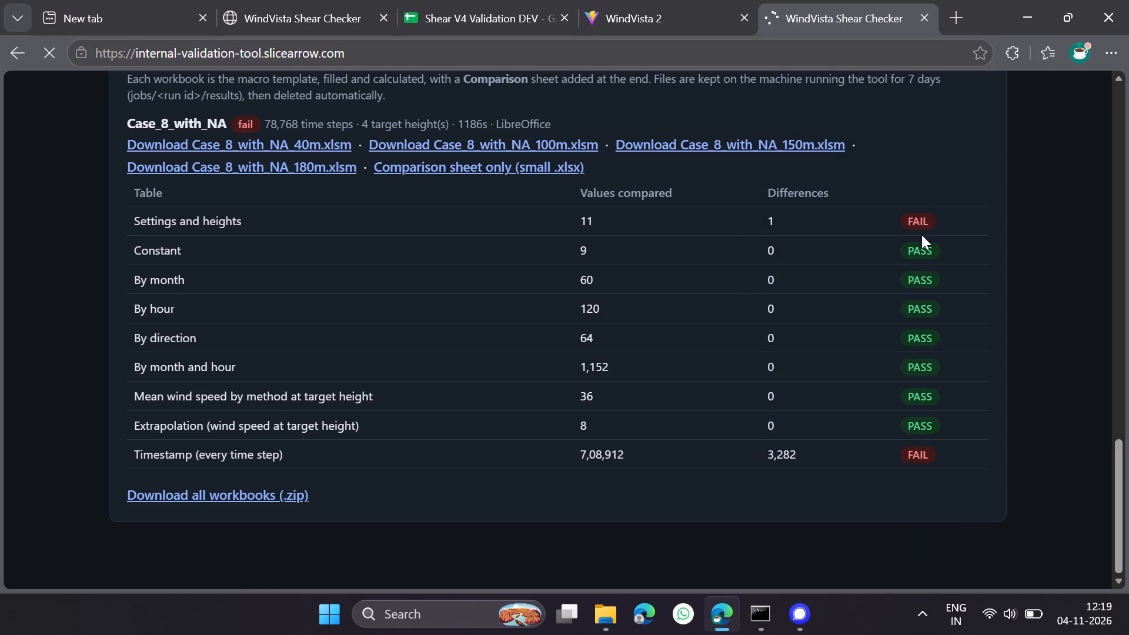
Reveal the hidden background apps in the system tray.
click(940, 629)
click(923, 631)
drag(921, 631, 907, 633)
click(921, 613)
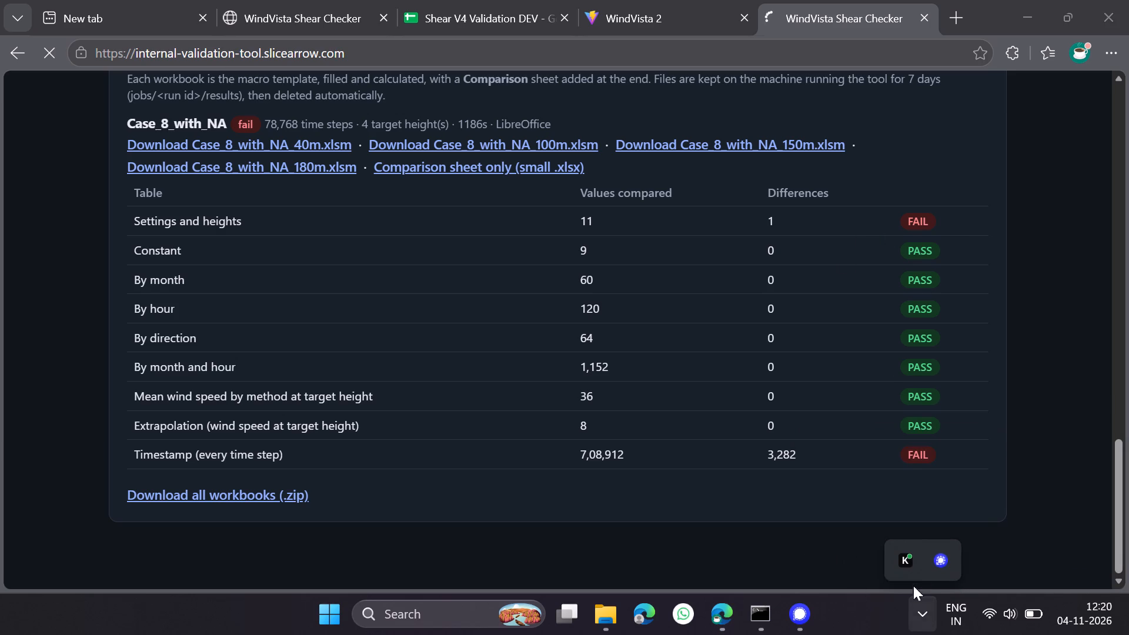
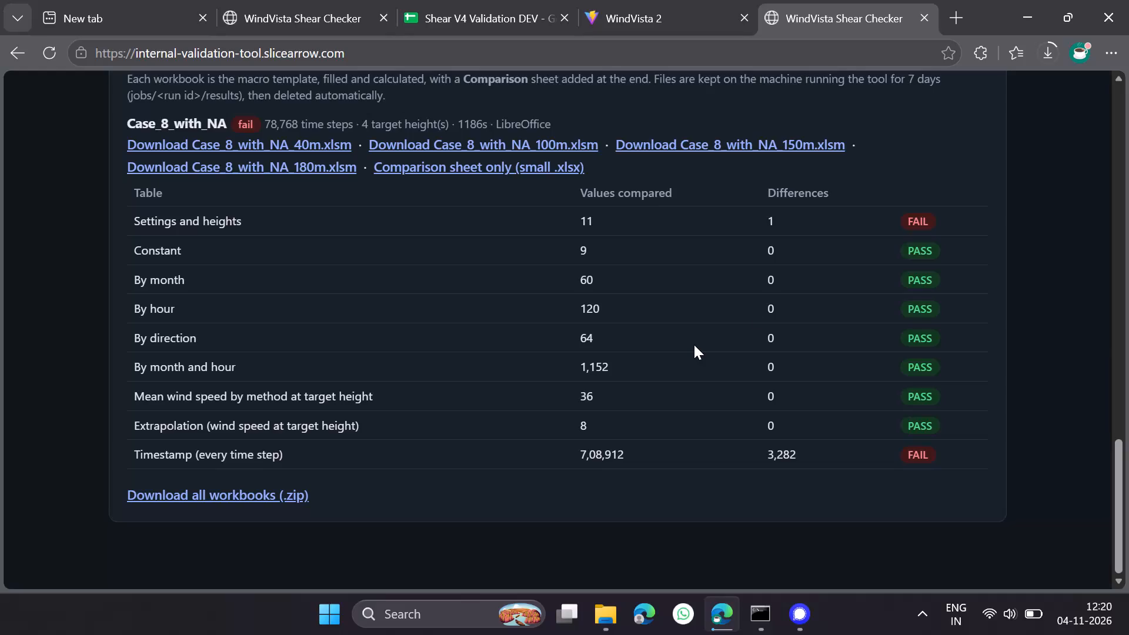
Check the download progress of the all_results.zip workbooks archive.
click(1057, 45)
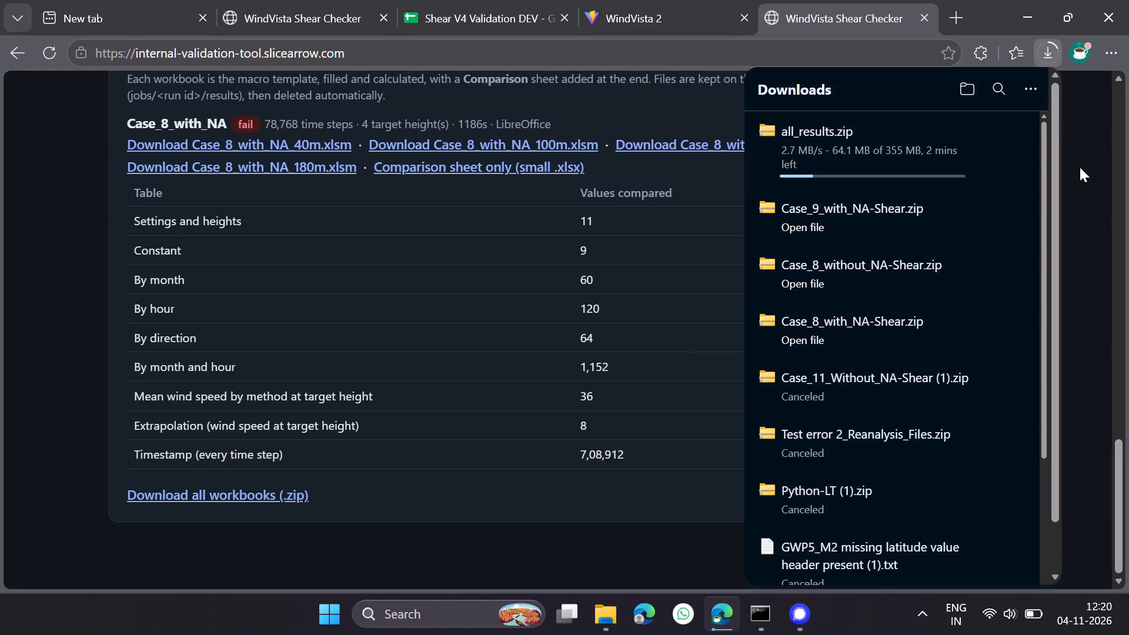
click(1080, 167)
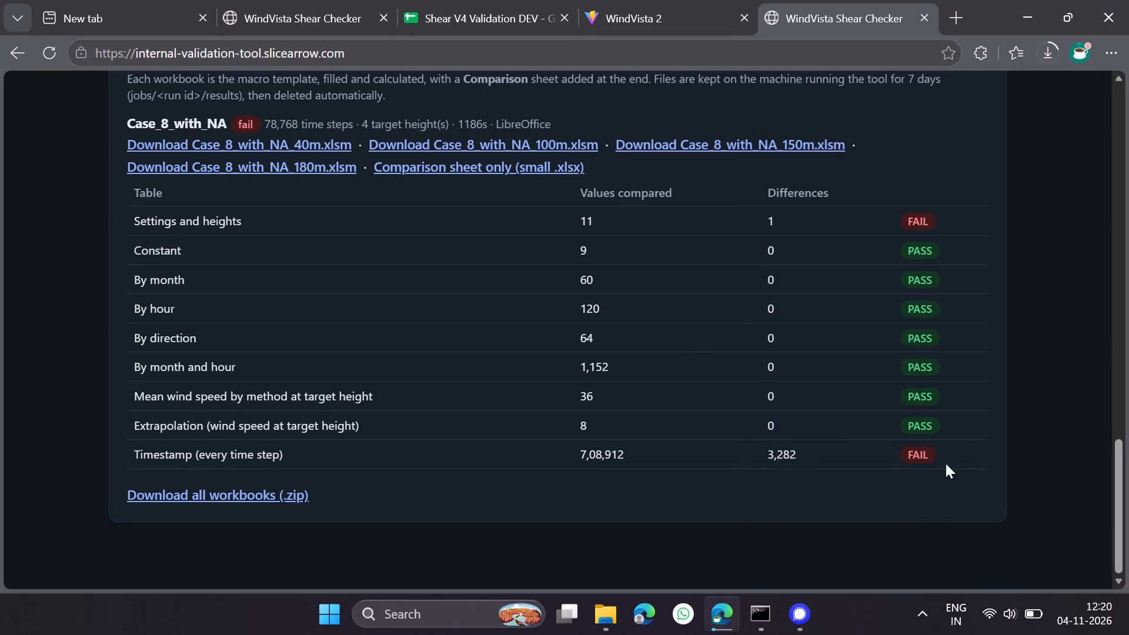
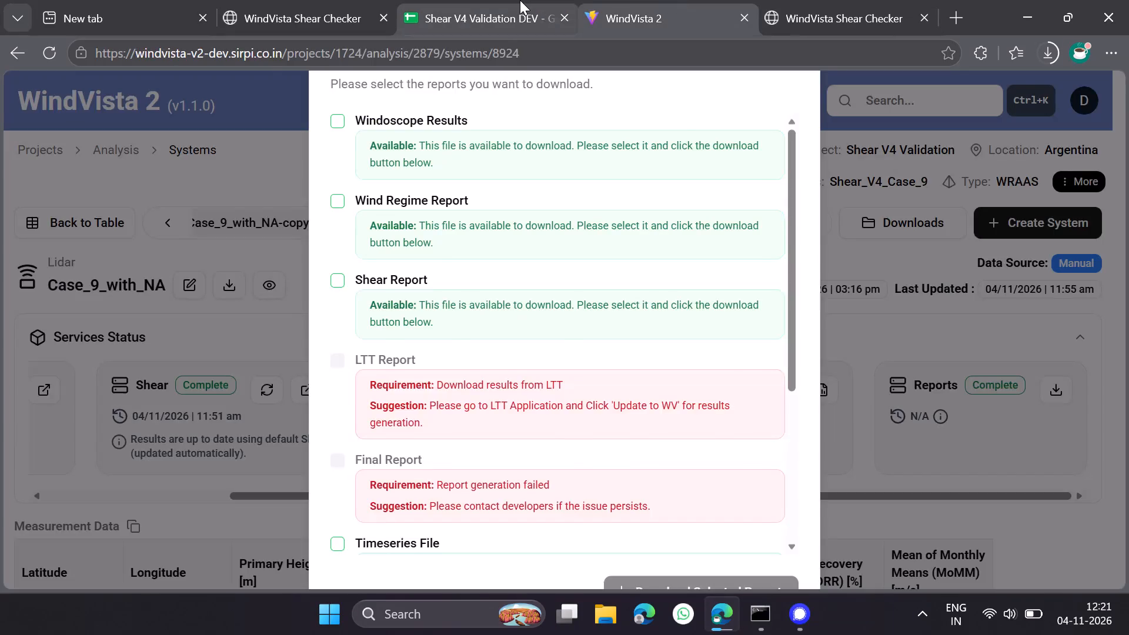
Check the progress of the Case_9_with_NA comparison in the local Shear Checker at 127.0.0.1:5055.
click(520, 0)
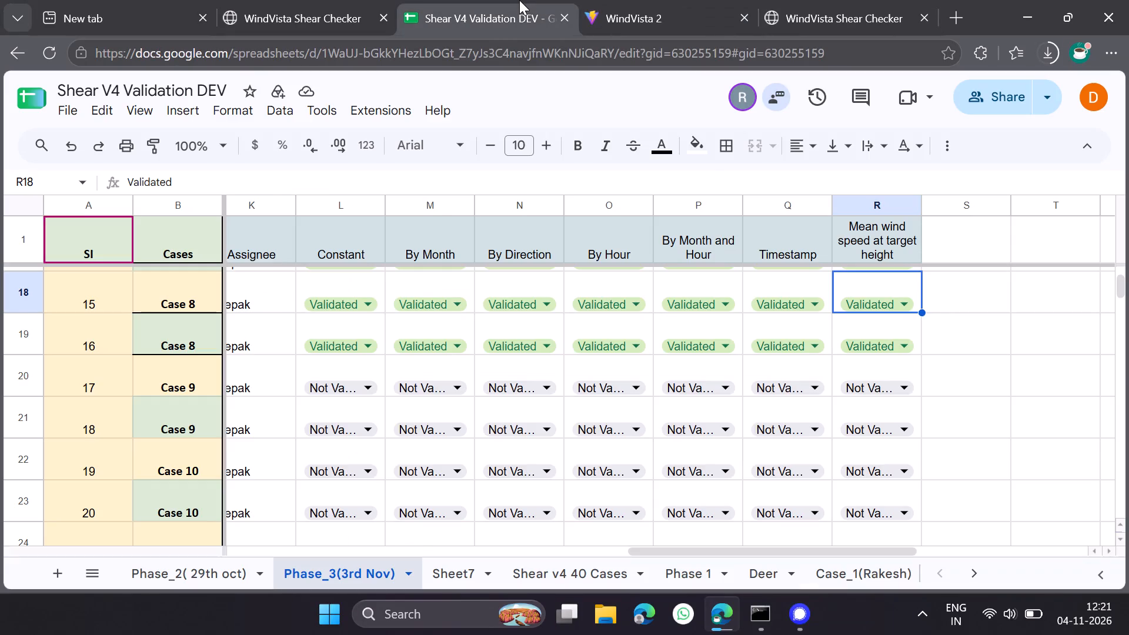
click(662, 0)
click(411, 0)
click(312, 0)
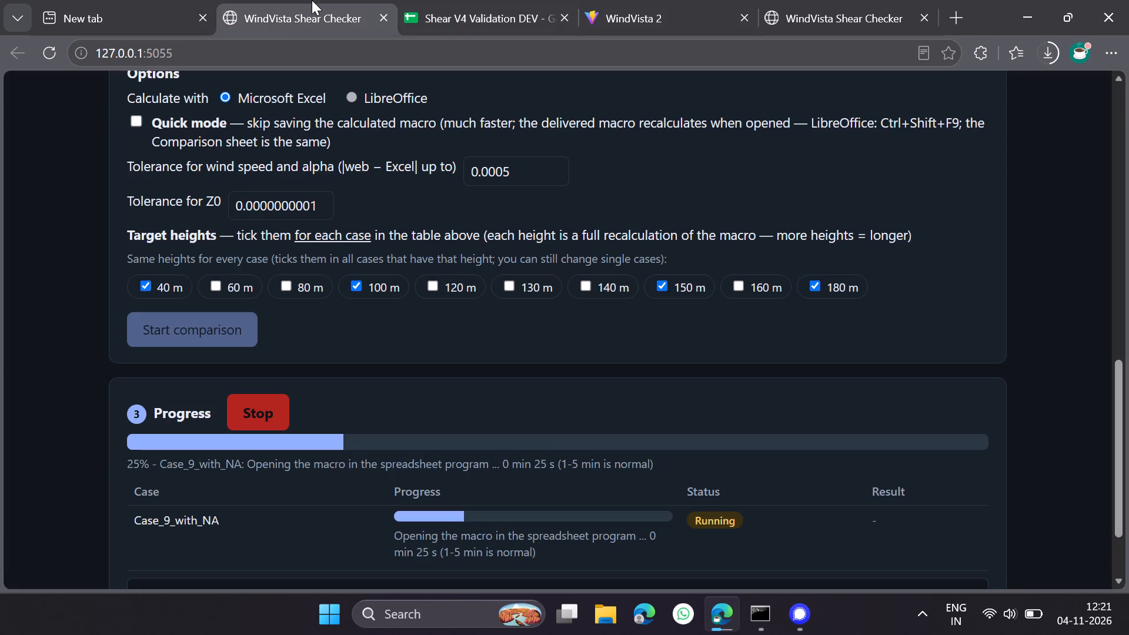
scroll(539, 543, down, 9)
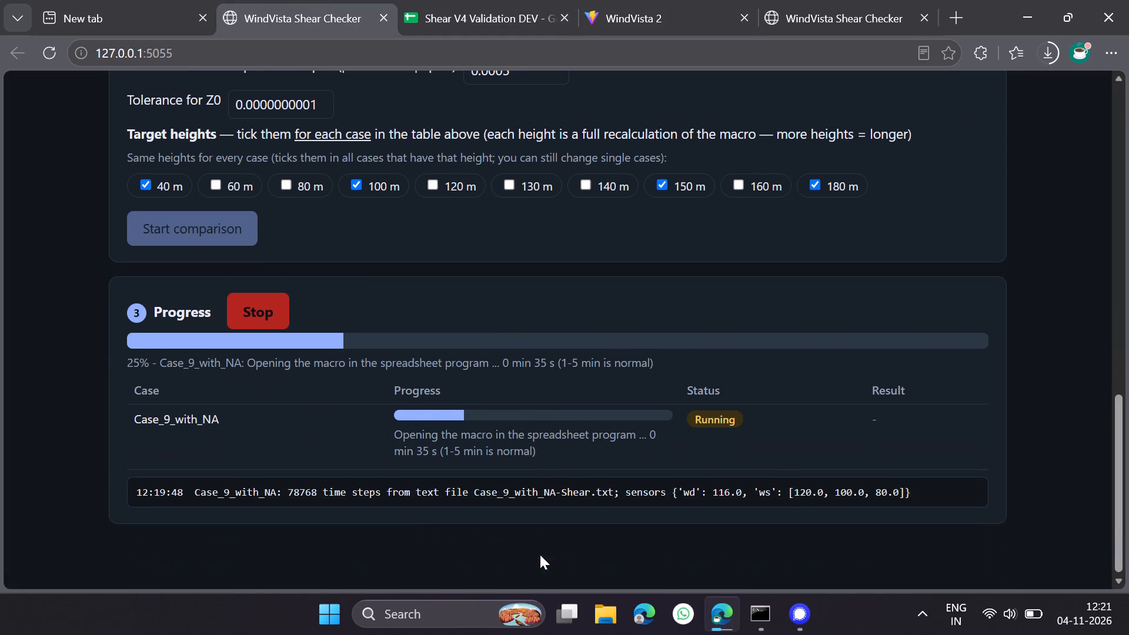
In the online Shear Checker at internal-validation-tool.slicearrow.com, replace the macro template with WP-ShearV4-23Oct26-YES.xlsm from Downloads.
click(913, 0)
scroll(689, 432, down, 4)
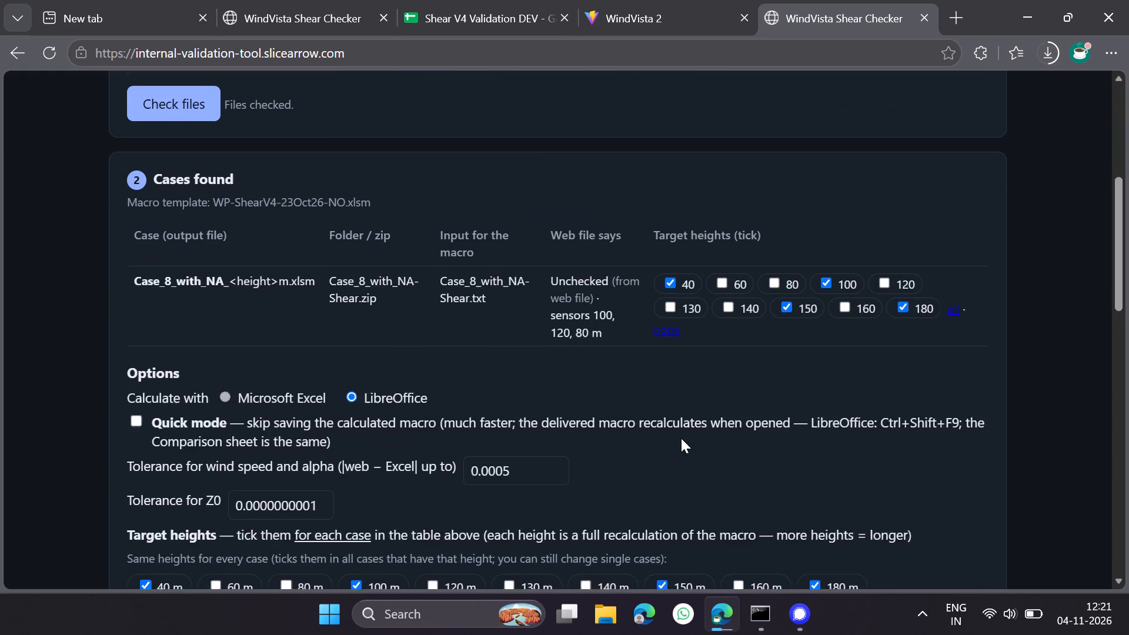
scroll(680, 438, up, 6)
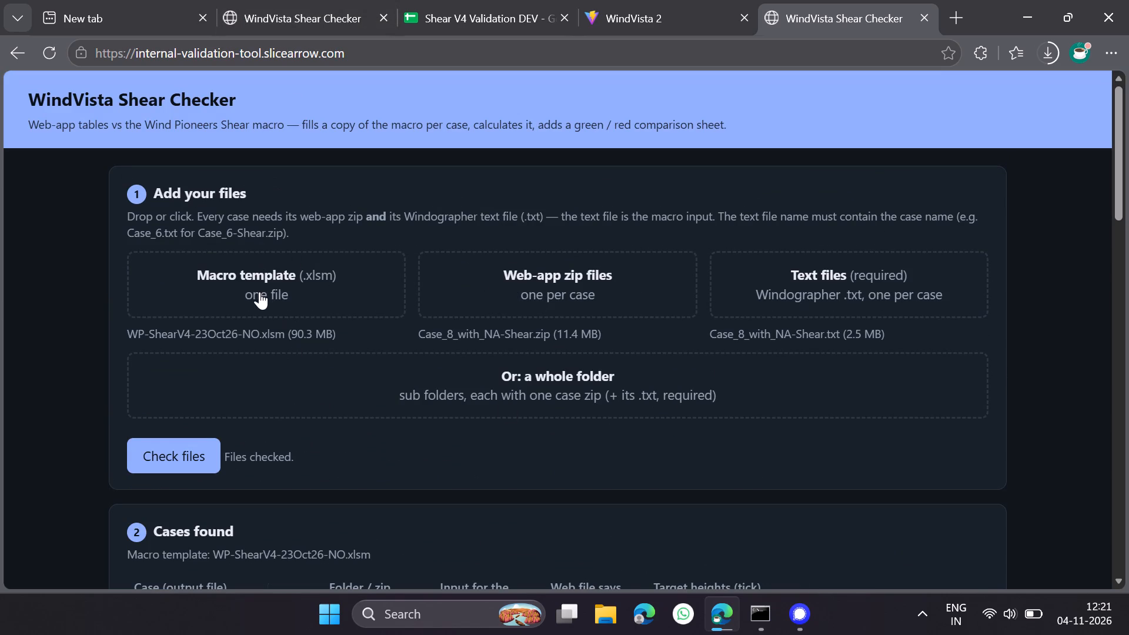
click(259, 292)
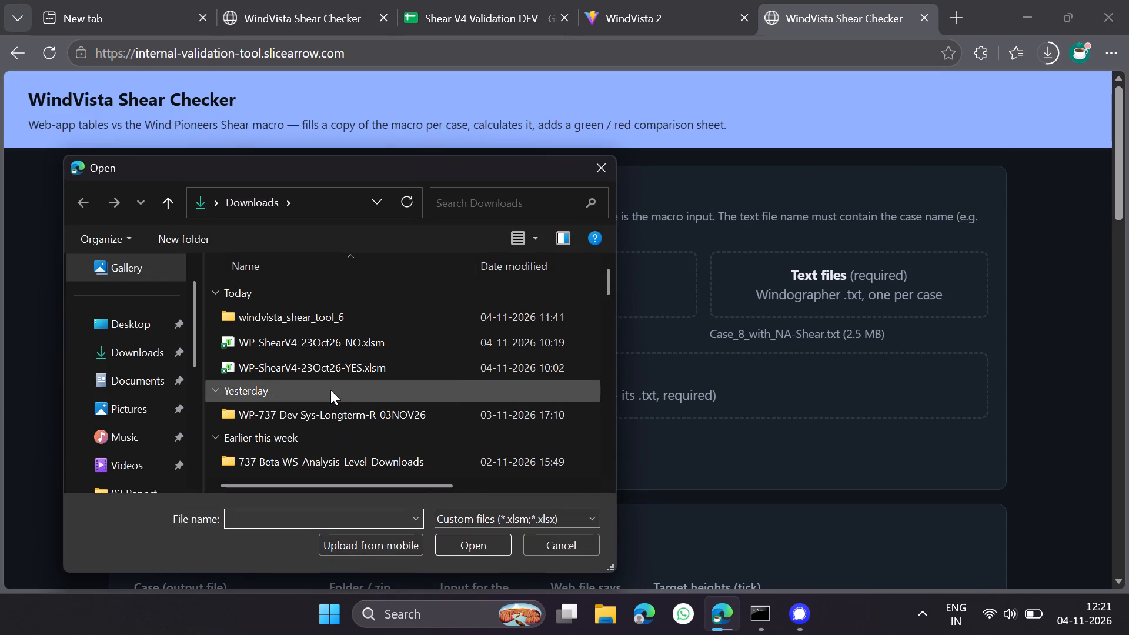
click(333, 372)
click(468, 543)
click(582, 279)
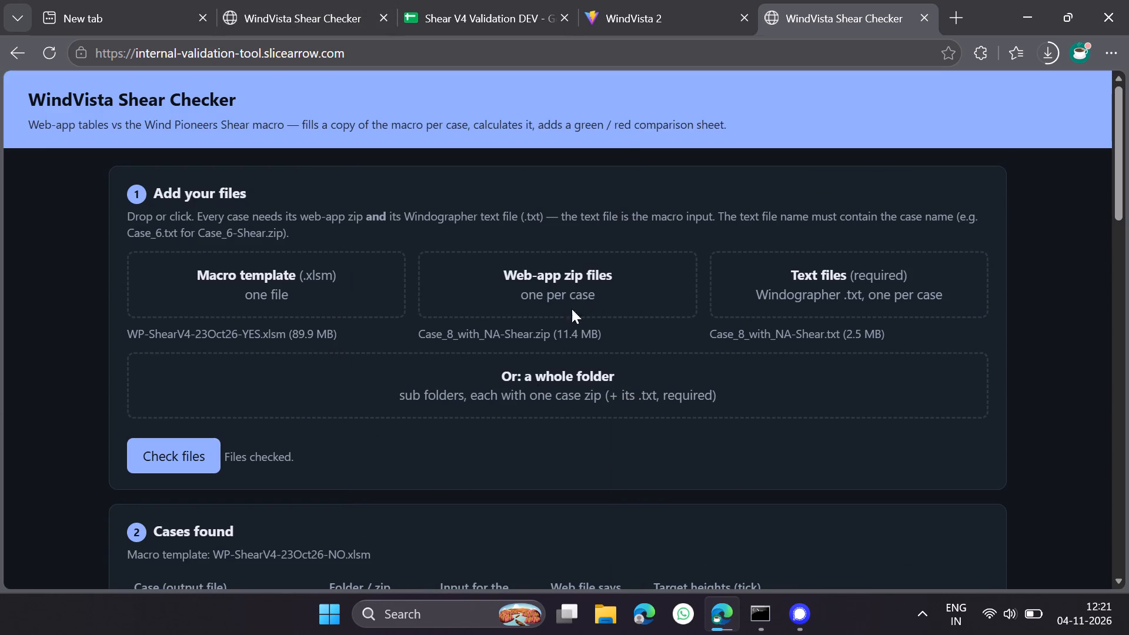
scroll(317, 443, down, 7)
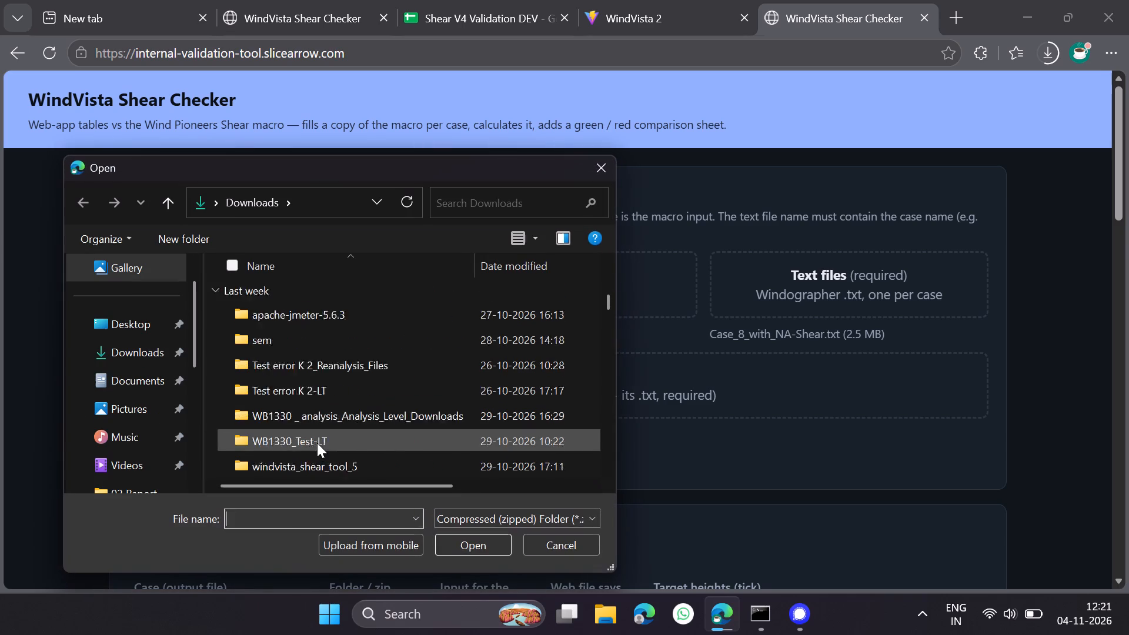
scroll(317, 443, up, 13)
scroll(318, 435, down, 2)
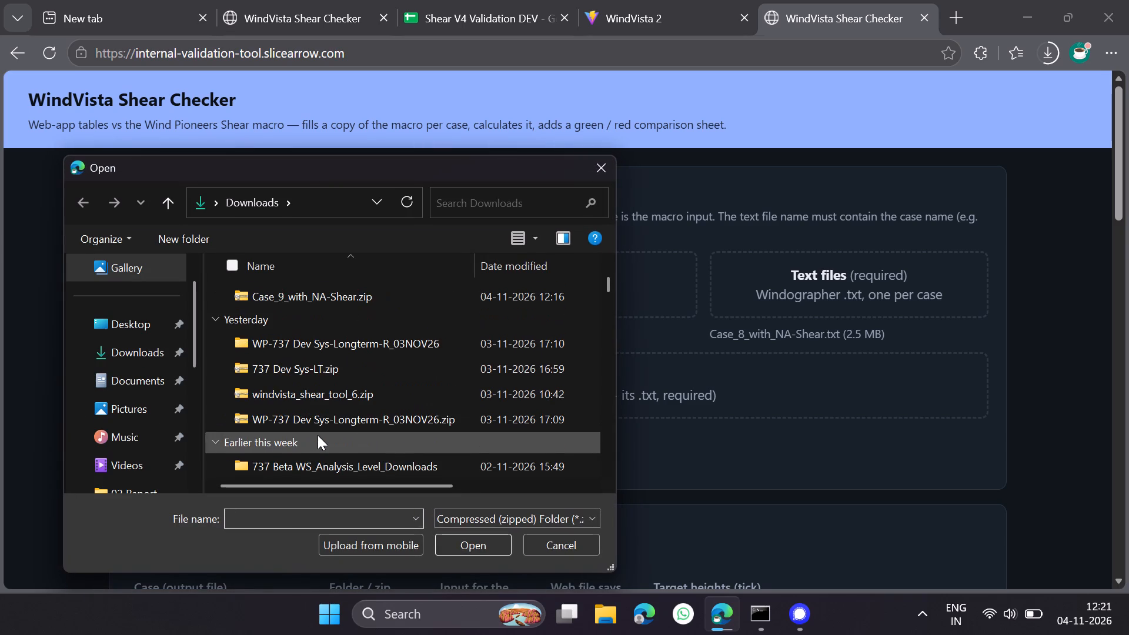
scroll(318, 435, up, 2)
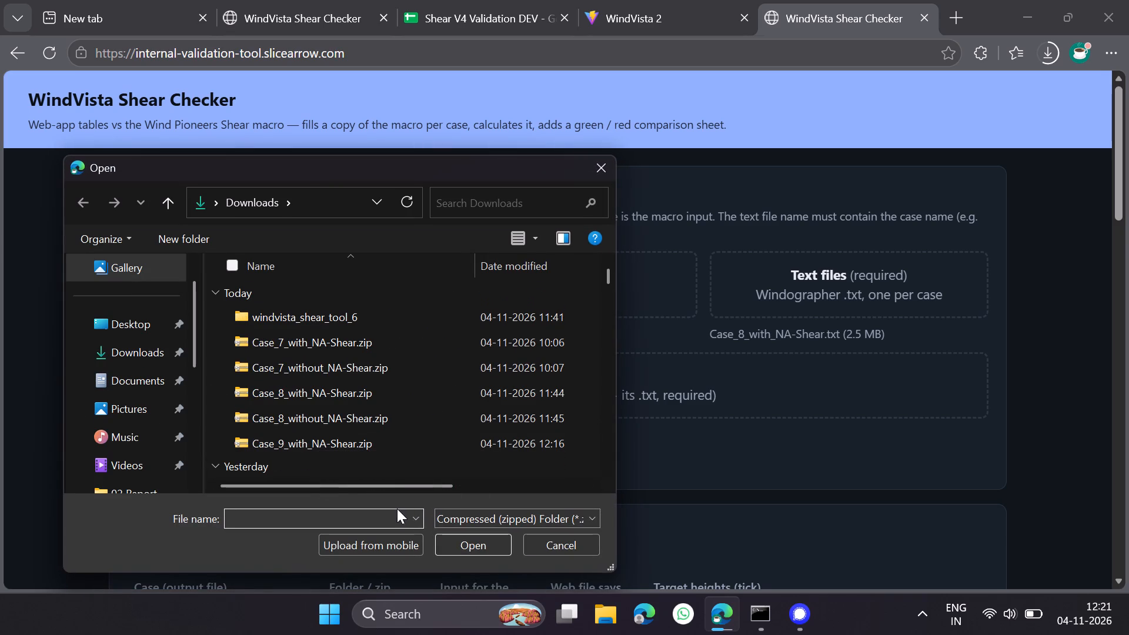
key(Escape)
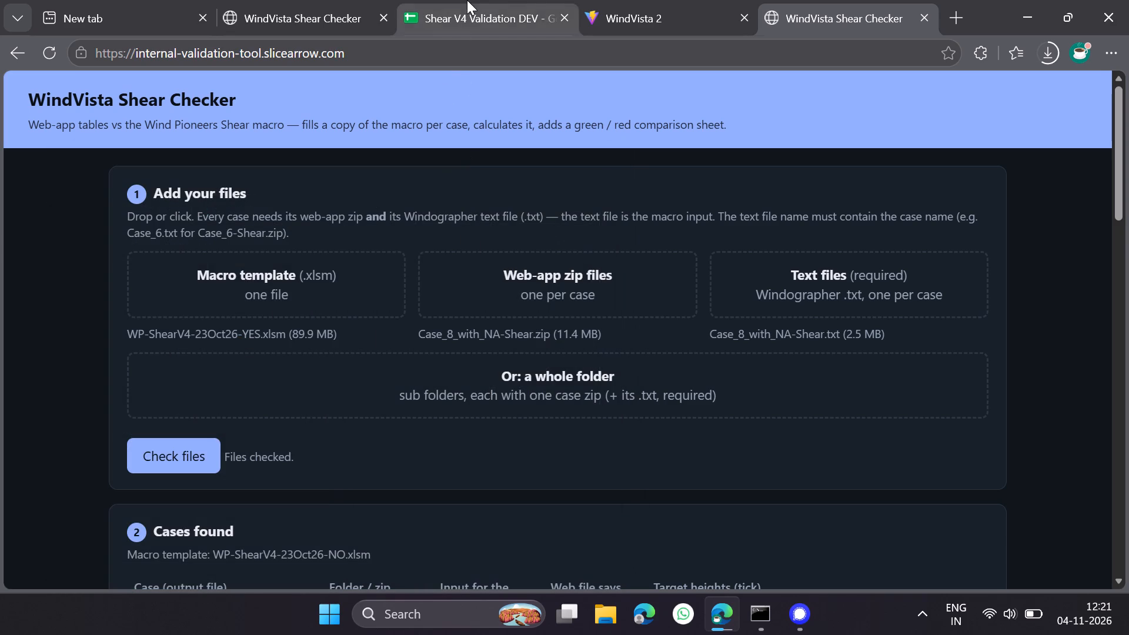
Download the Shear Report of the Case_9_without_NA system from WindVista 2.
click(635, 0)
key(Escape)
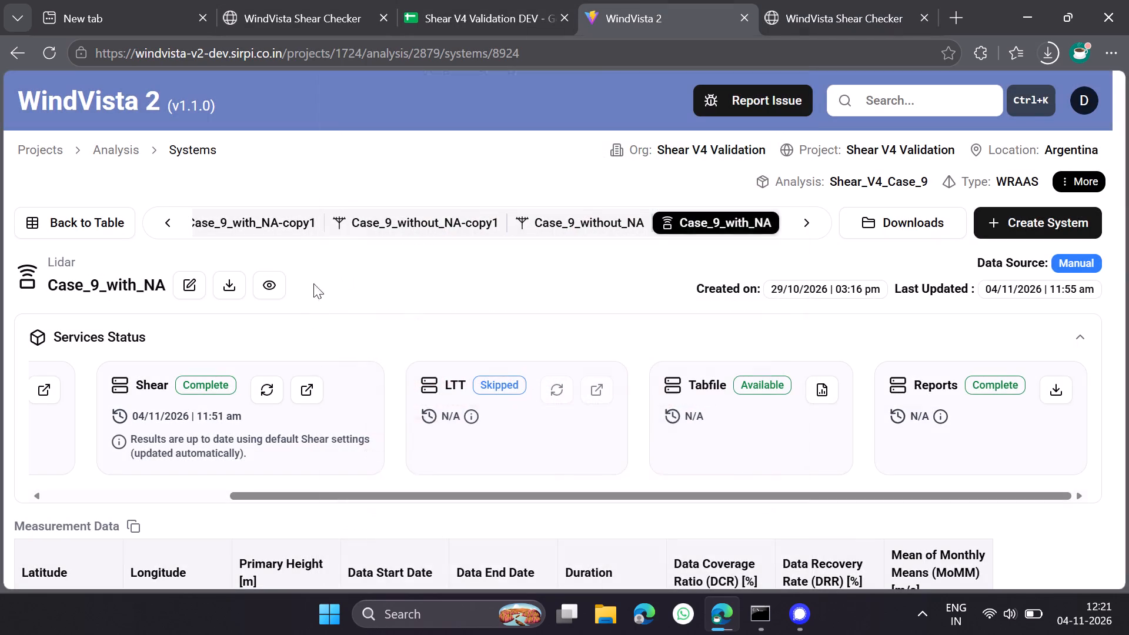
click(460, 218)
click(582, 218)
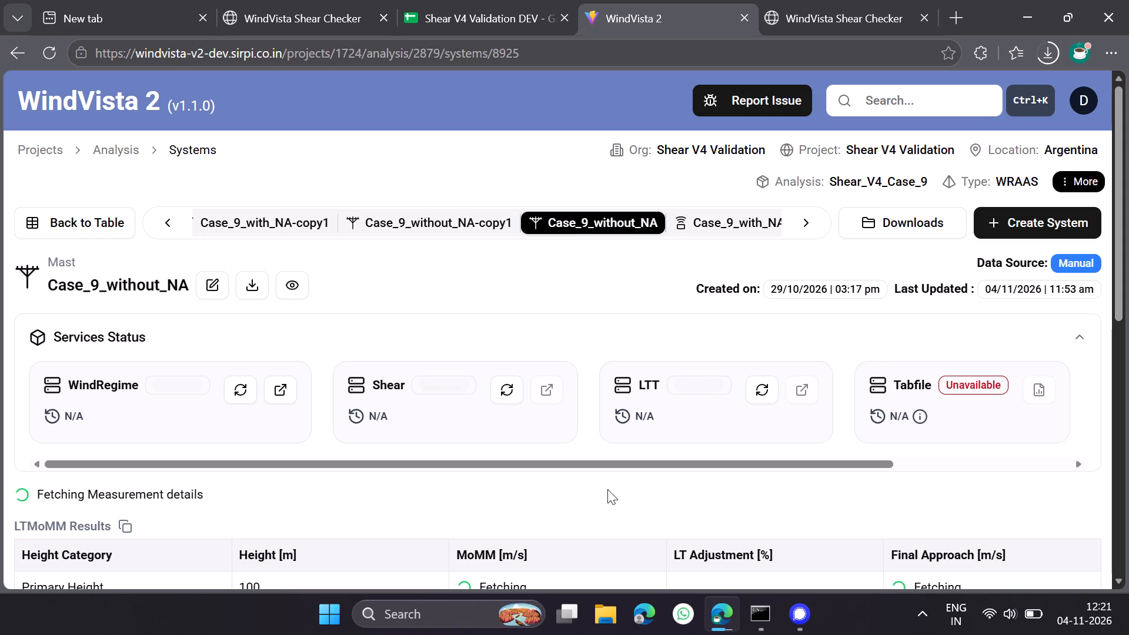
drag(620, 464, 977, 463)
click(1062, 380)
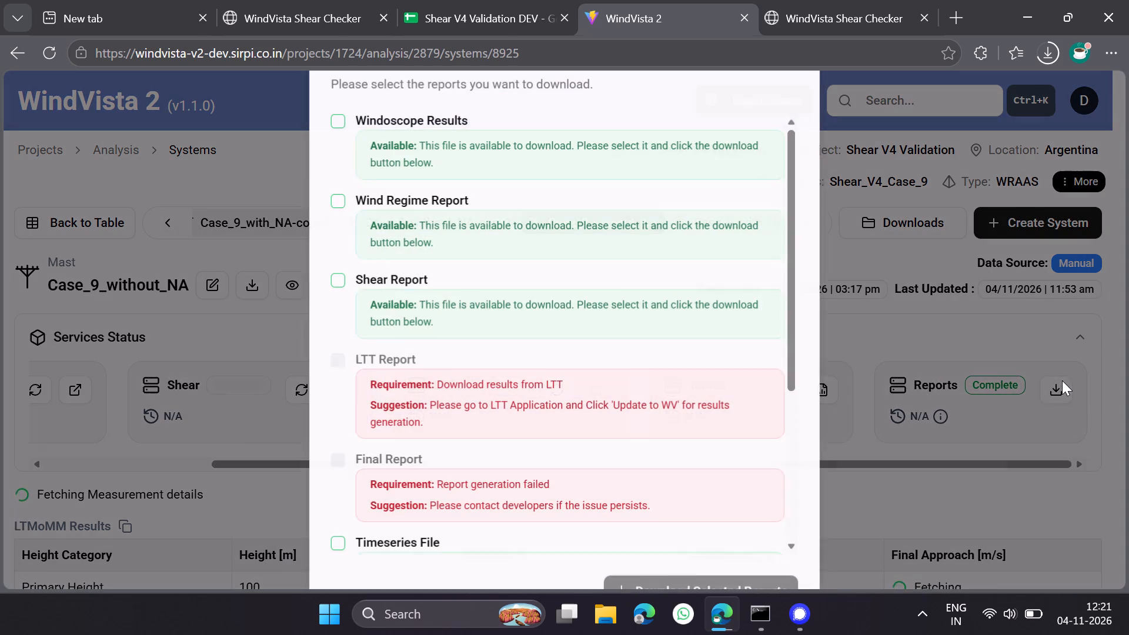
click(365, 273)
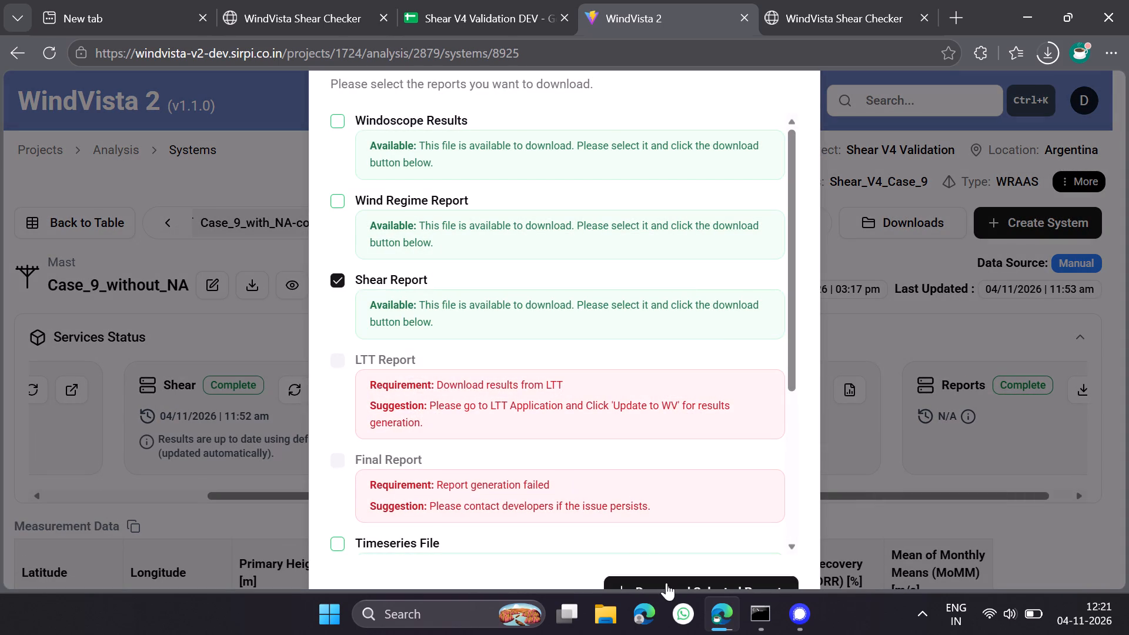
click(667, 580)
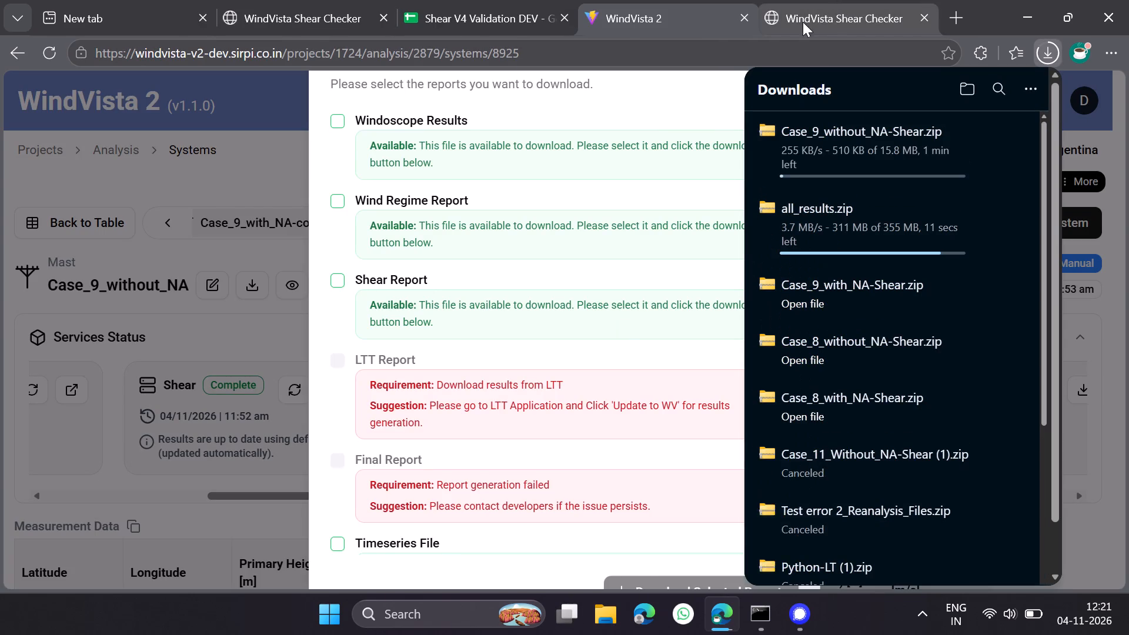
key(Escape)
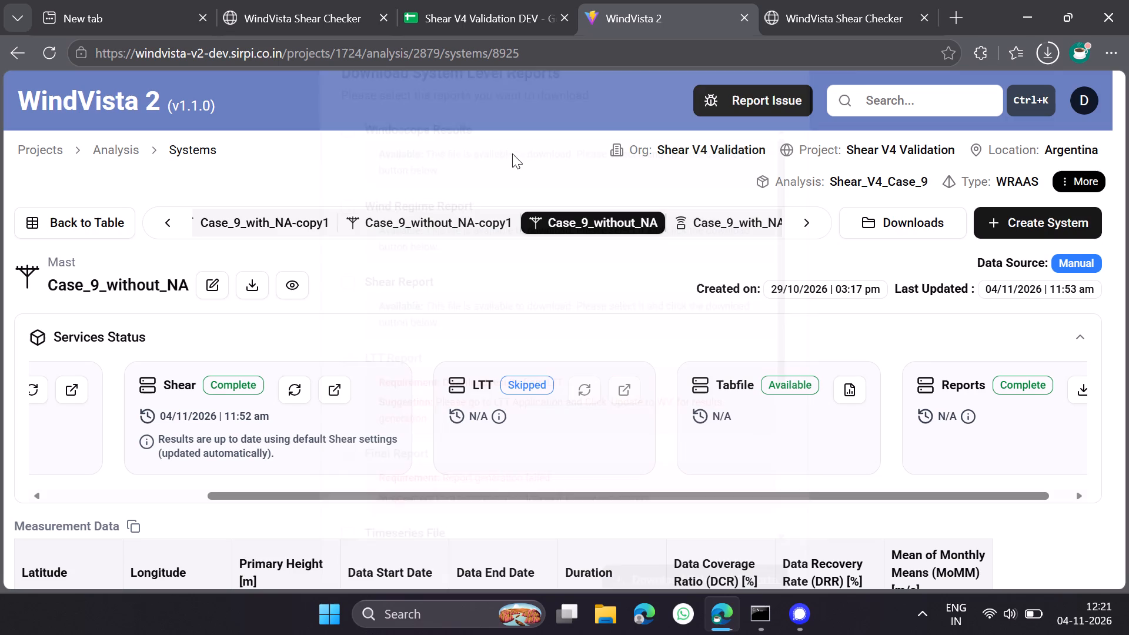
Check in the browser's download list and the Downloads folder whether Case_9_without_NA-Shear.zip has finished downloading.
click(799, 0)
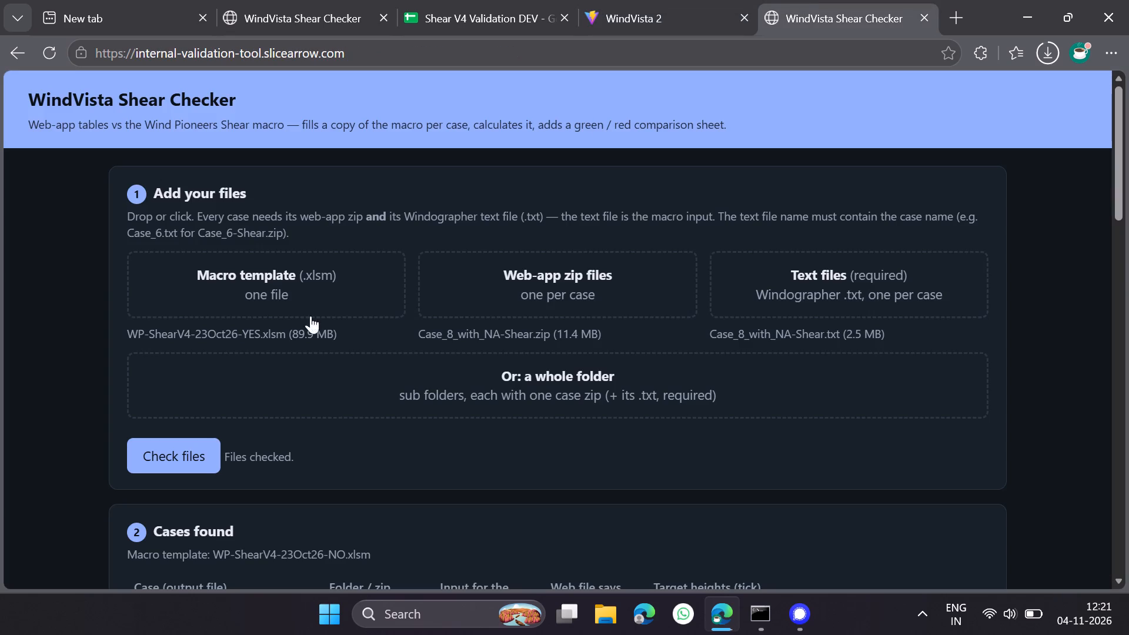
click(580, 289)
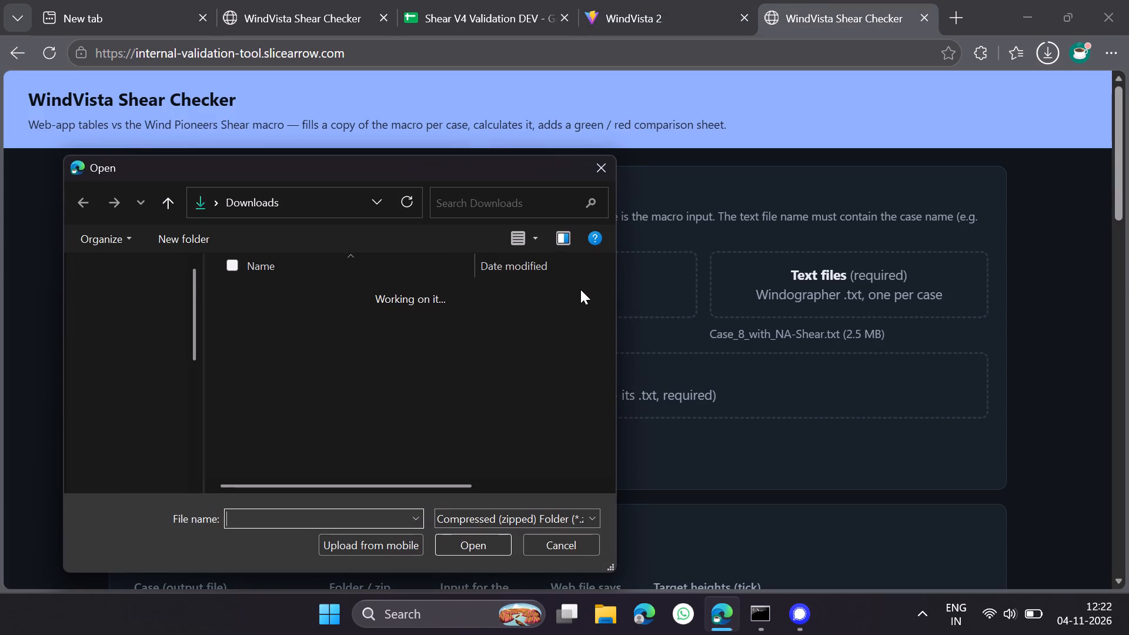
click(602, 165)
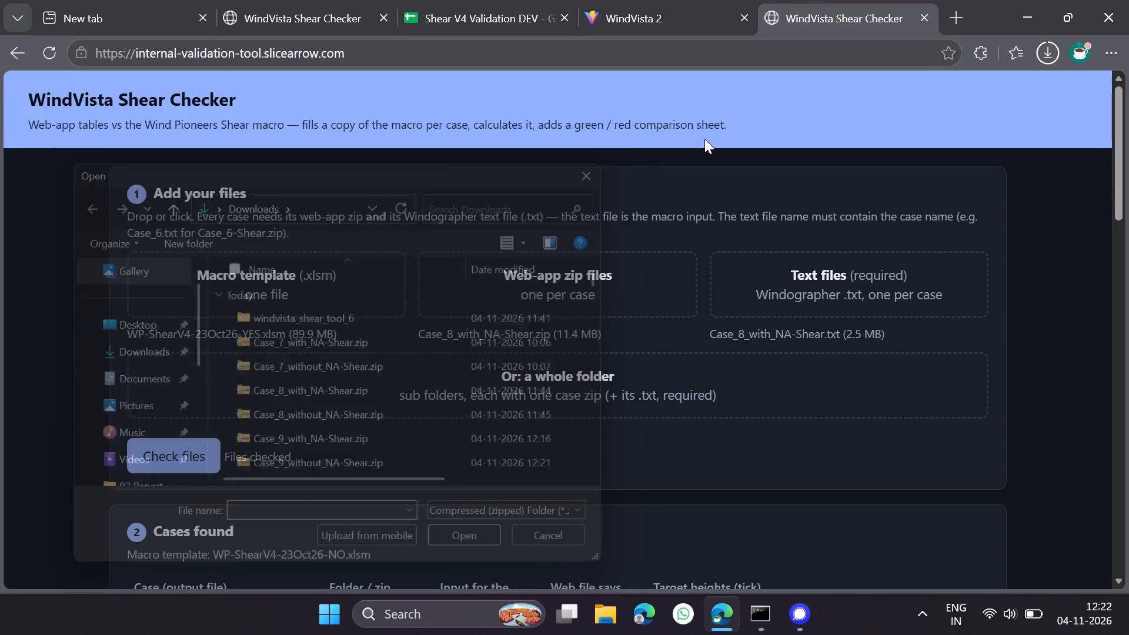
click(1054, 55)
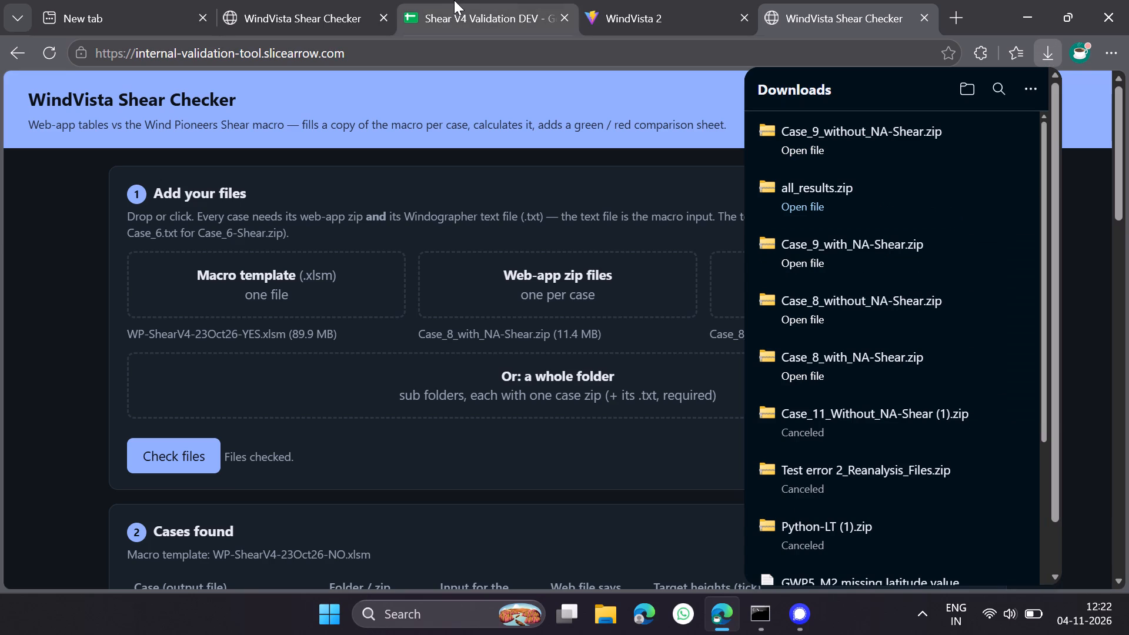
click(637, 0)
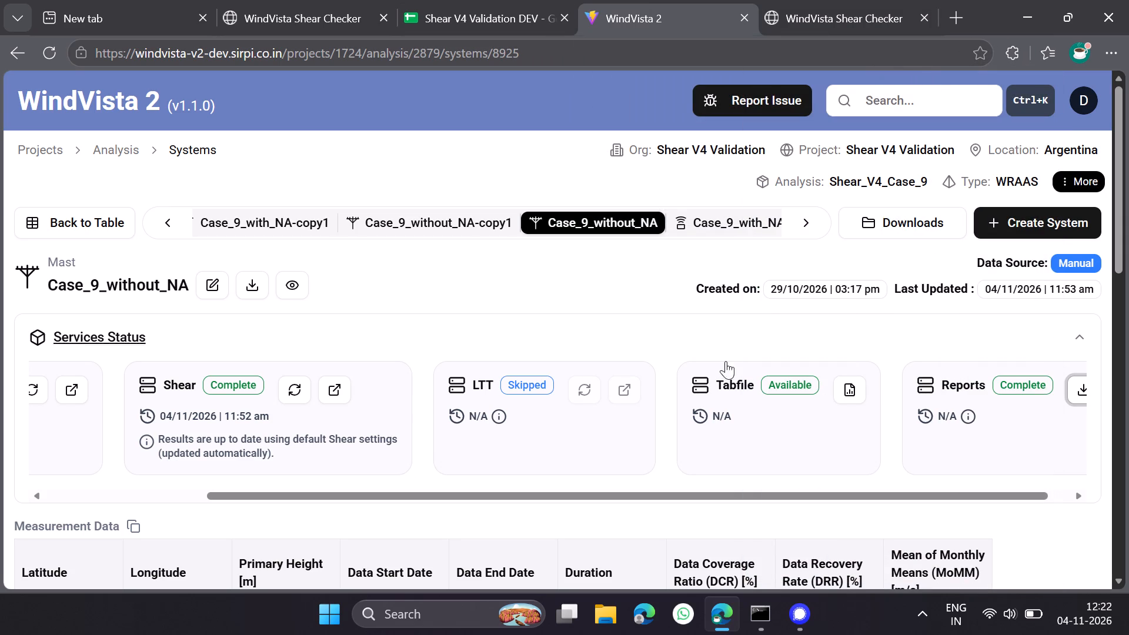
click(610, 612)
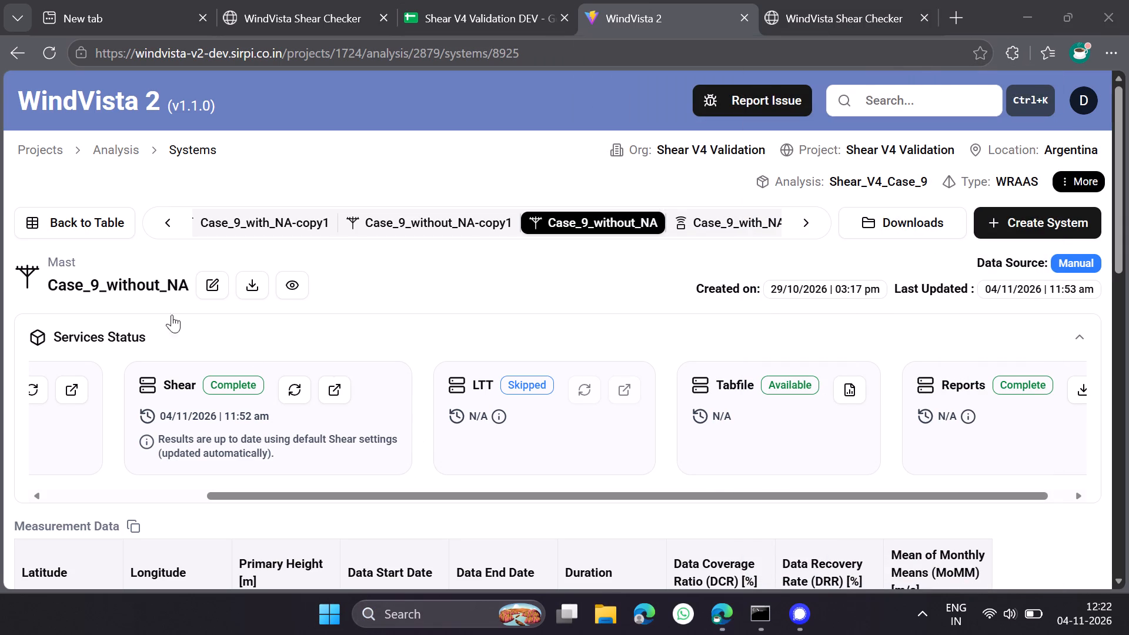
click(77, 249)
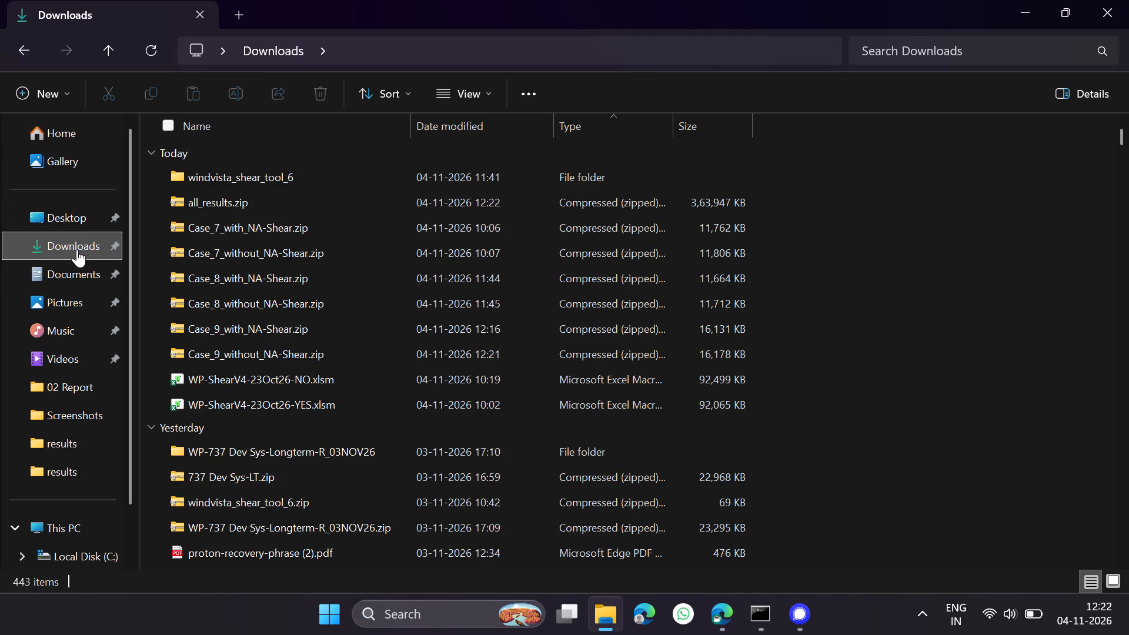
click(1128, 0)
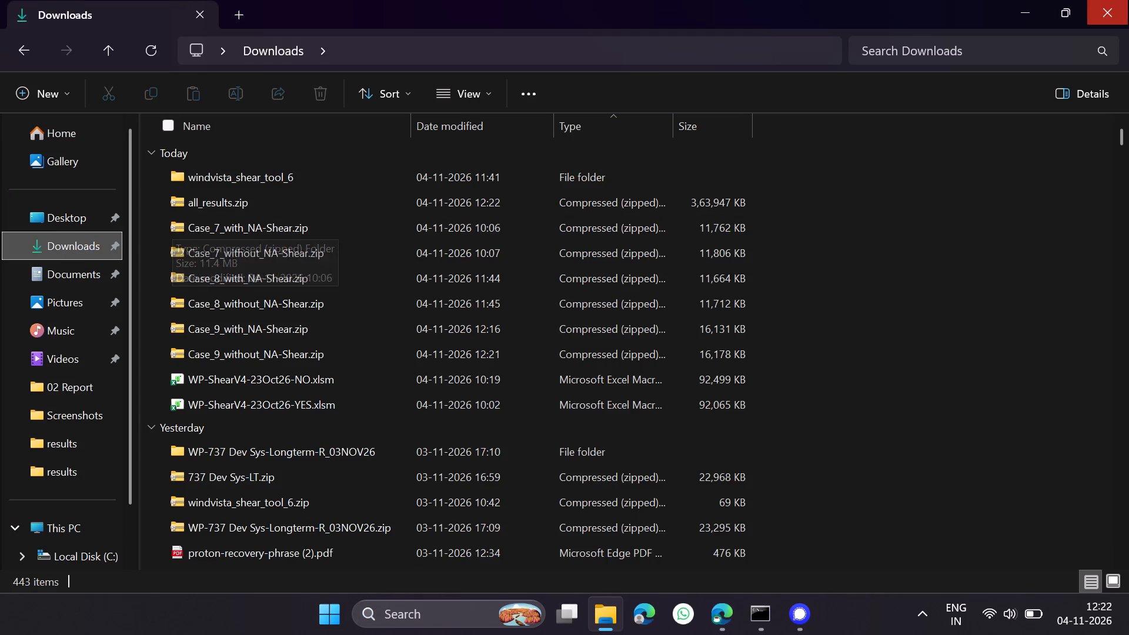
Load Case_9_without_NA-Shear.zip from Downloads as the web-app zip in the online Shear Checker.
click(890, 0)
click(578, 286)
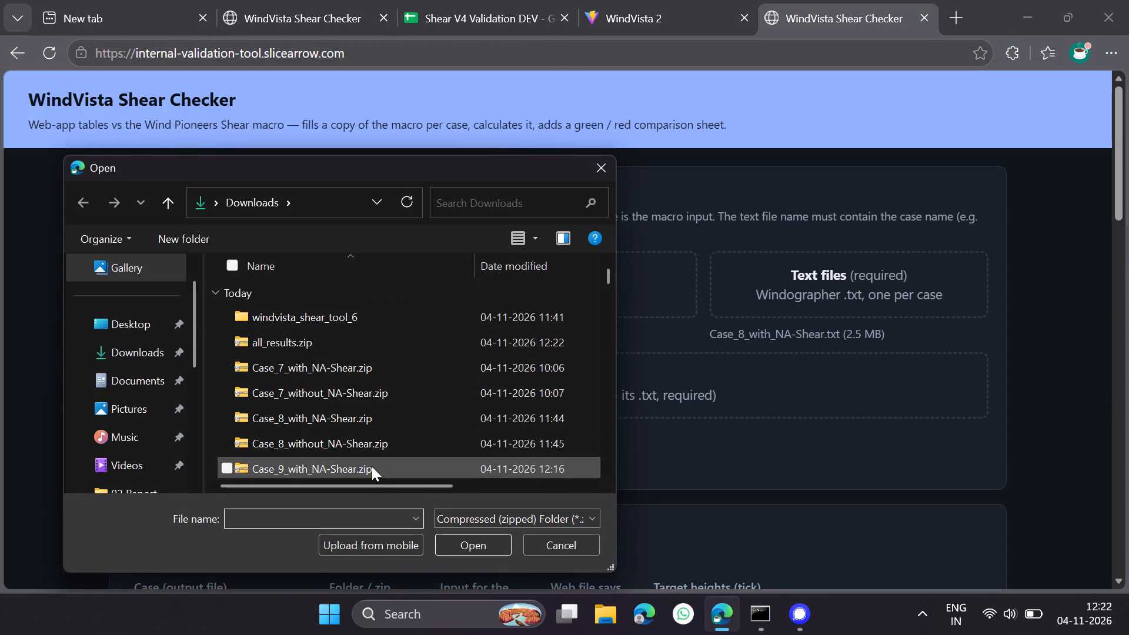
scroll(379, 463, down, 2)
click(367, 368)
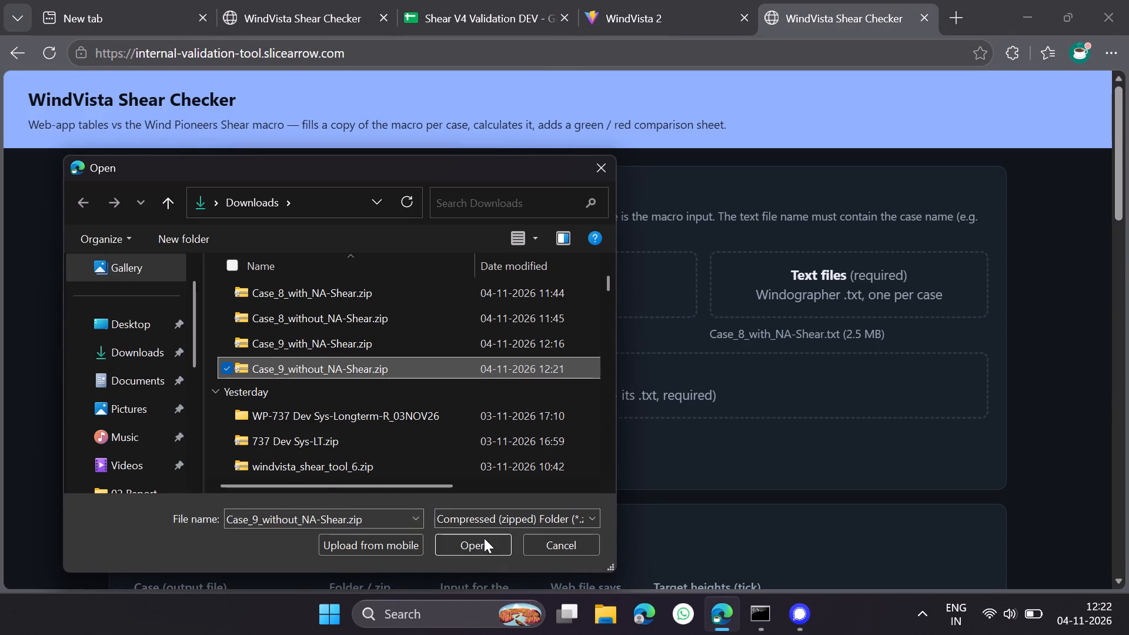
click(485, 543)
Load Case_9_without_NA-Shear.txt as the Windographer text file and start checking the files.
click(839, 258)
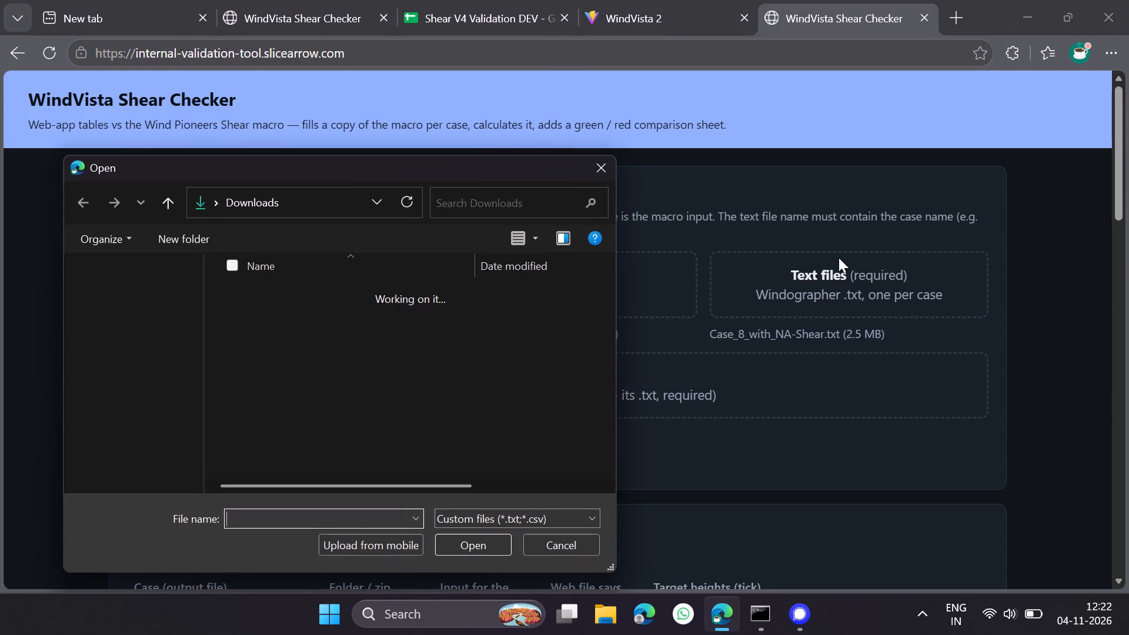
scroll(376, 376, down, 6)
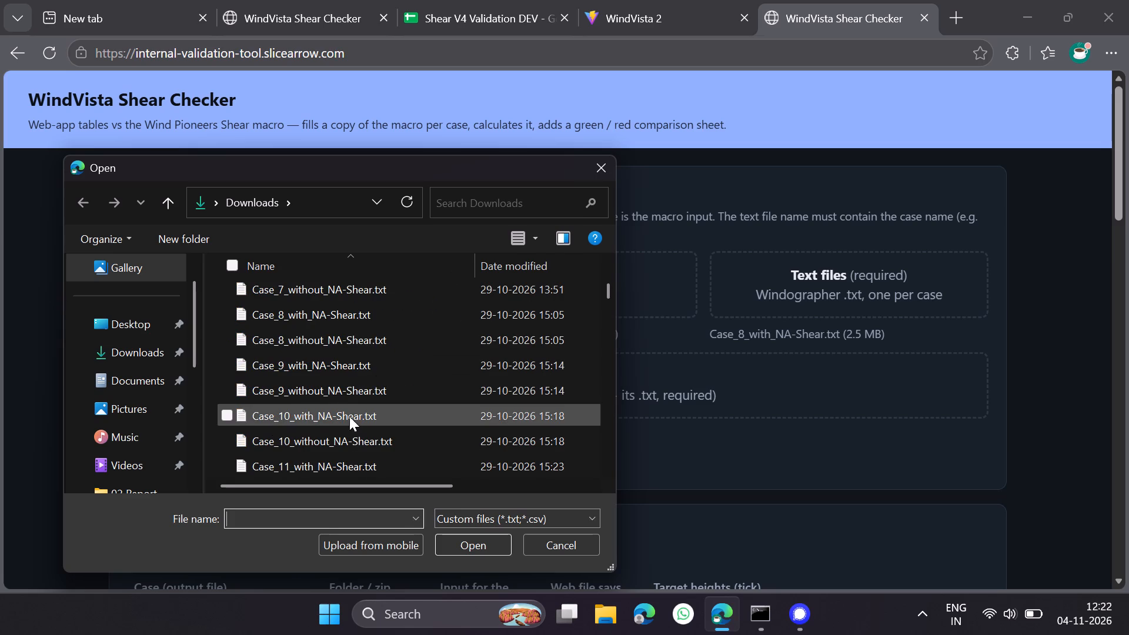
click(349, 389)
click(476, 536)
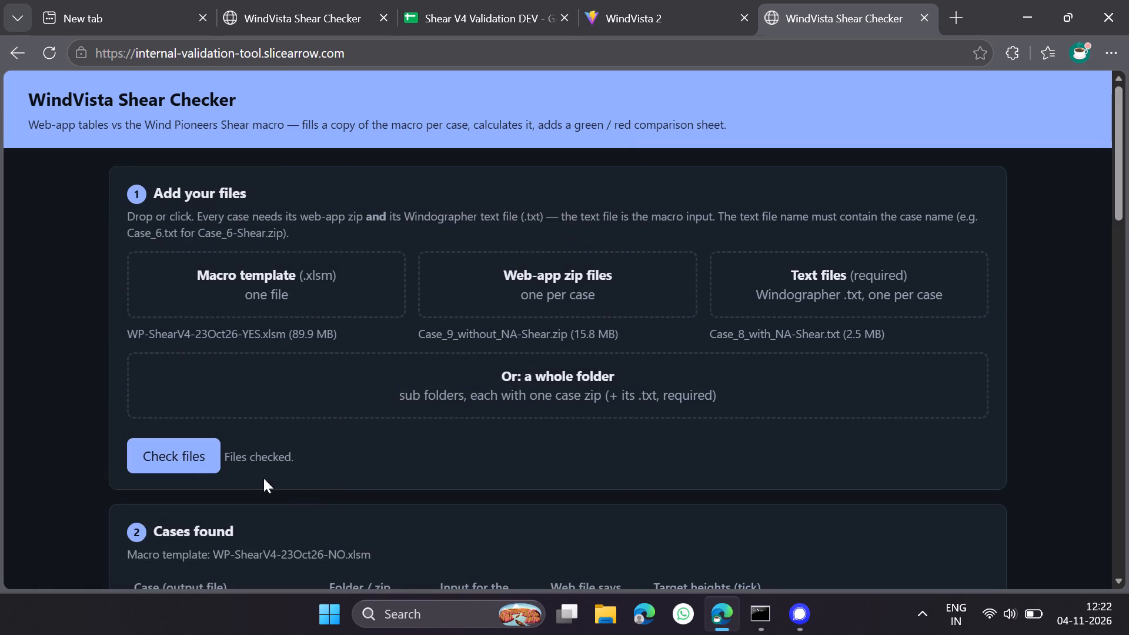
click(203, 447)
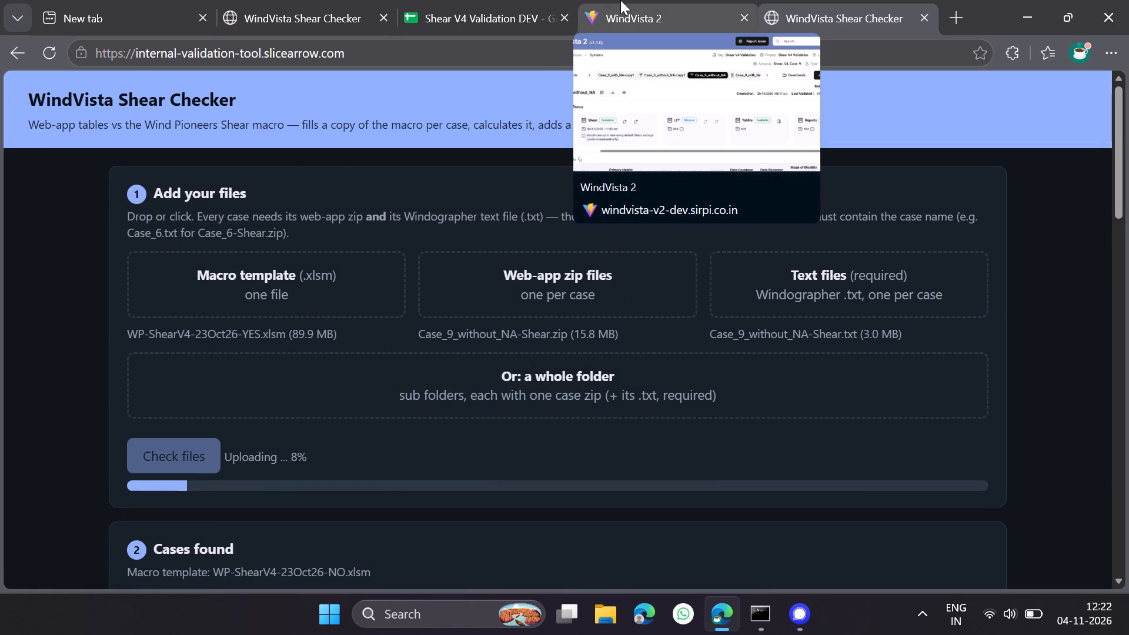
Review the local Shear Checker's recent runs, loaded files and progress log for the Case_9_with_NA comparison.
click(215, 0)
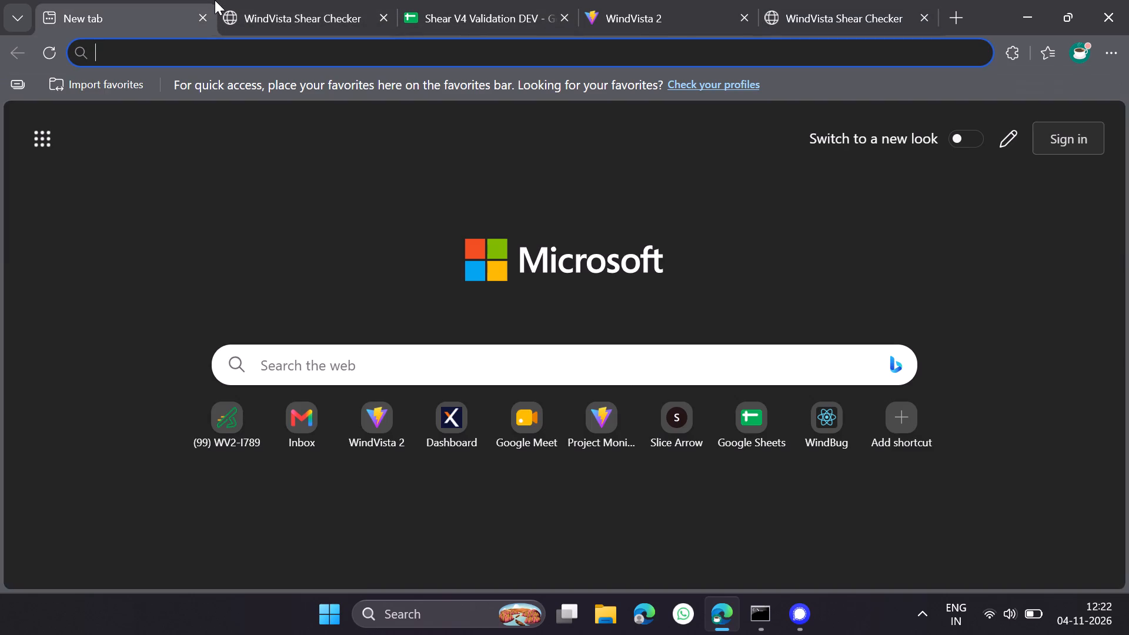
click(365, 0)
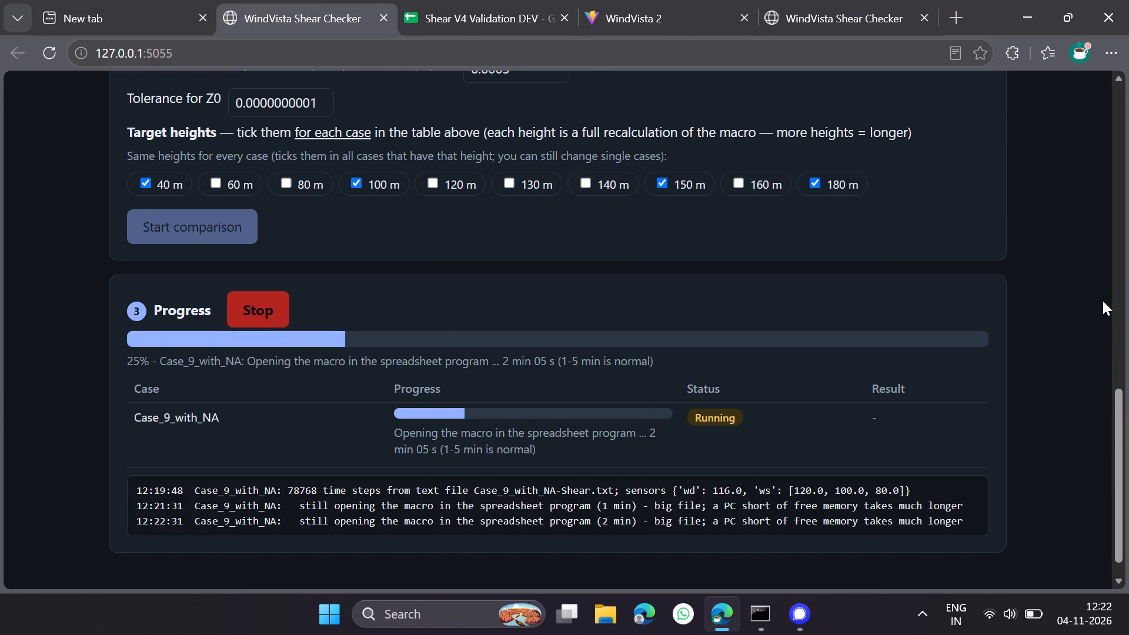
scroll(1103, 300, up, 10)
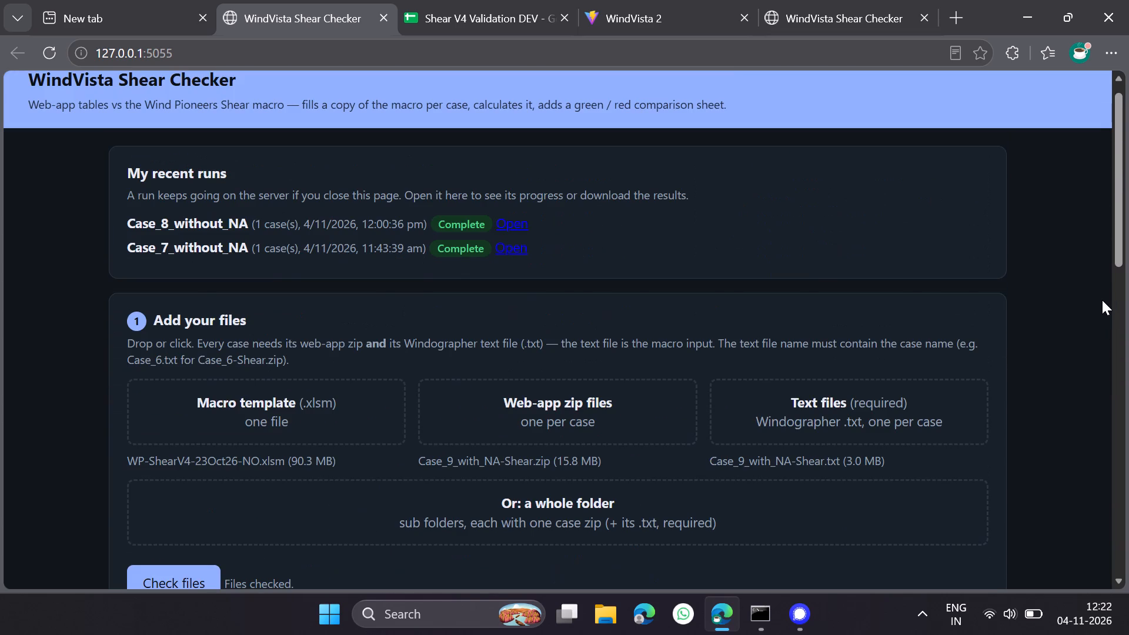
scroll(1070, 356, down, 10)
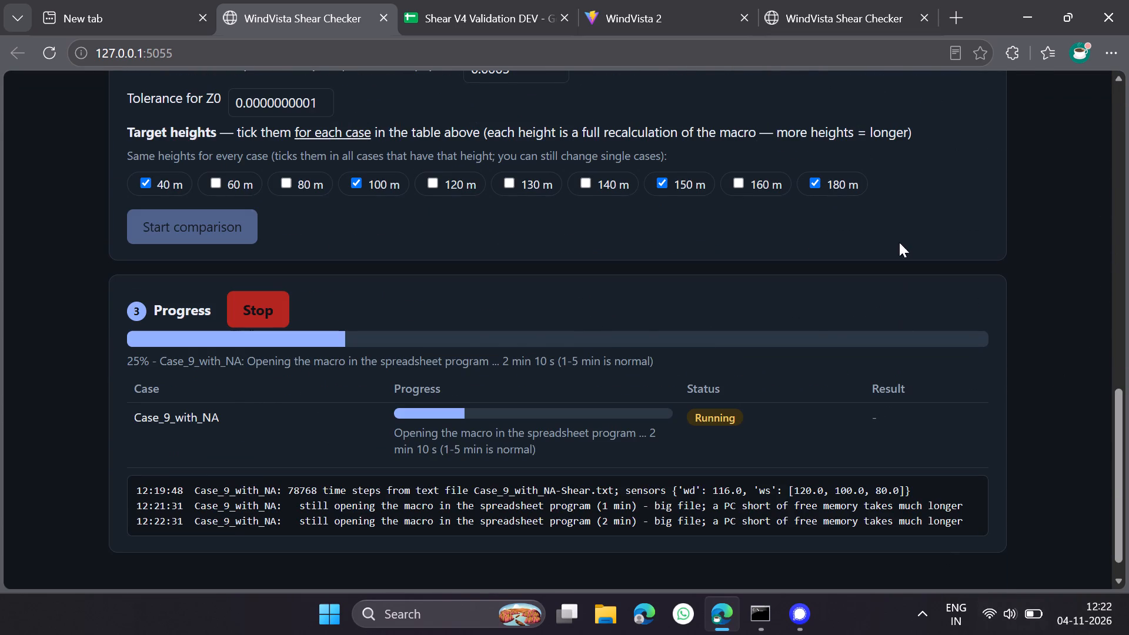
Review the online Shear Checker's upload progress for Case_9_without_NA and the comparison options and results of the earlier Case_8_with_NA run.
click(830, 0)
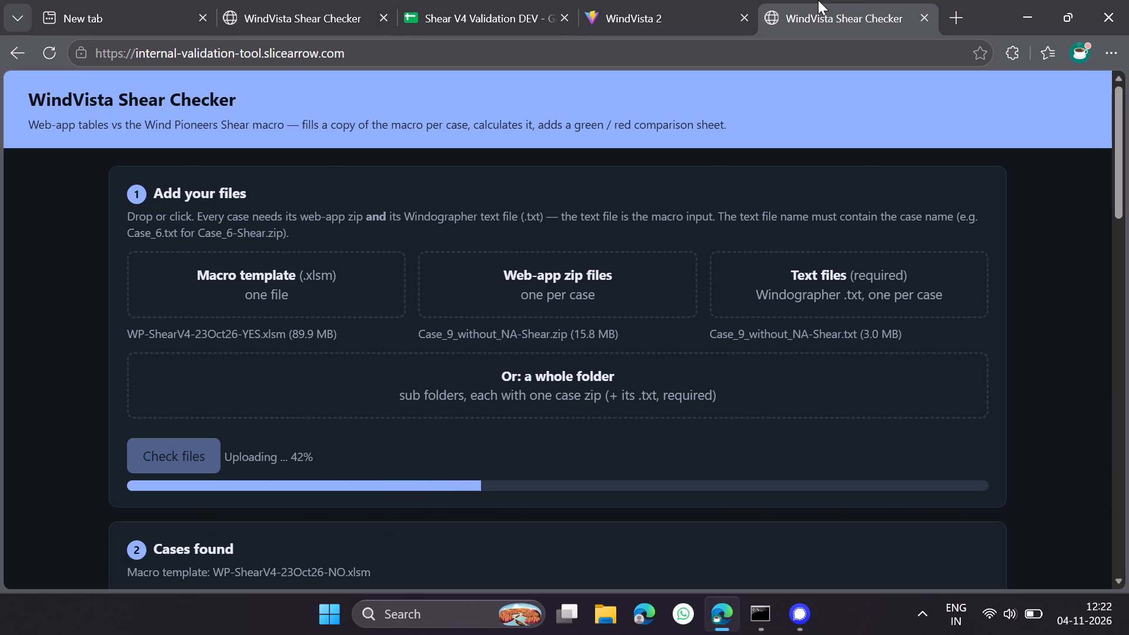
scroll(818, 0, down, 3)
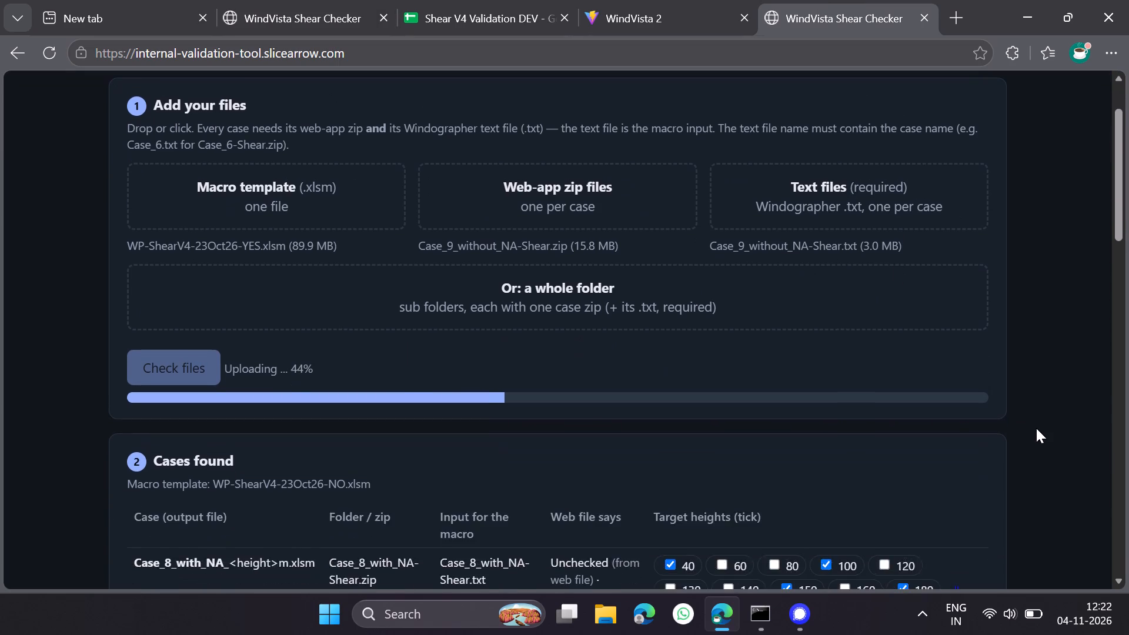
scroll(1037, 429, up, 5)
scroll(1037, 429, down, 6)
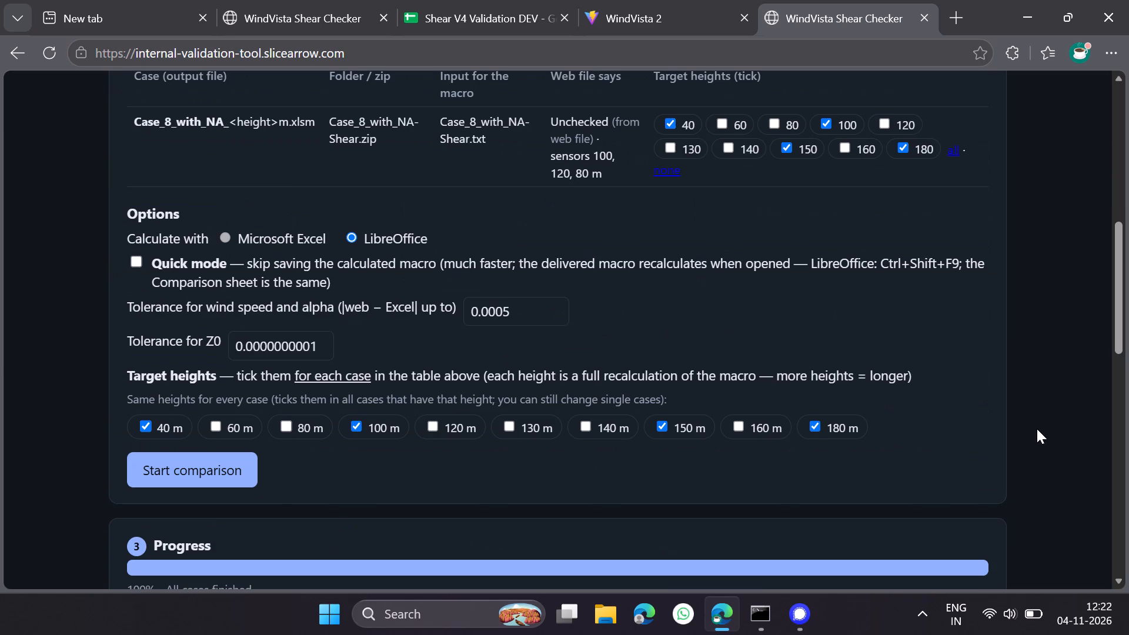
scroll(1037, 429, down, 7)
scroll(1037, 429, up, 9)
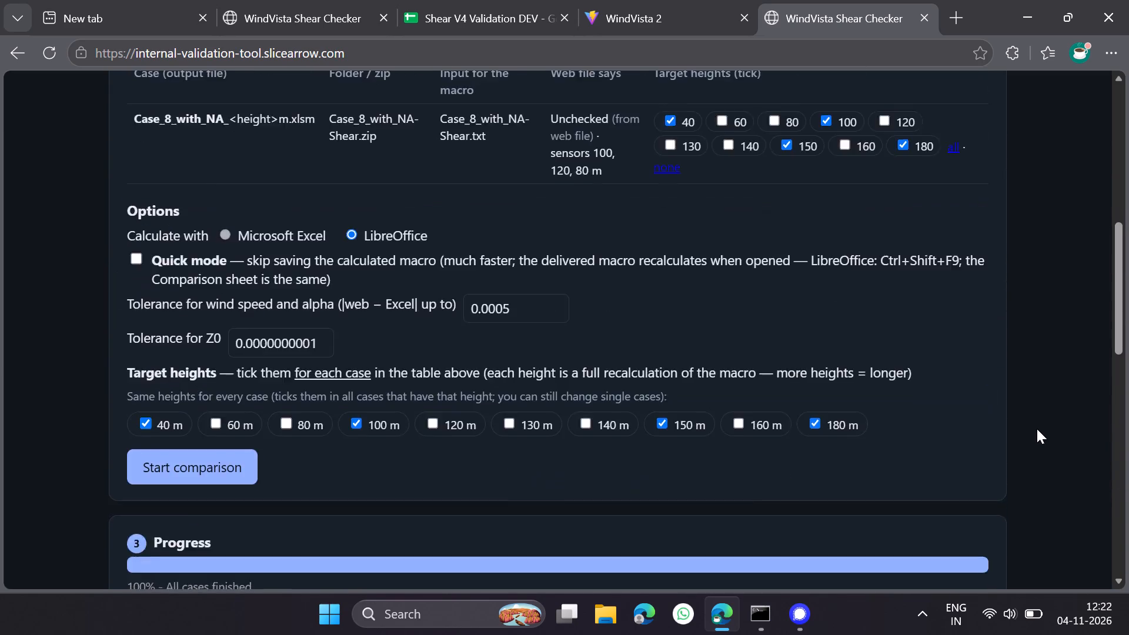
scroll(1037, 429, up, 4)
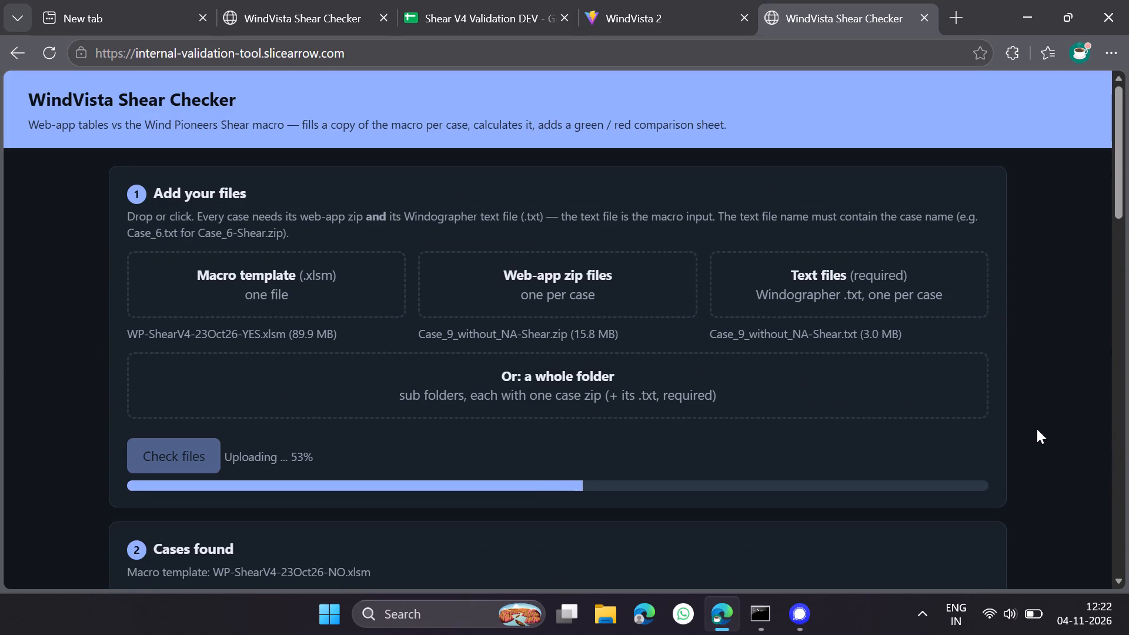
scroll(1037, 429, down, 14)
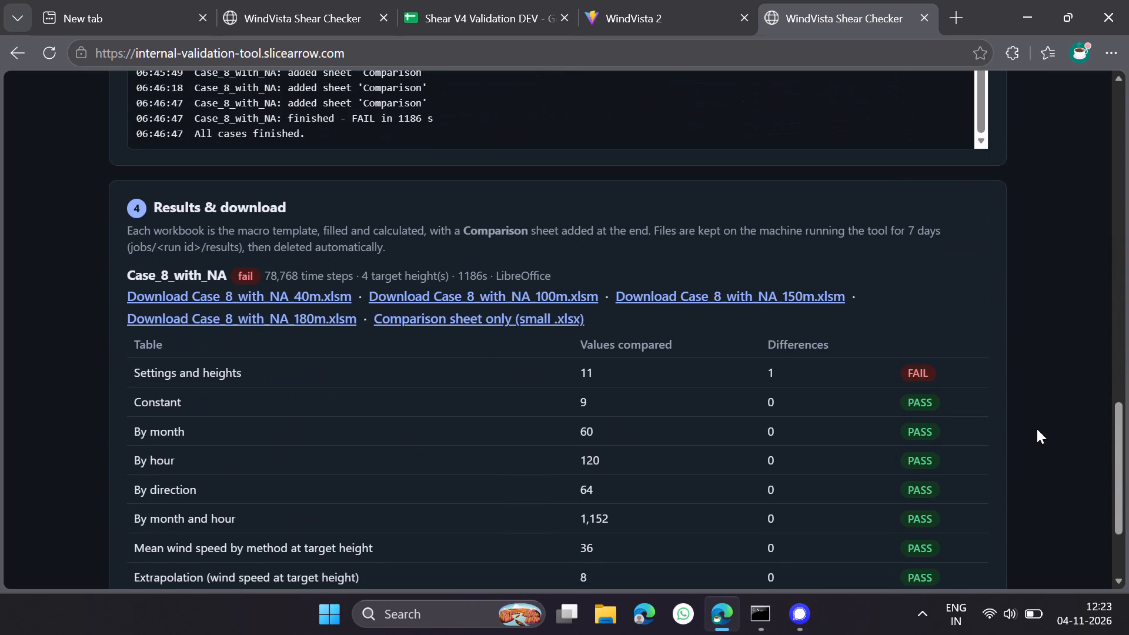
scroll(1037, 429, down, 14)
scroll(1037, 429, up, 13)
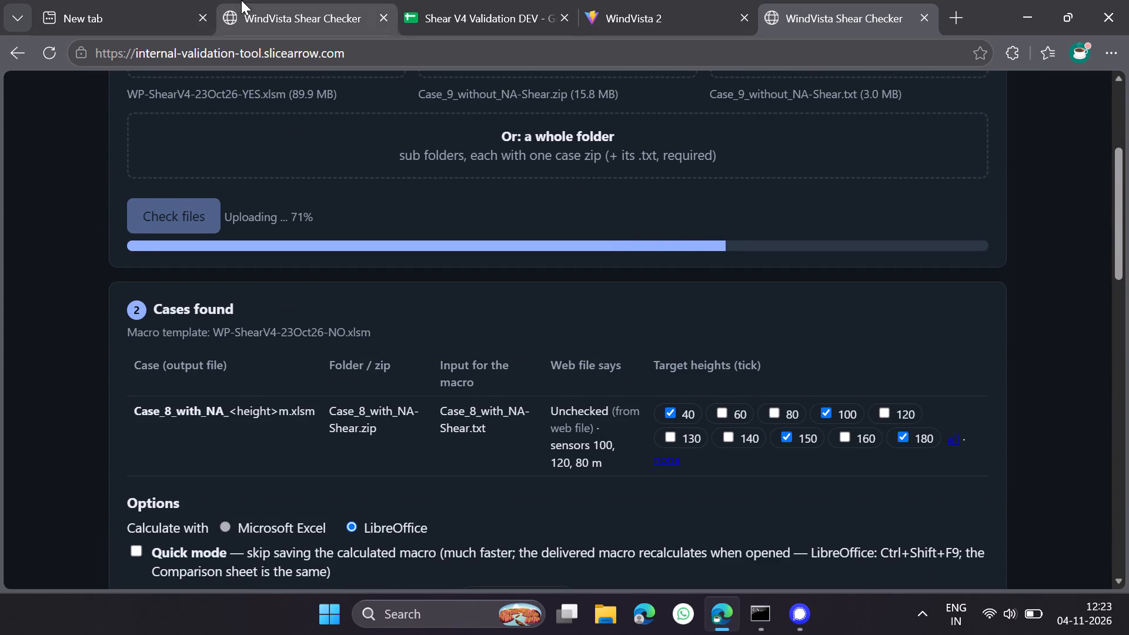
Review the validation statuses of the cases in the Phase_3(3rd Nov) sheet of Shear V4 Validation DEV, including Cases 7 to 9.
click(489, 0)
click(634, 0)
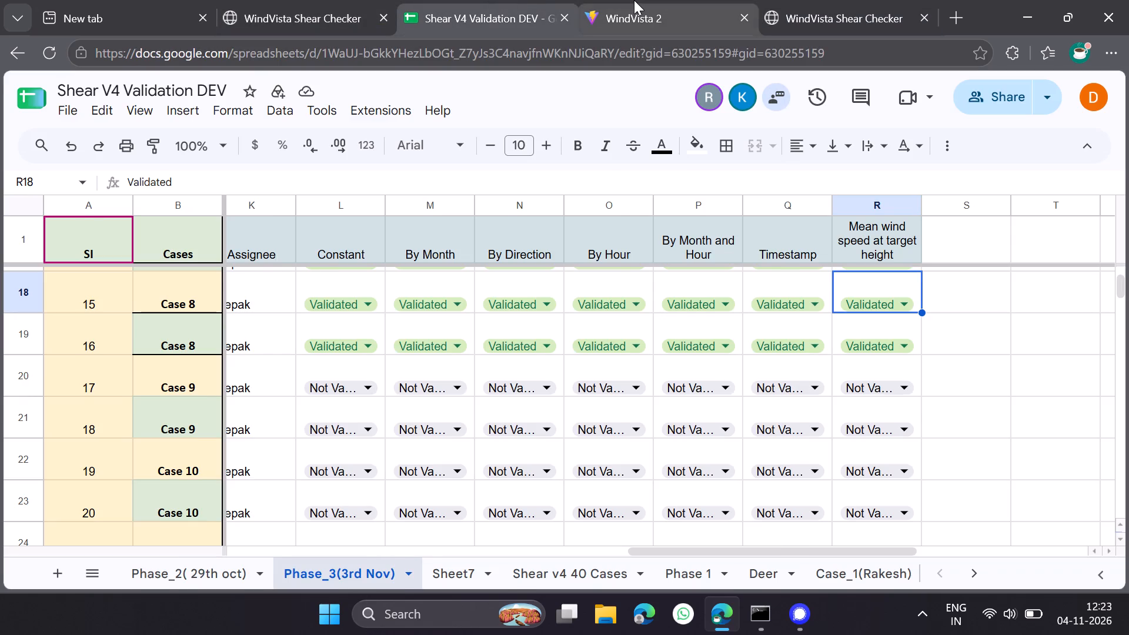
click(471, 0)
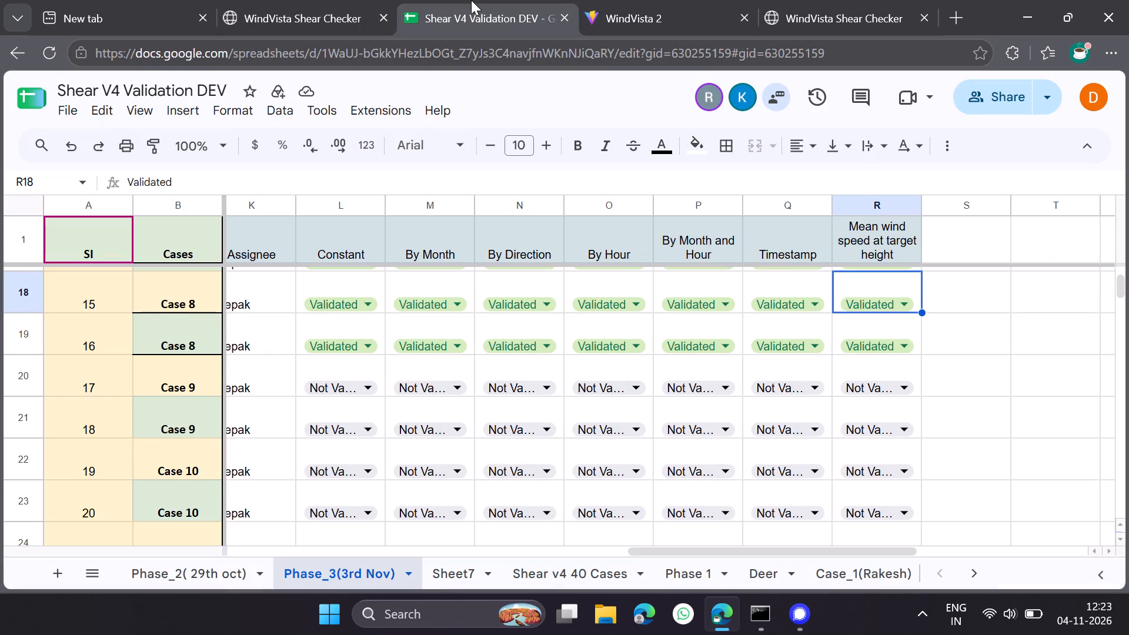
scroll(510, 416, down, 14)
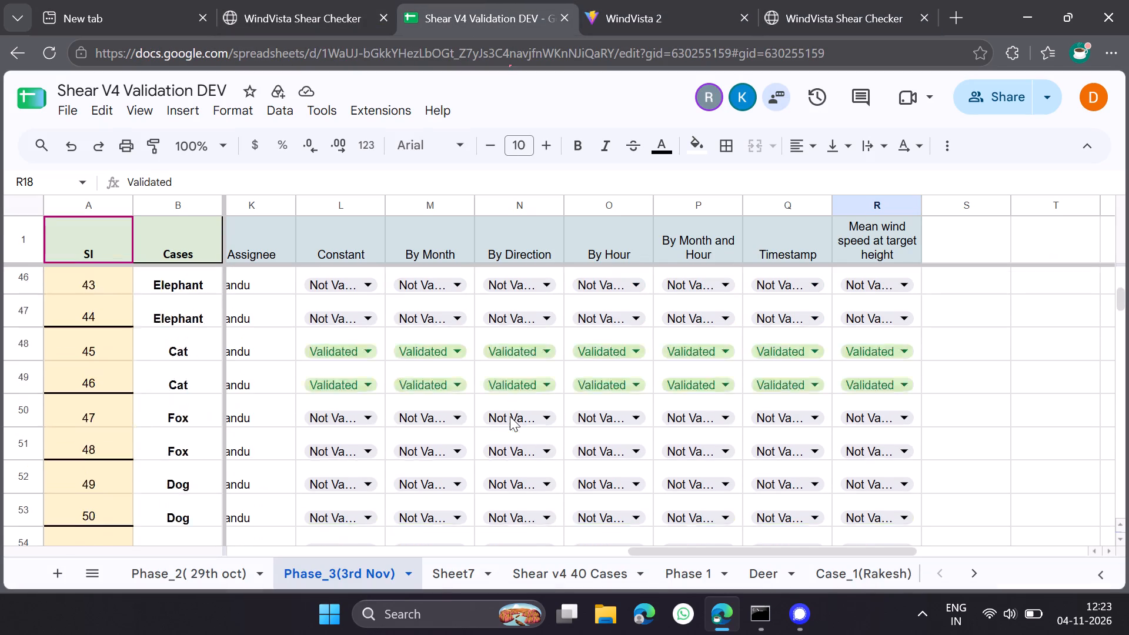
scroll(510, 416, up, 3)
scroll(510, 416, down, 2)
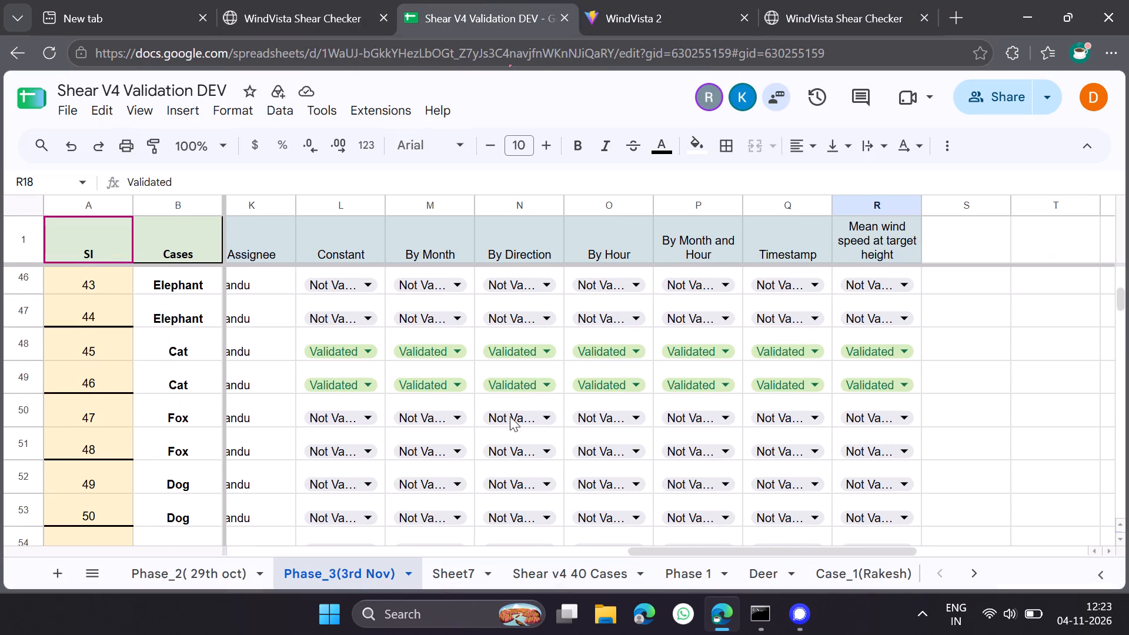
scroll(510, 416, up, 15)
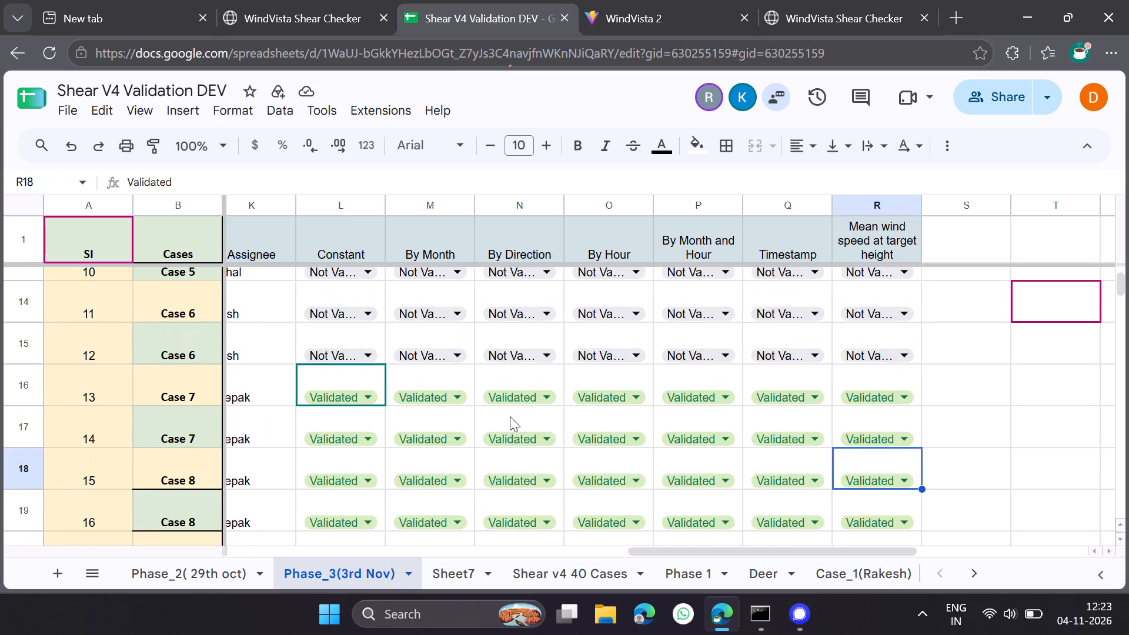
scroll(510, 416, down, 1)
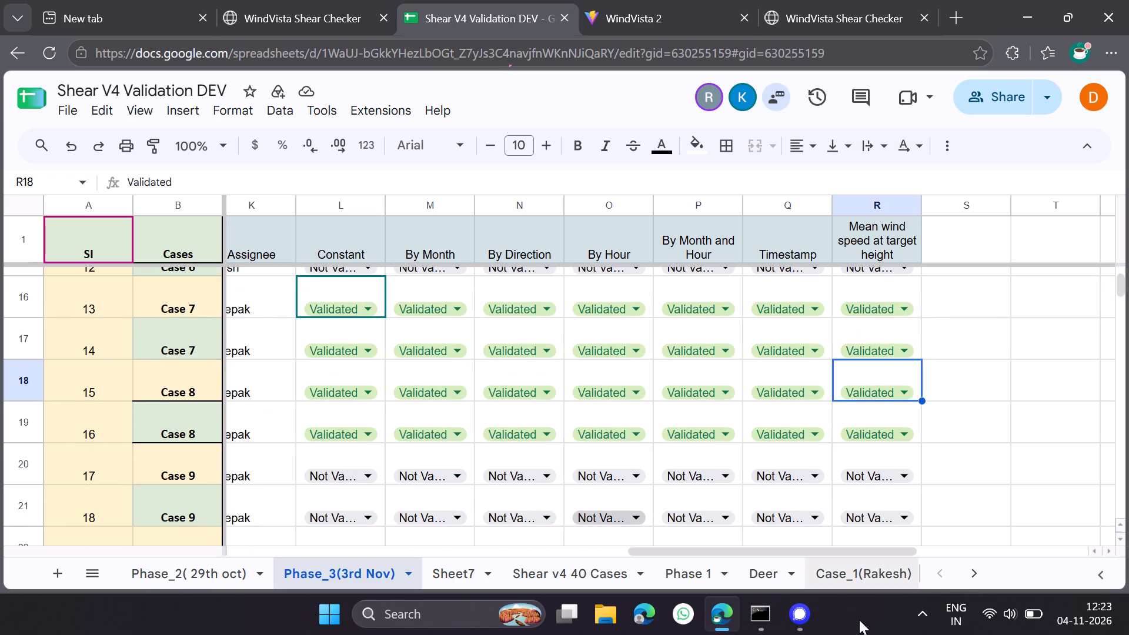
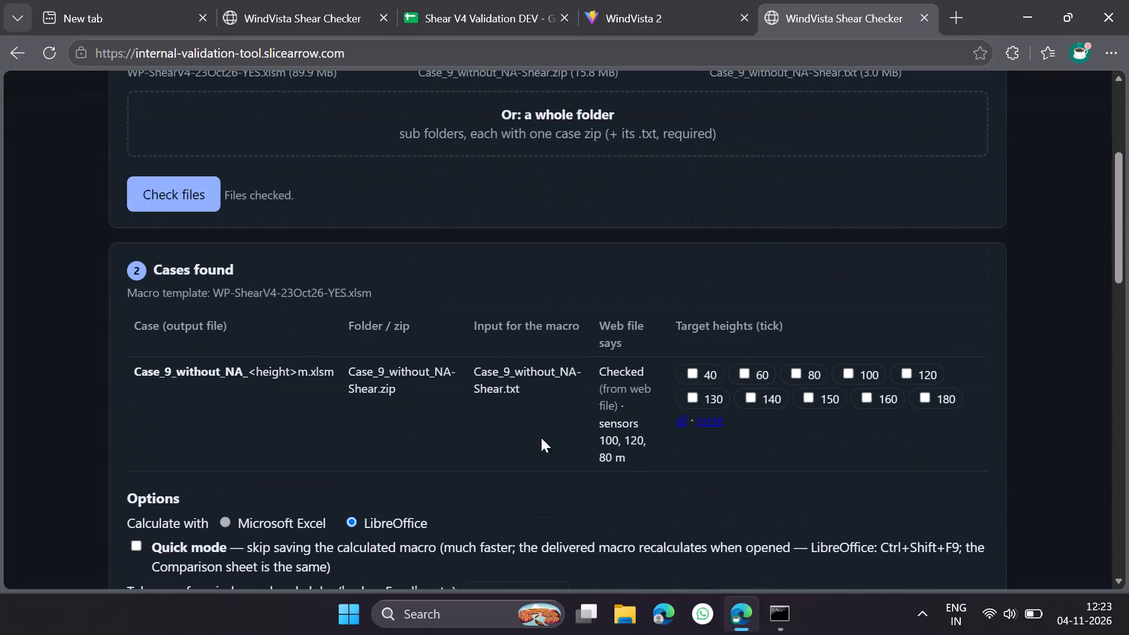
Select target heights 40, 100, 150 and 180 m for Case_9_without_NA in the table of found cases.
click(697, 369)
click(863, 367)
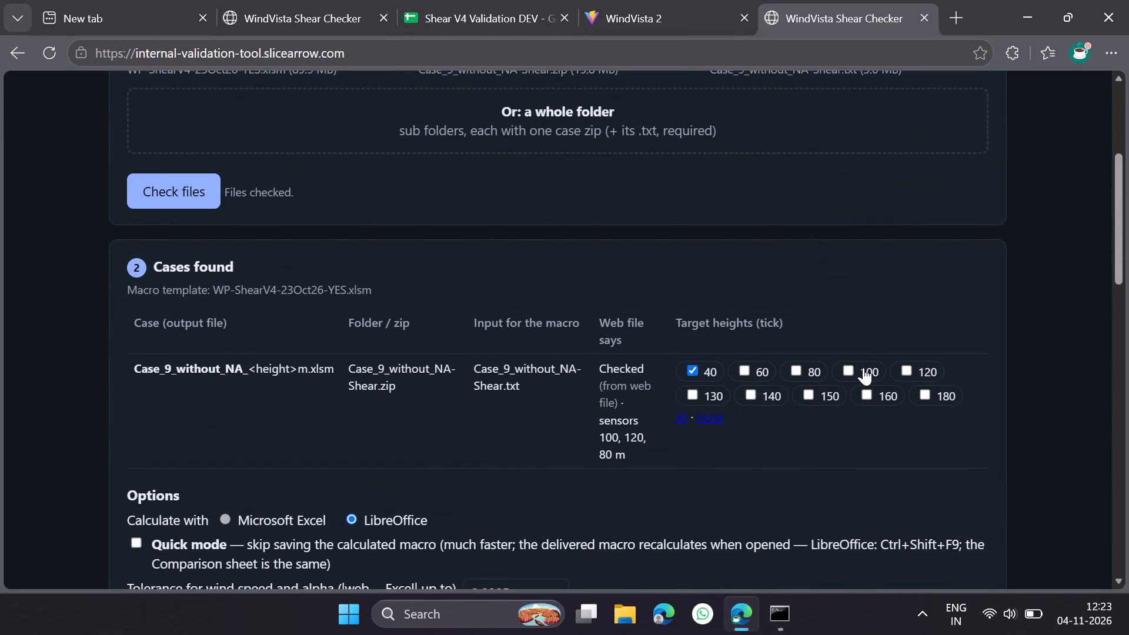
click(833, 402)
click(940, 397)
Set 40, 100, 150 and 180 m as the same heights for every case and start the LibreOffice comparison.
scroll(271, 482, down, 2)
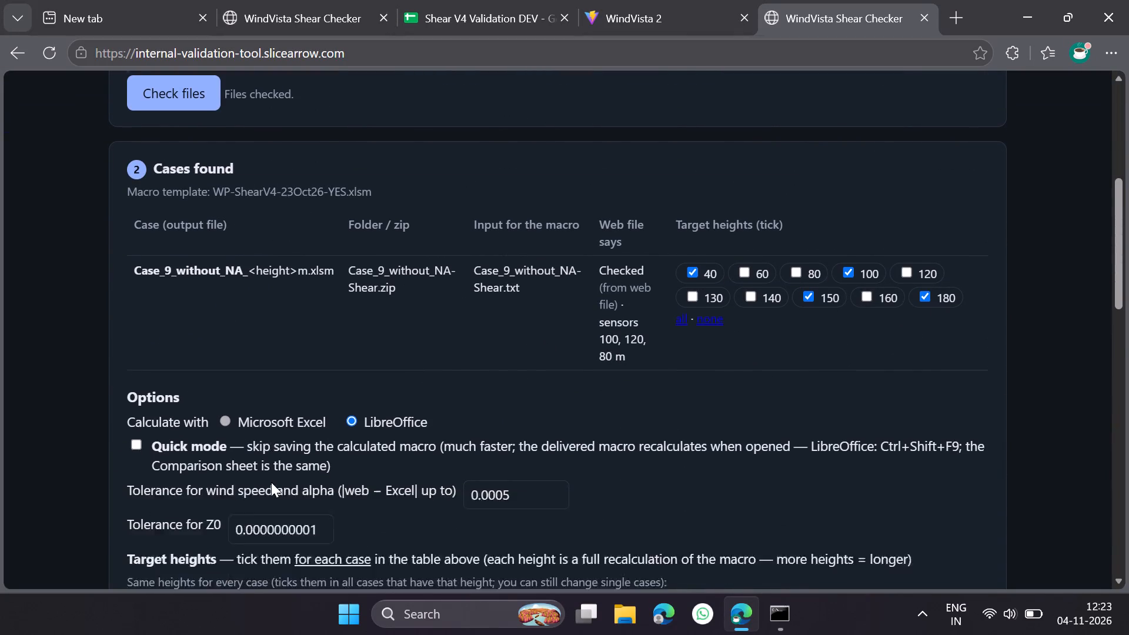
scroll(271, 482, down, 1)
click(164, 443)
click(389, 441)
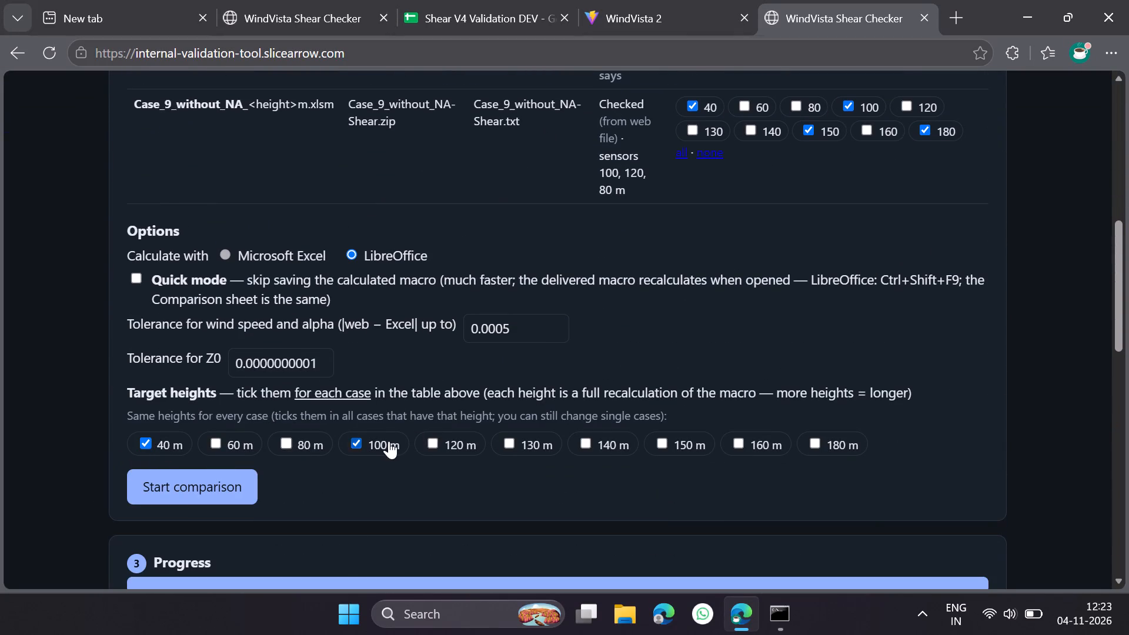
click(618, 442)
click(685, 437)
click(610, 444)
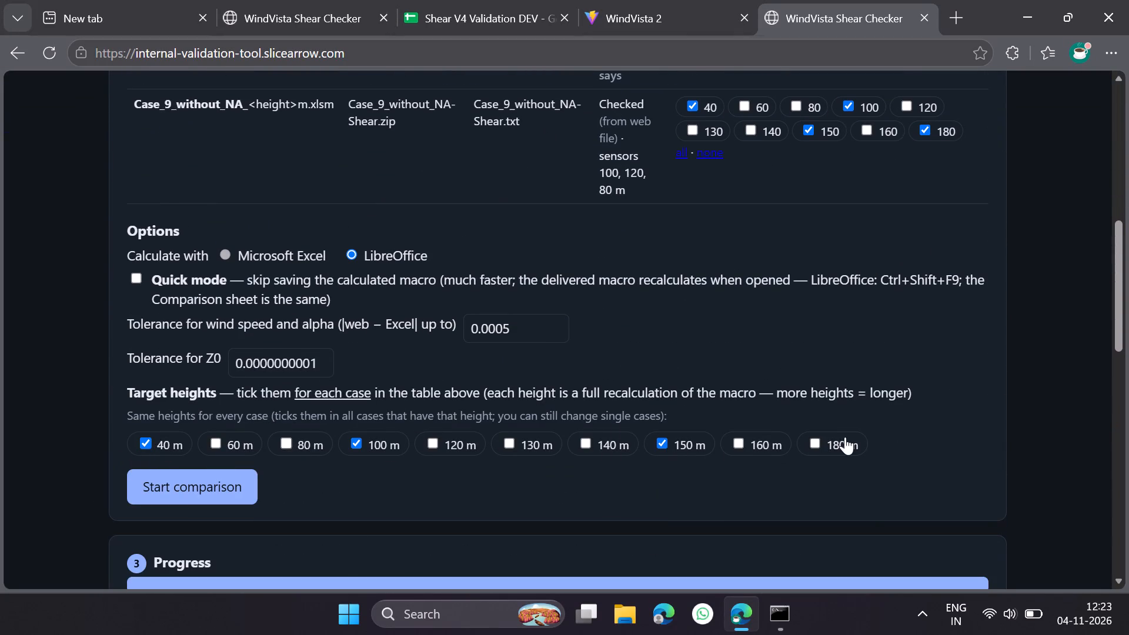
click(841, 438)
click(210, 484)
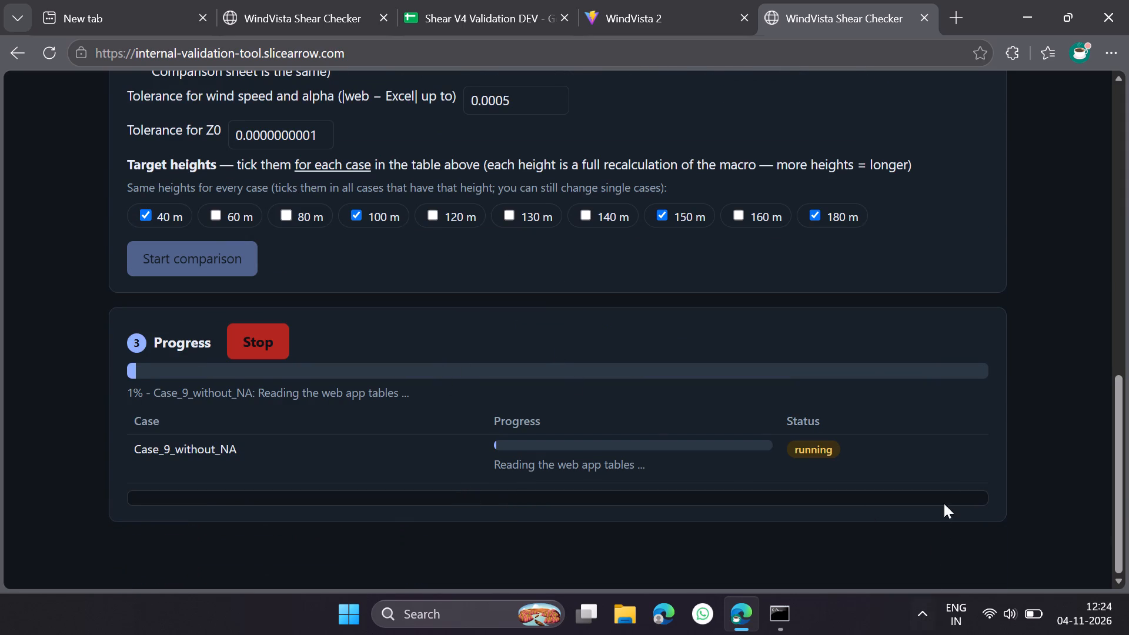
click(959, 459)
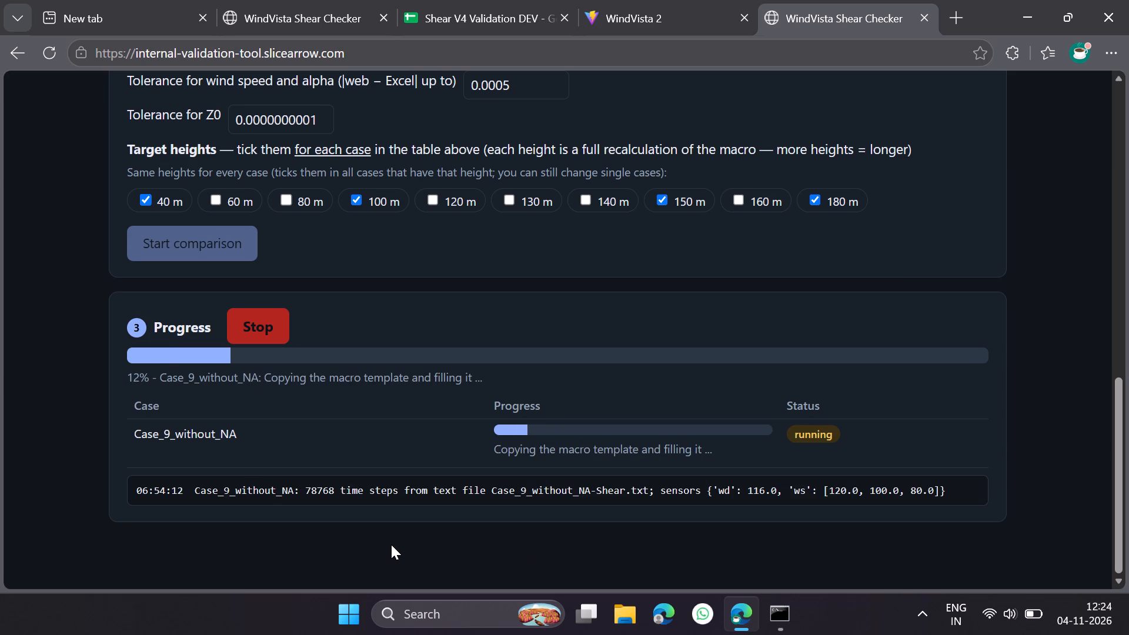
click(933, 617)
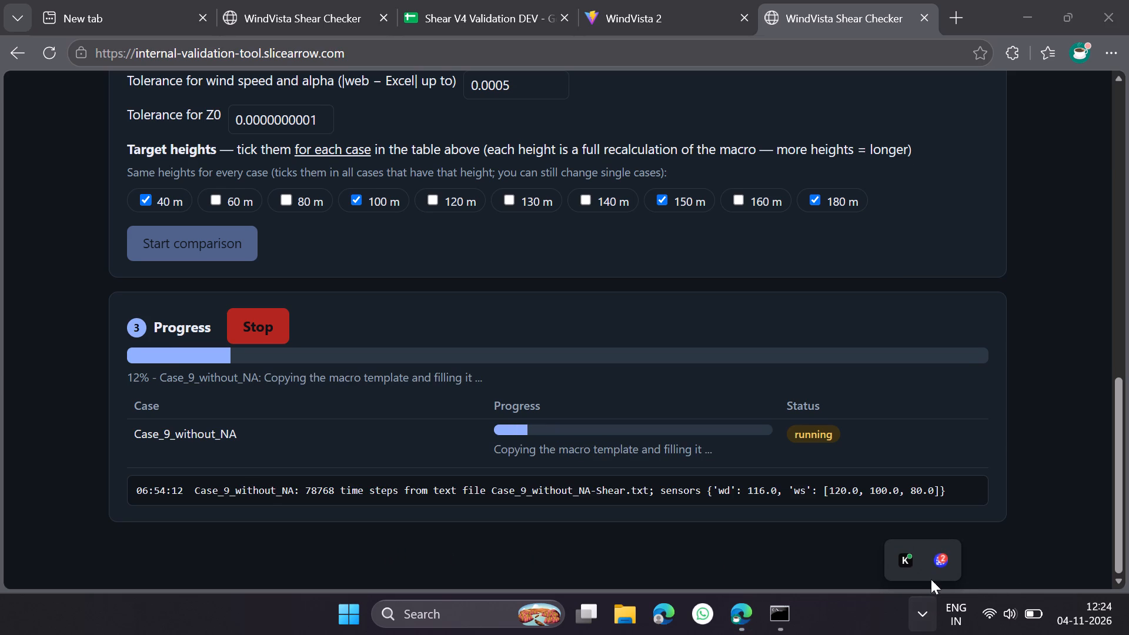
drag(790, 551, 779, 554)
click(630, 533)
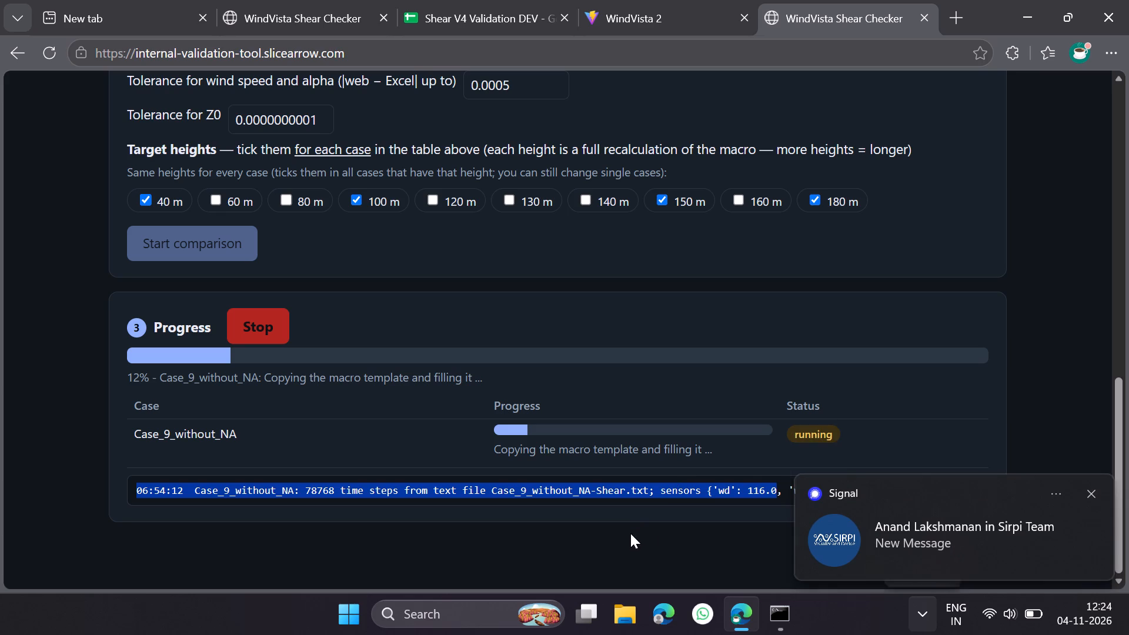
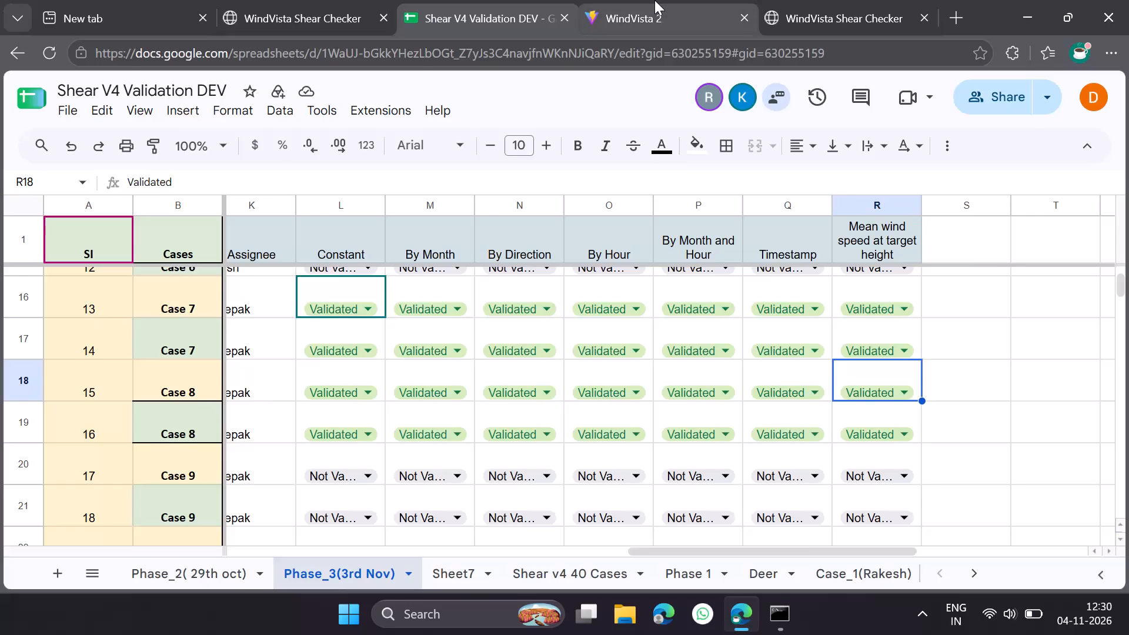
Check the progress of the running Case_9_without_NA comparison in the Shear Checker, reviewing its target heights, the WindVista system and the Phase_3 sheet.
click(654, 0)
click(785, 0)
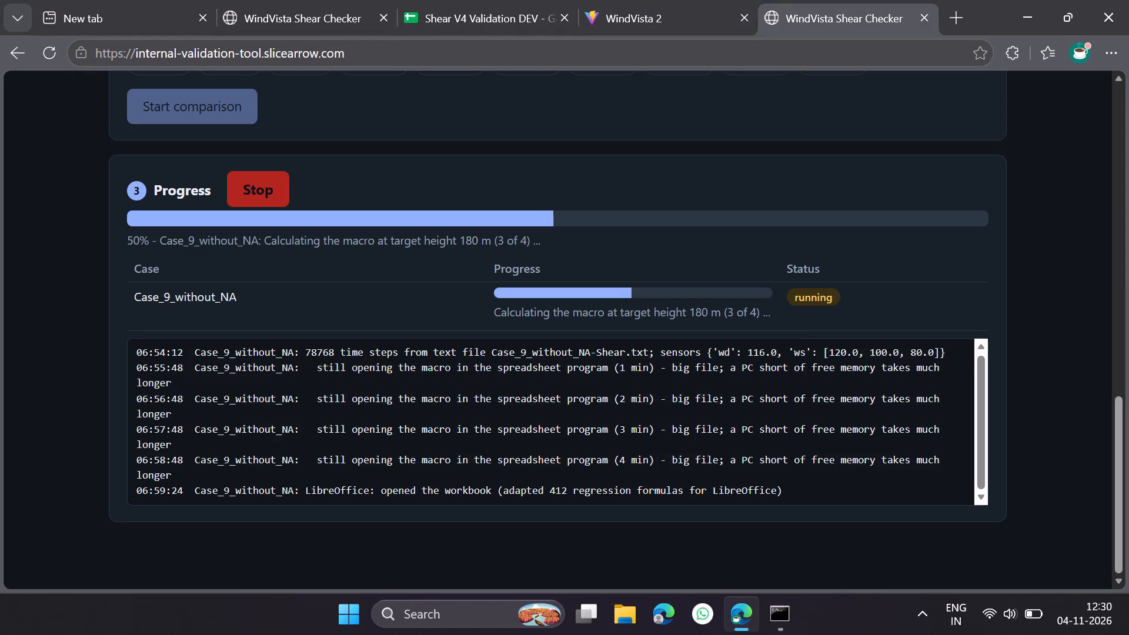
scroll(798, 362, up, 5)
scroll(1004, 375, up, 5)
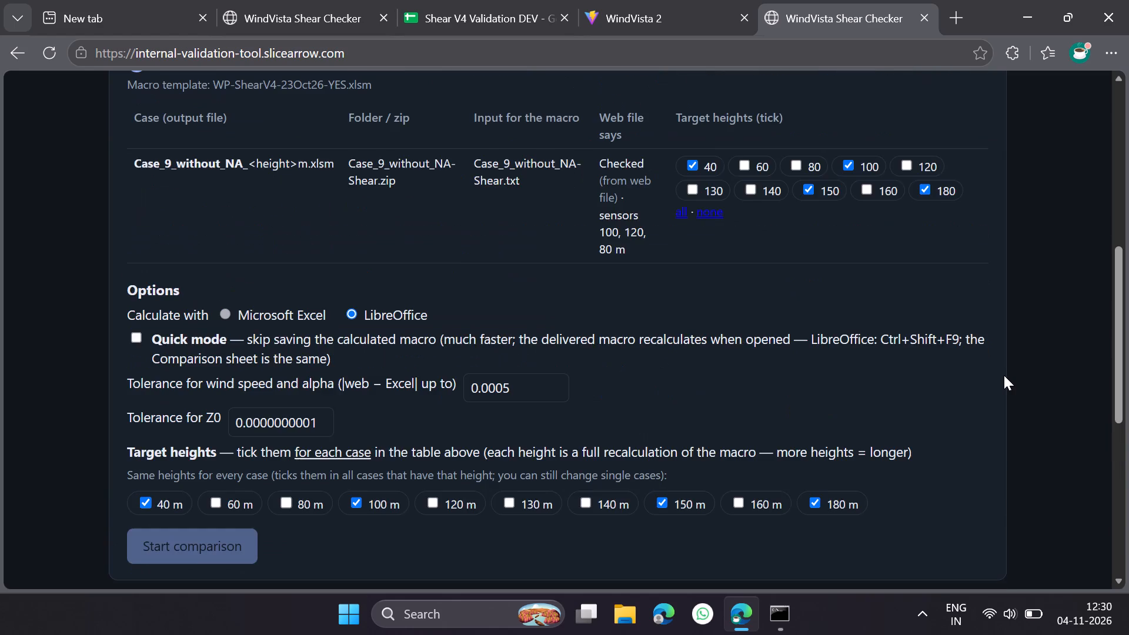
scroll(1004, 375, down, 6)
click(687, 0)
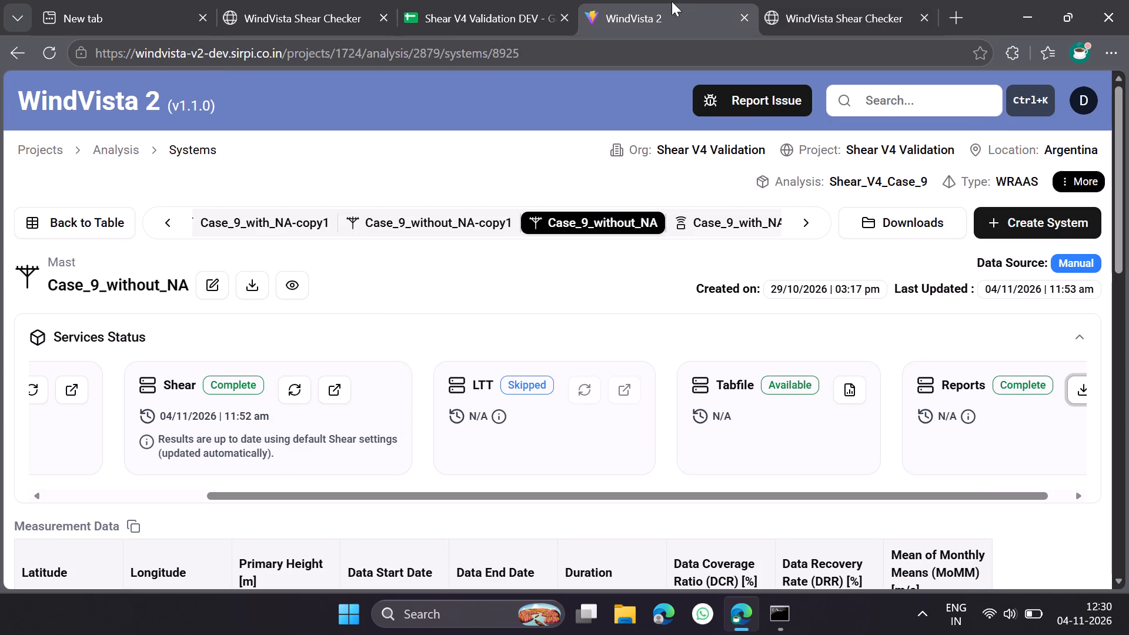
click(524, 0)
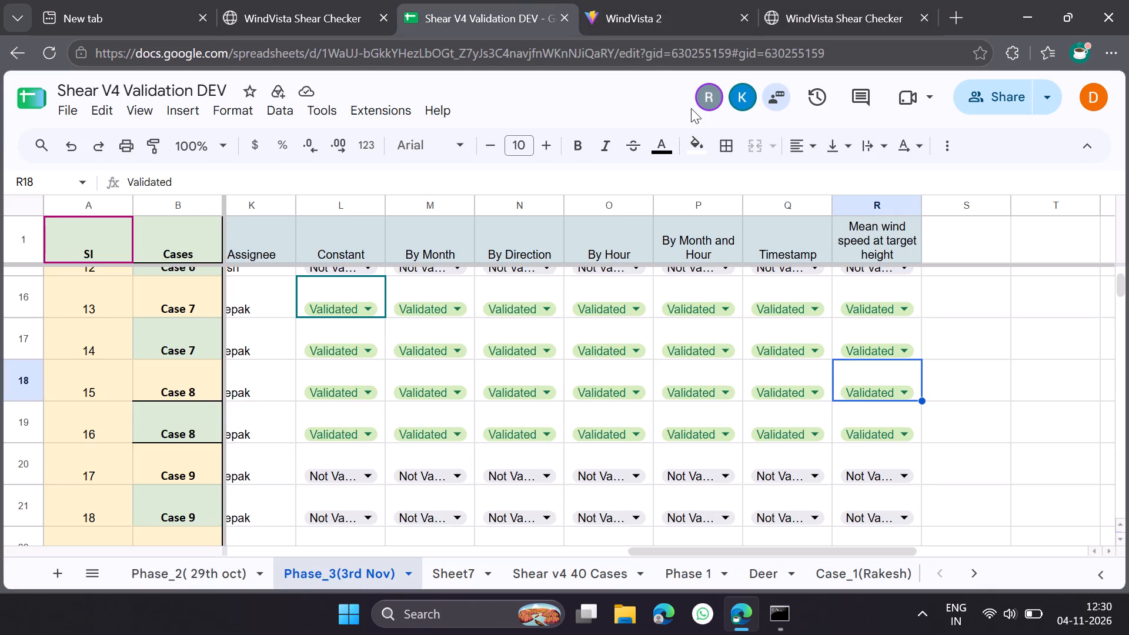
click(826, 0)
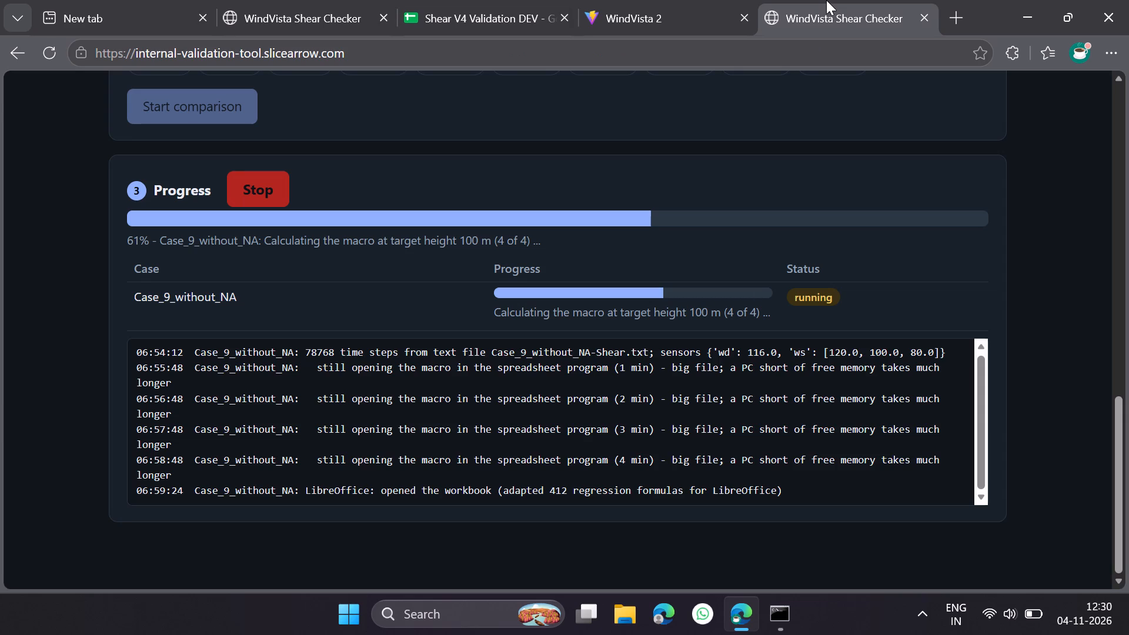
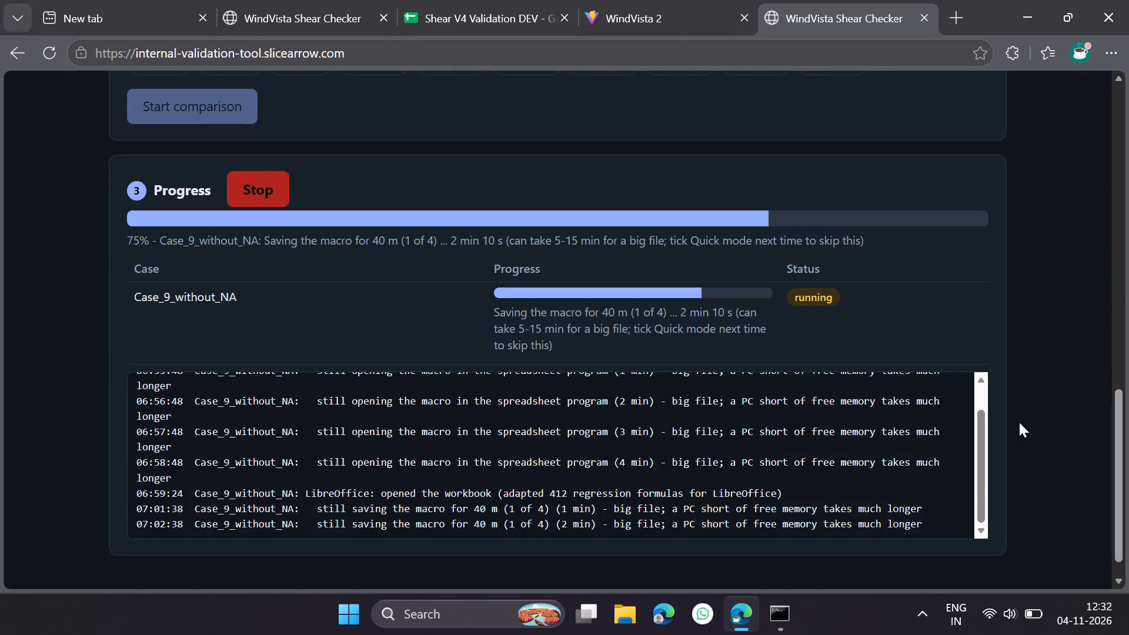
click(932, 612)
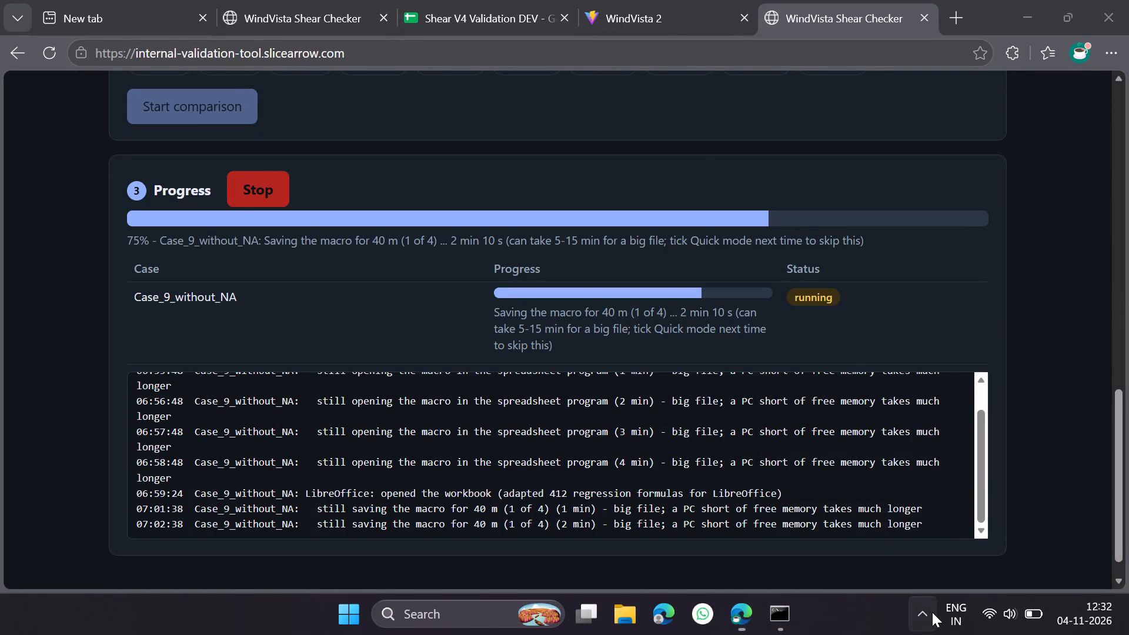